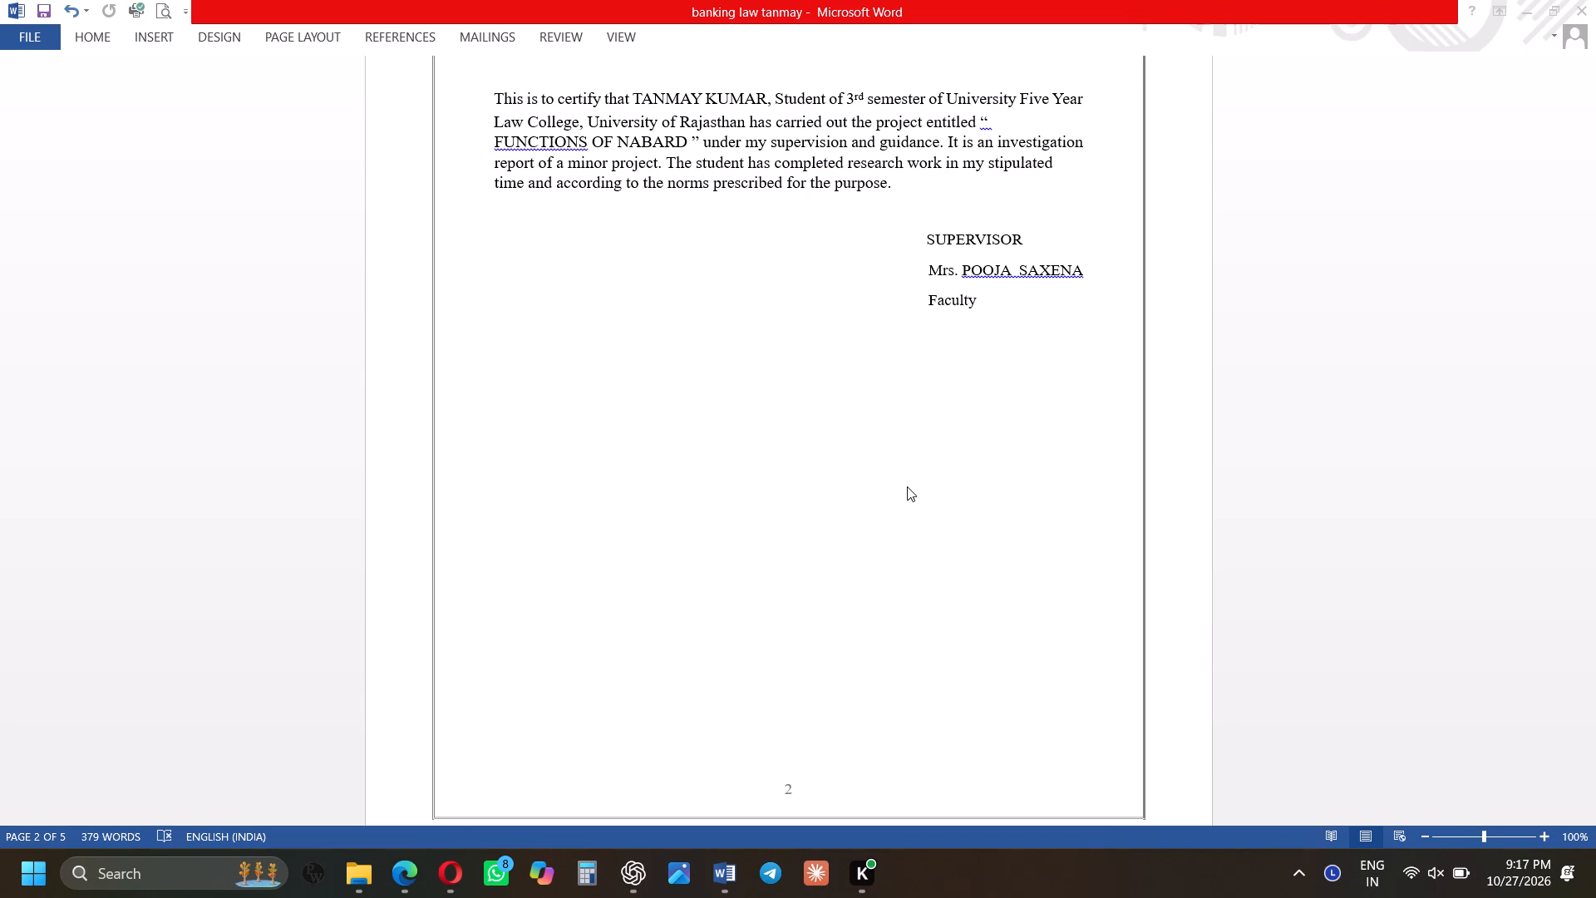
Review the certificate page and cover page of the banking law project document.
scroll(912, 490, up, 11)
click(1101, 505)
scroll(1056, 522, up, 6)
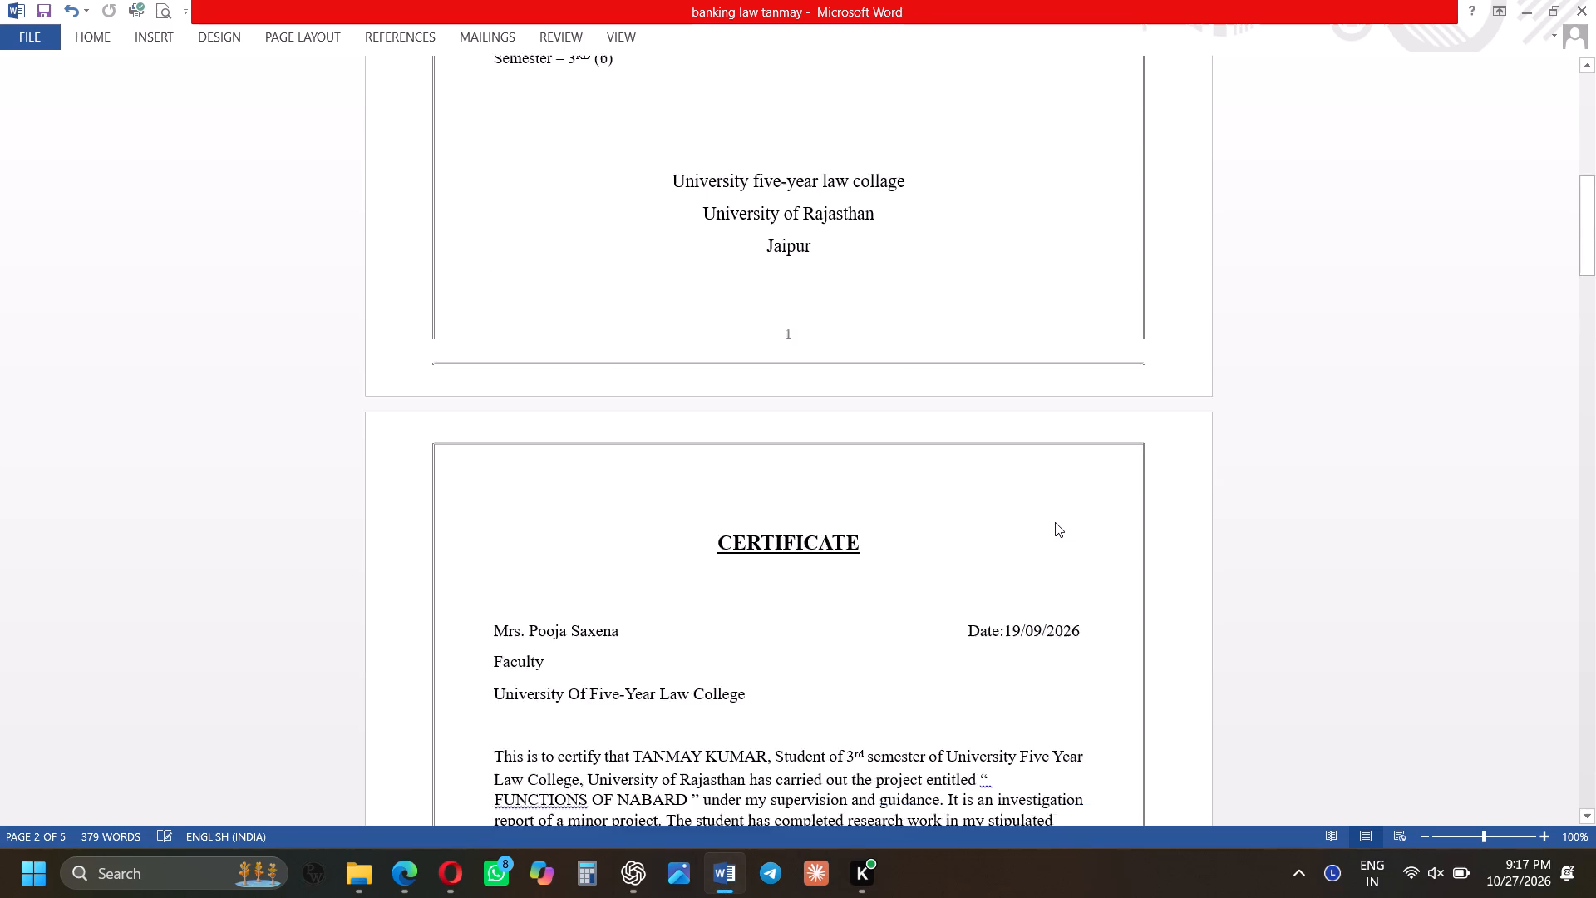
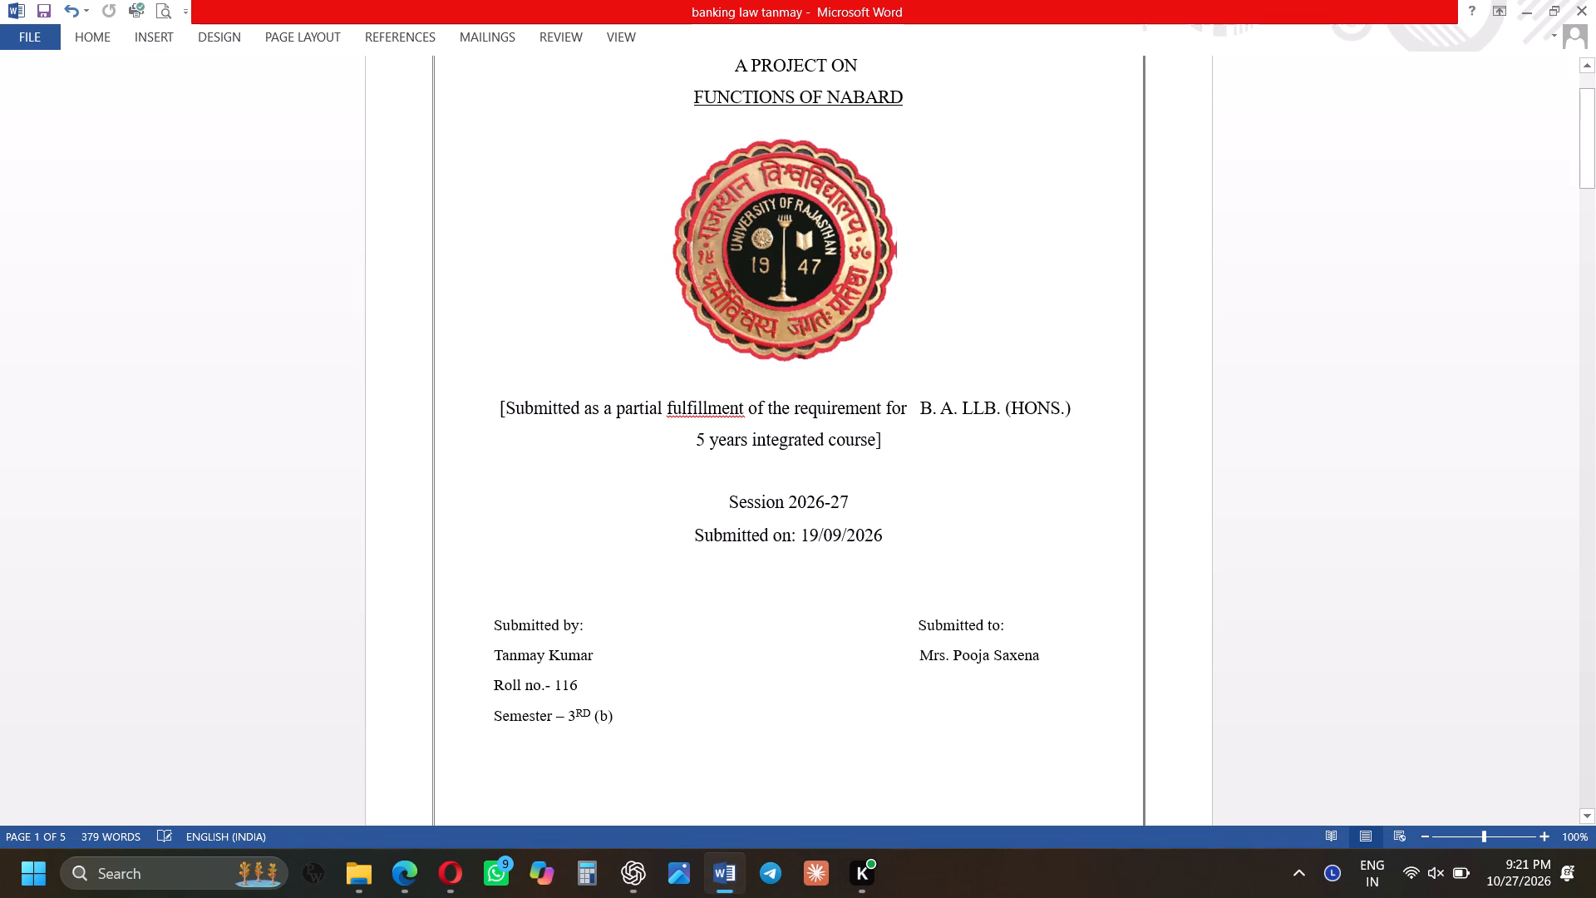
scroll(751, 412, down, 20)
scroll(736, 443, down, 4)
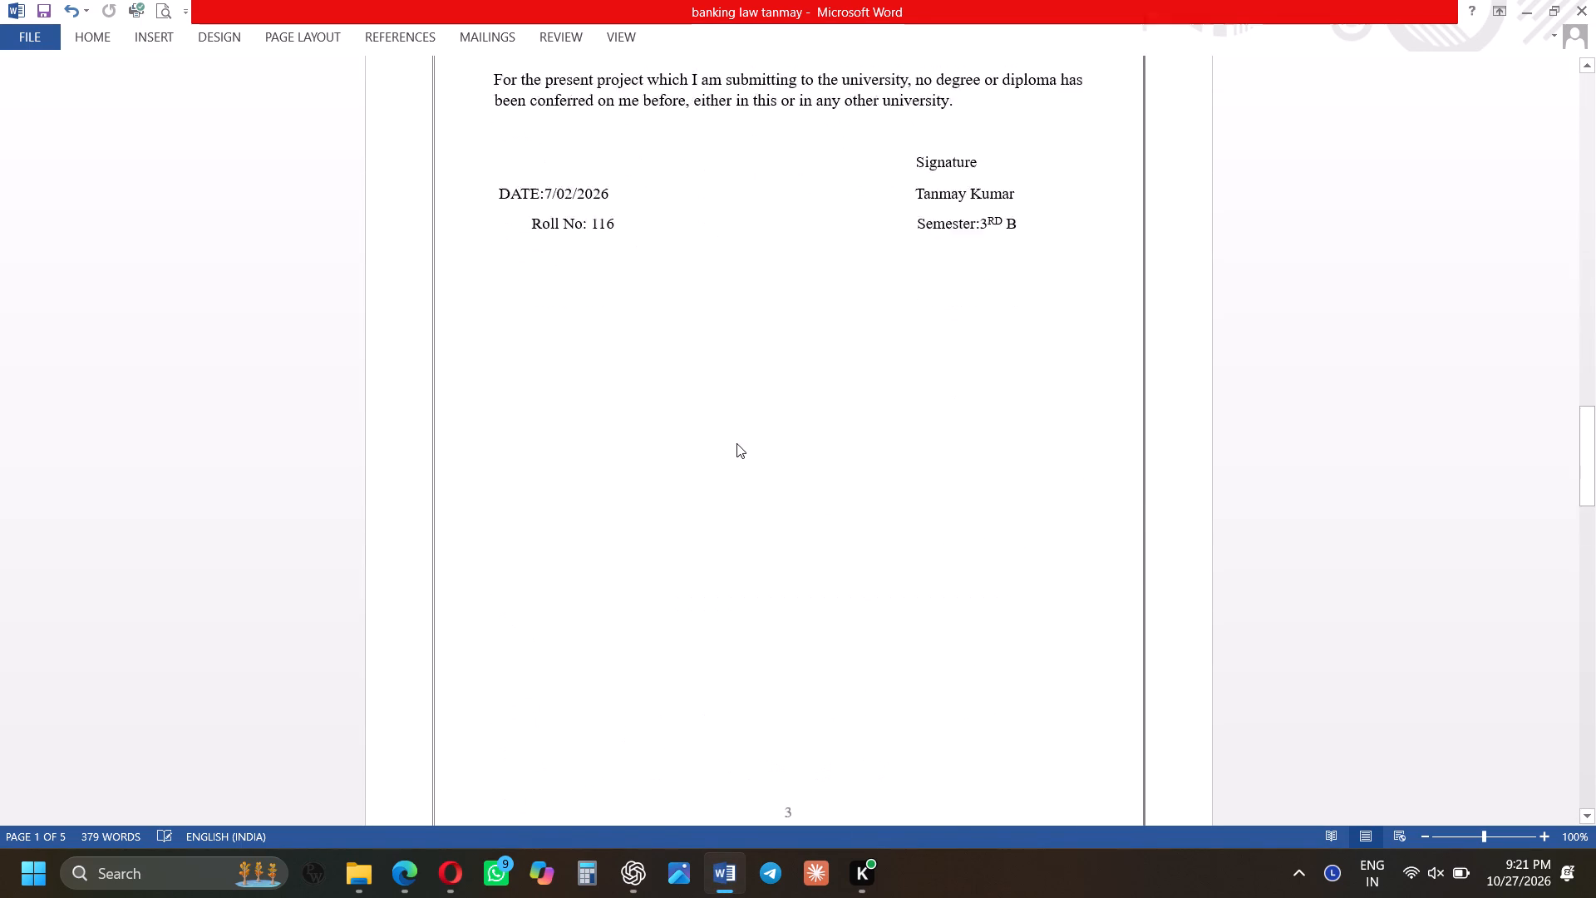
scroll(736, 443, down, 14)
click(736, 447)
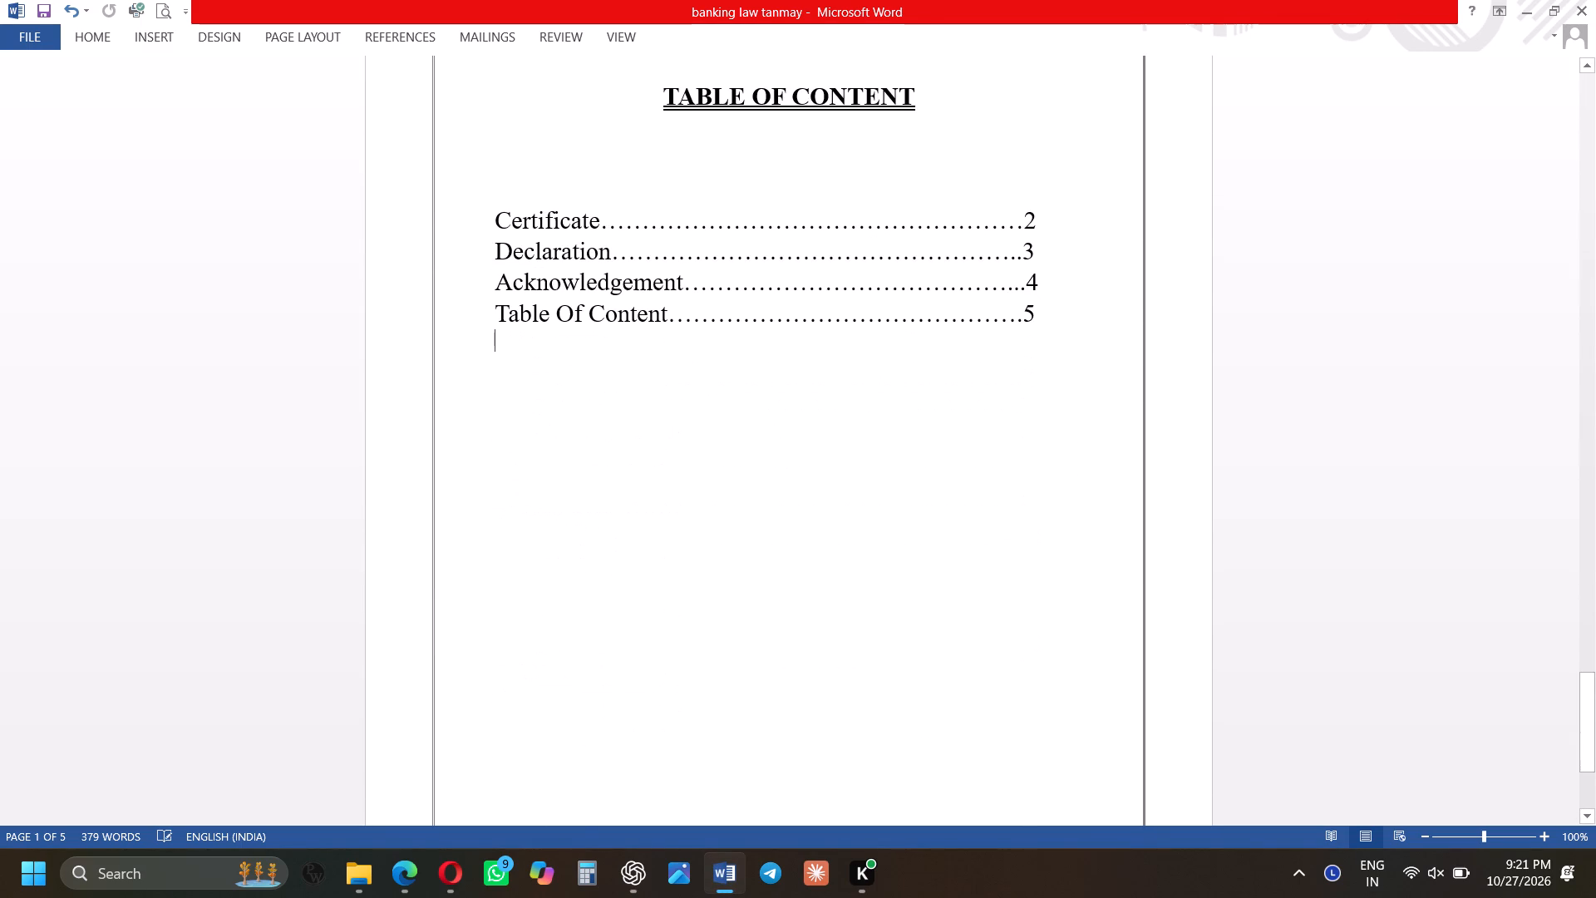
key(Return)
key(Return)
key(Return)
key(Return)
key(Return)
key(Return)
key(Return)
key(Return)
key(Return)
key(Return)
key(Return)
key(Return)
key(Return)
key(Return)
key(Return)
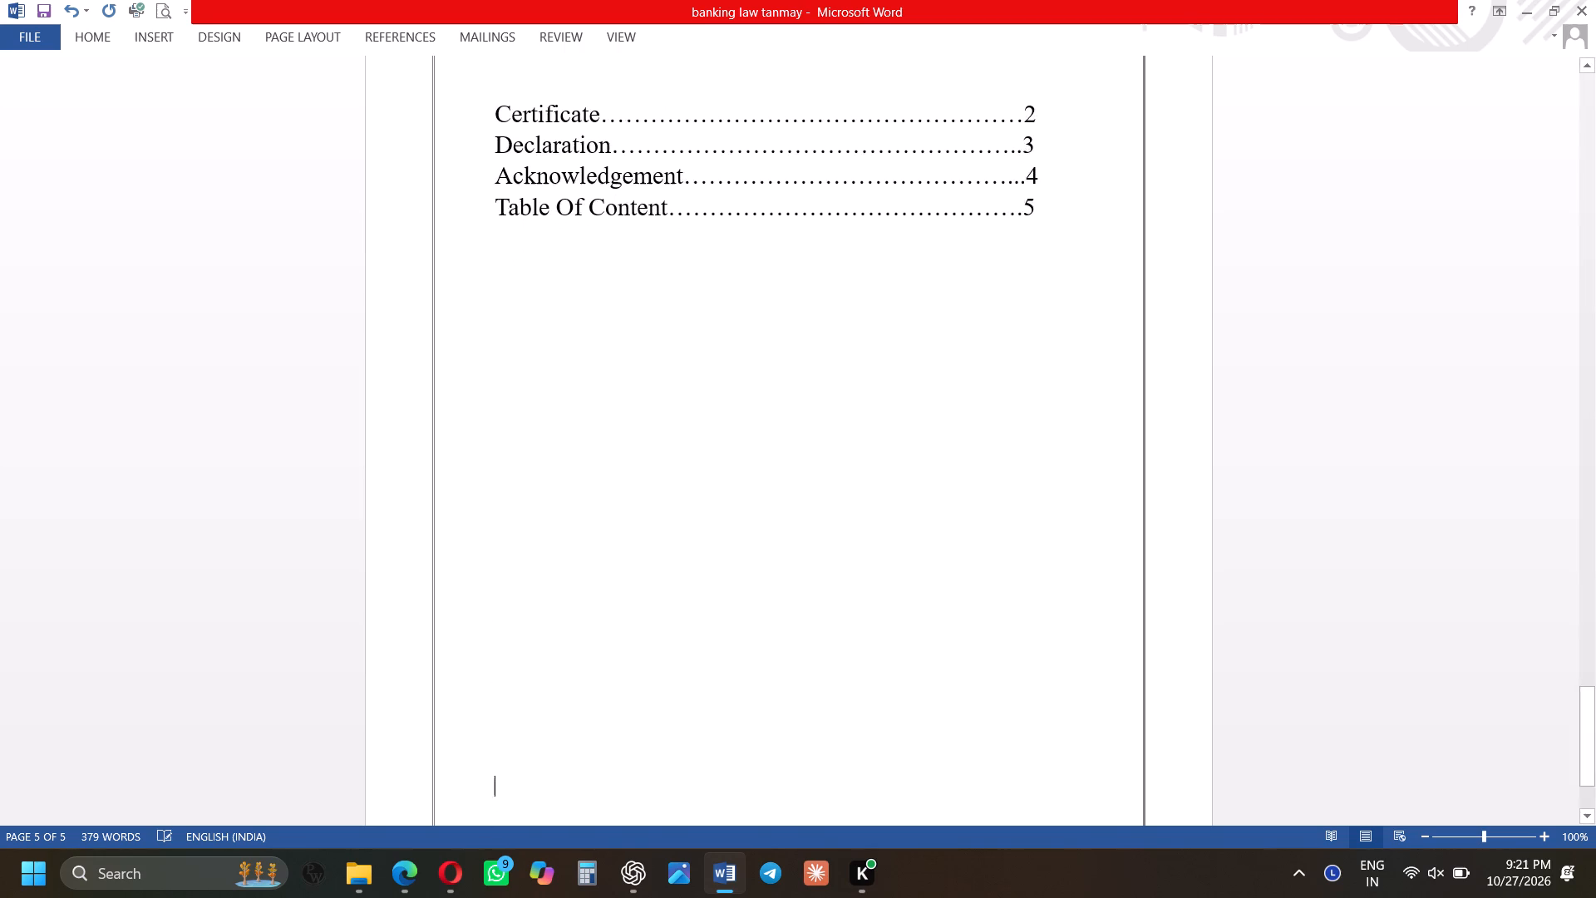
key(Return)
key(Return)
key(Return)
key(Return)
key(BackSpace)
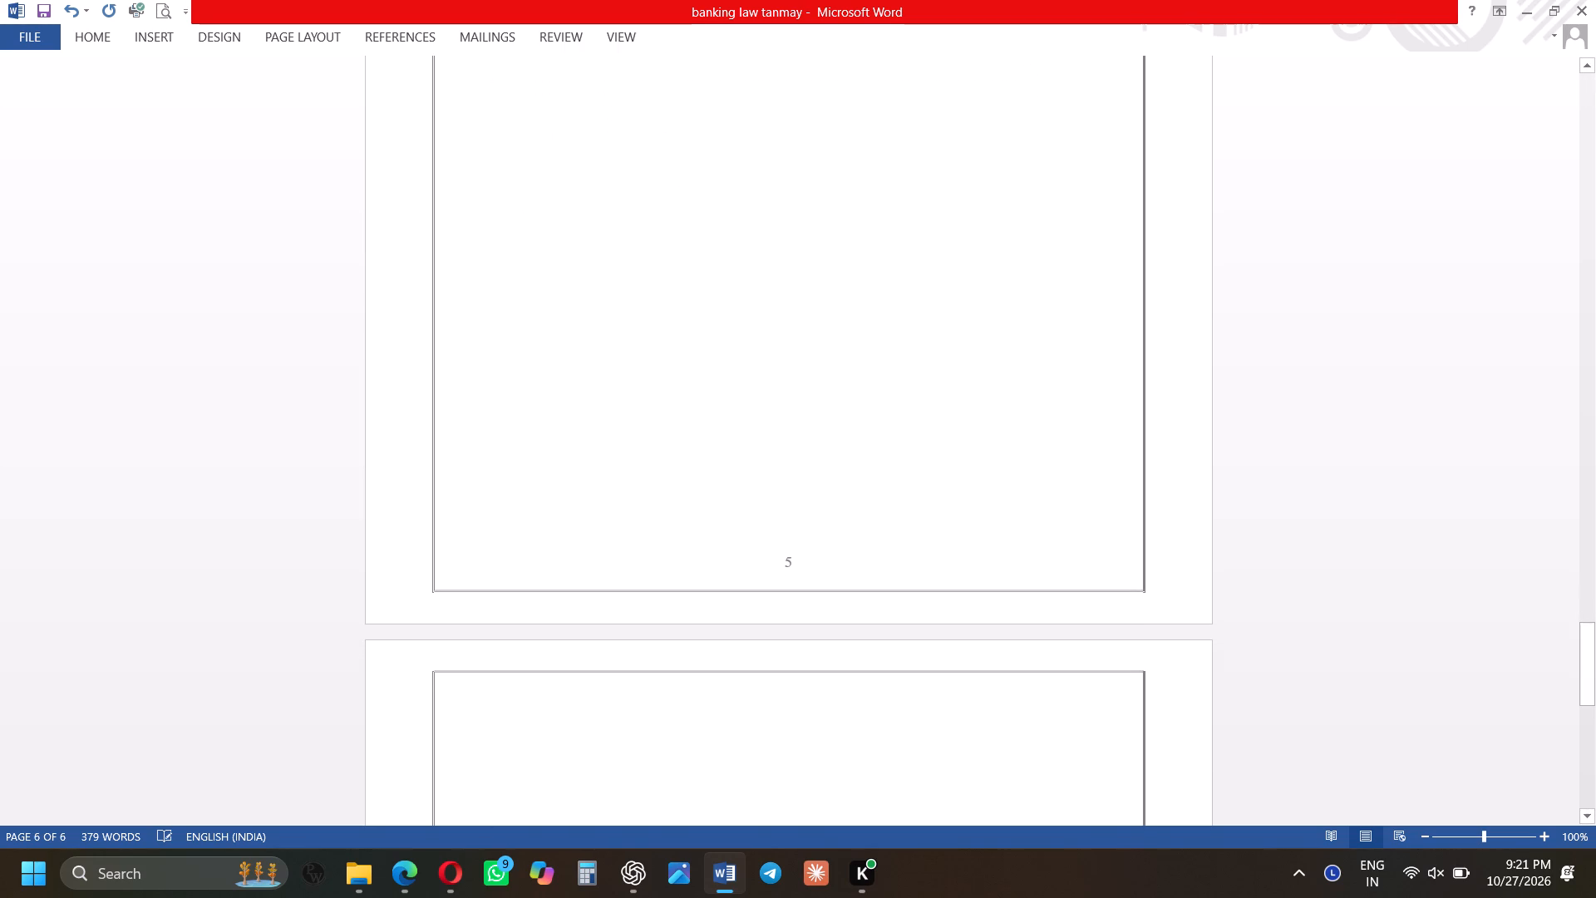
Add the centred heading "CHAPTER 1" at the top of page 6 in 18 pt with a double underline.
click(96, 34)
click(447, 100)
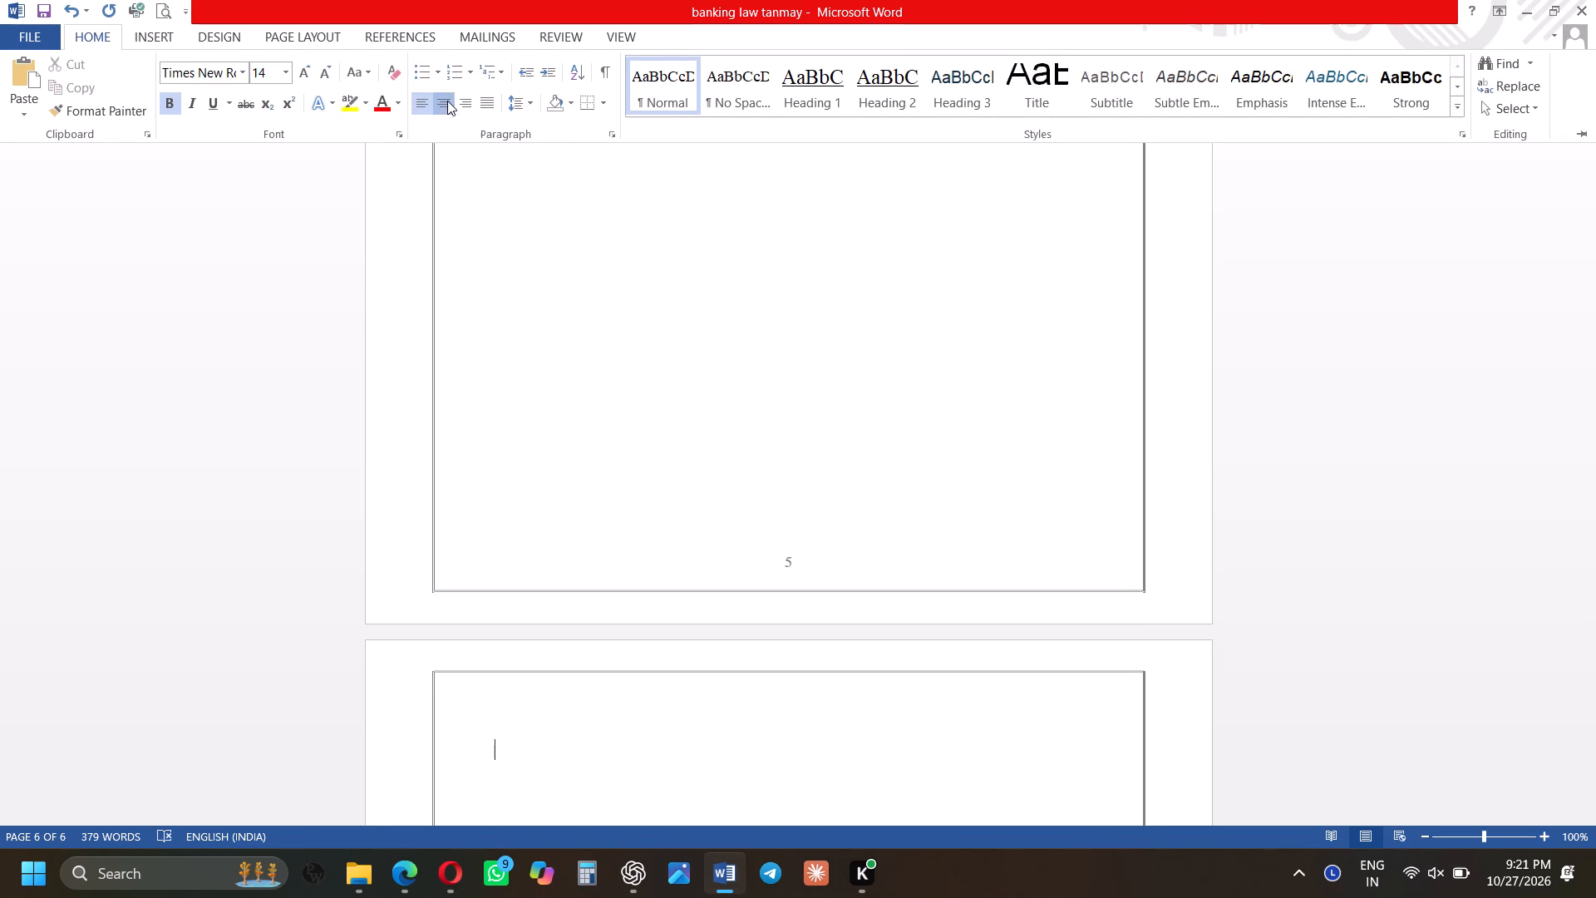
double_click(305, 74)
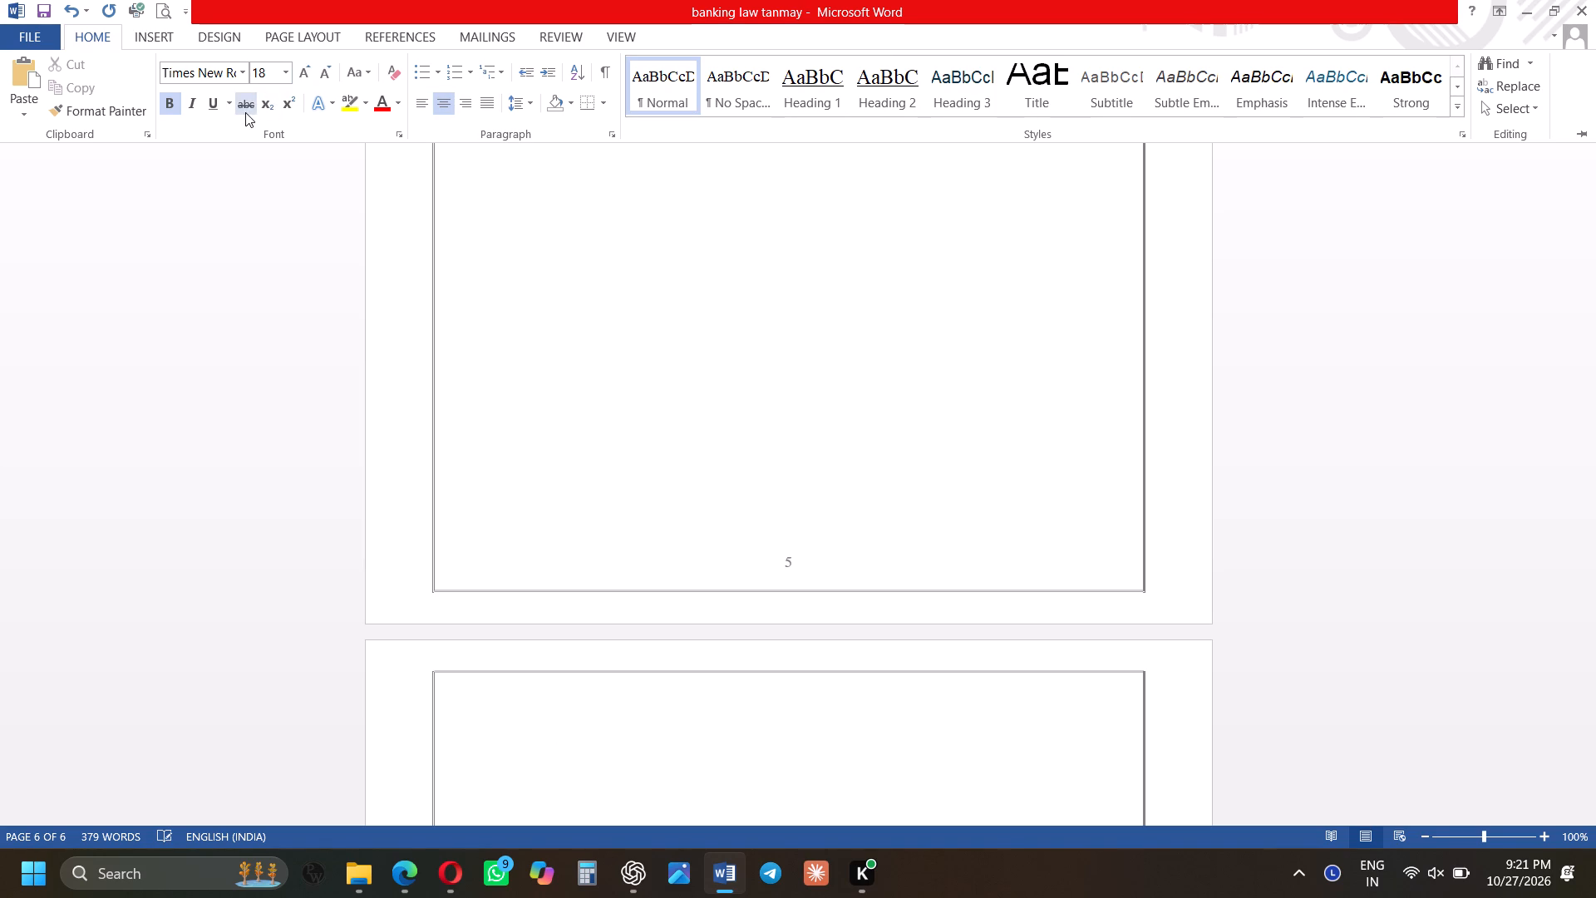
click(228, 105)
click(249, 154)
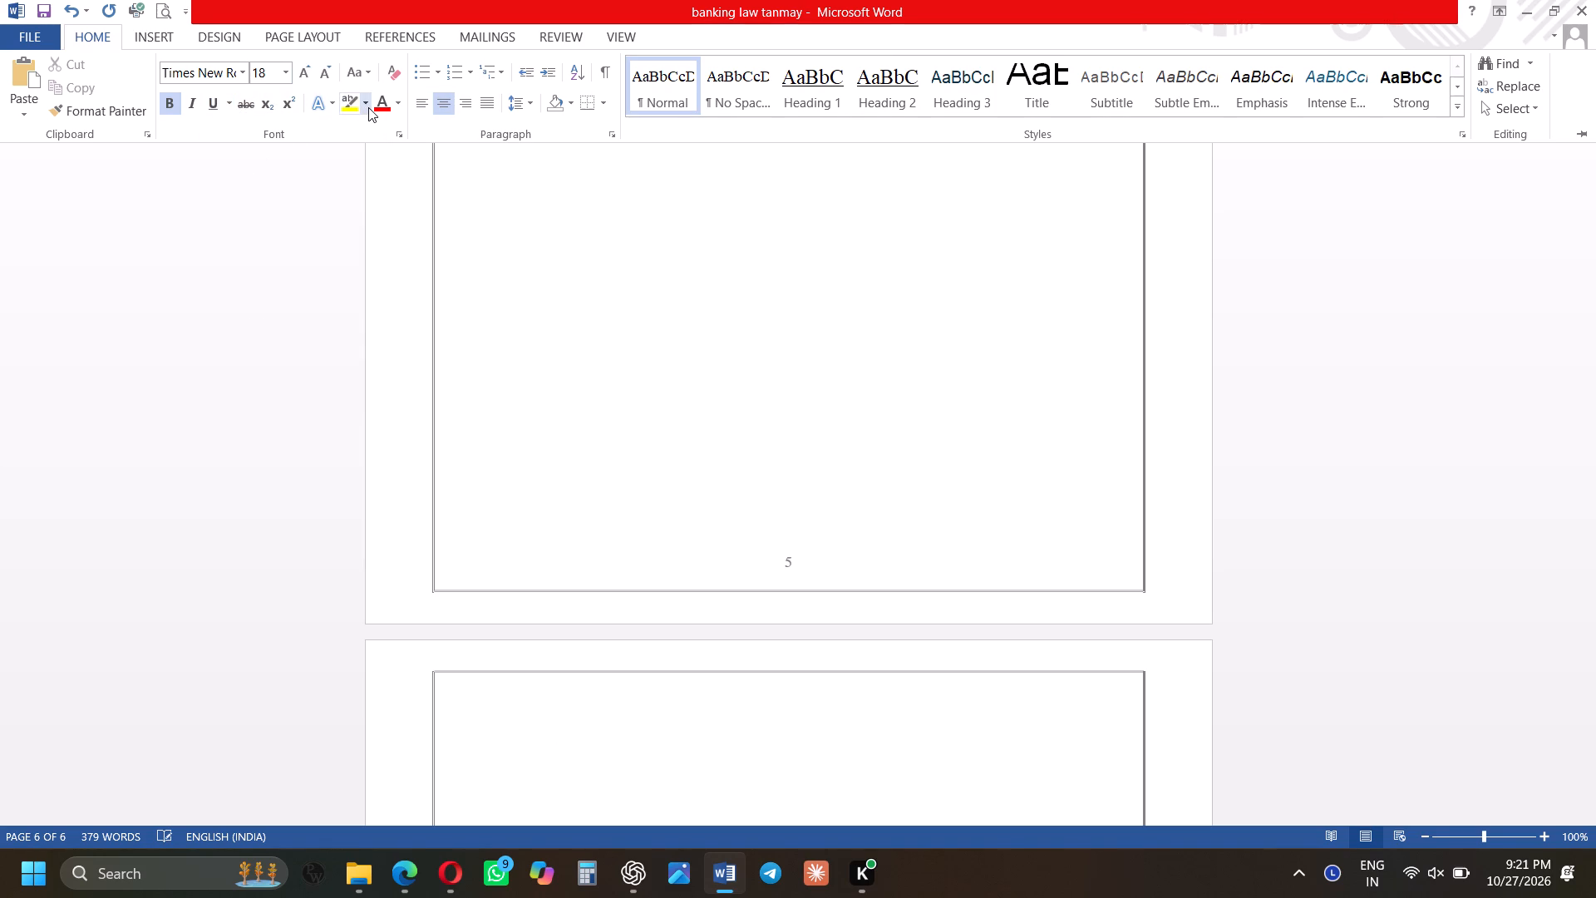
key(c)
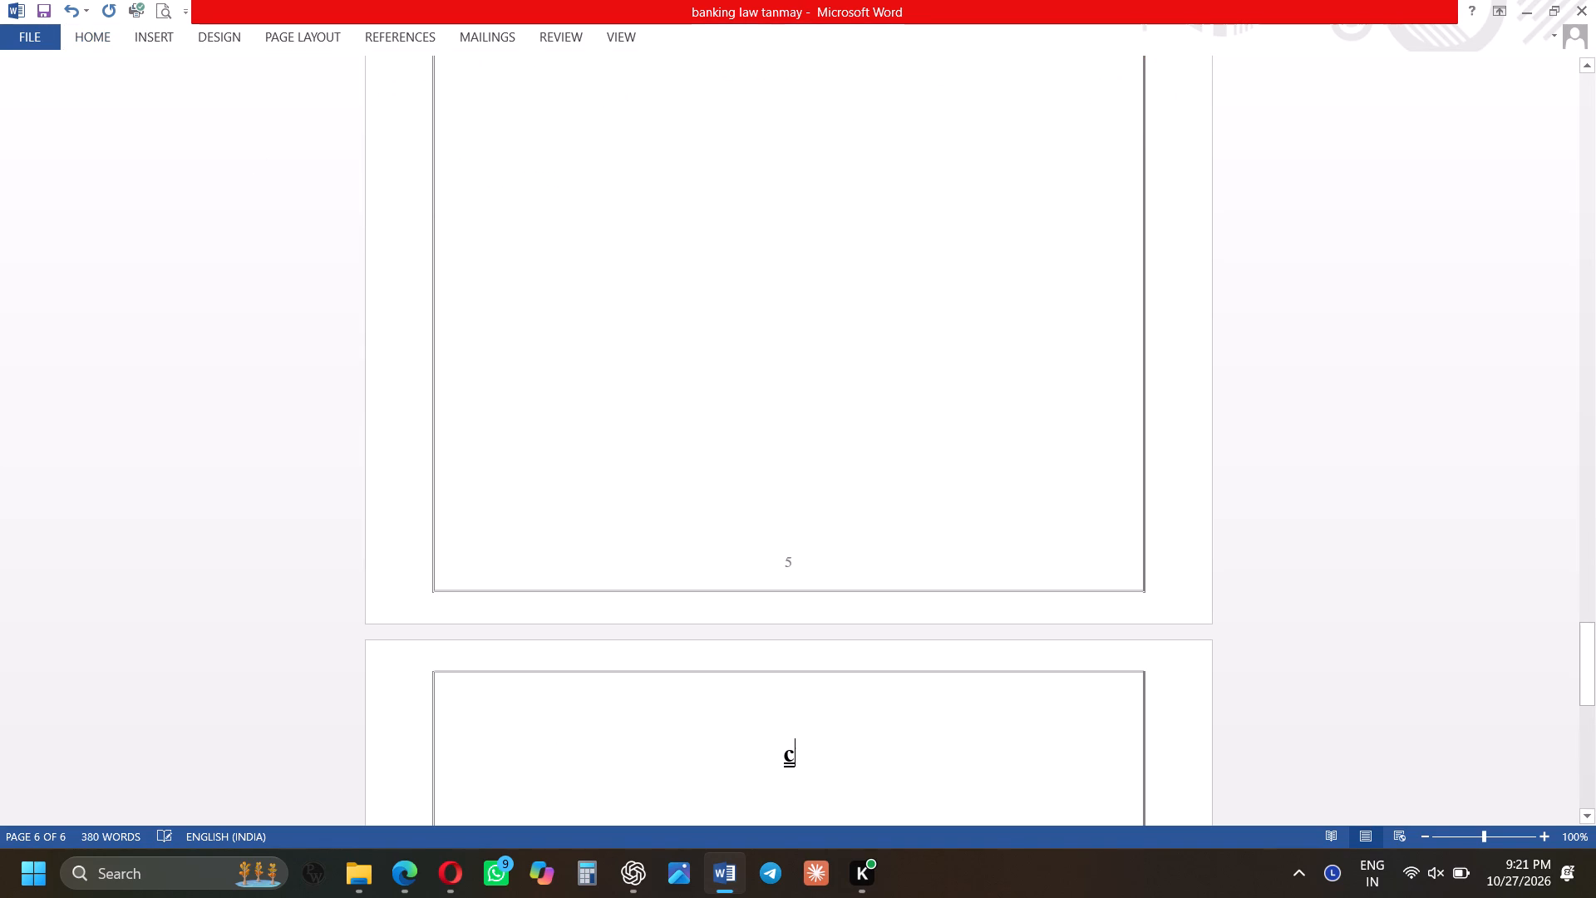
text(CH)
text(APTER 1)
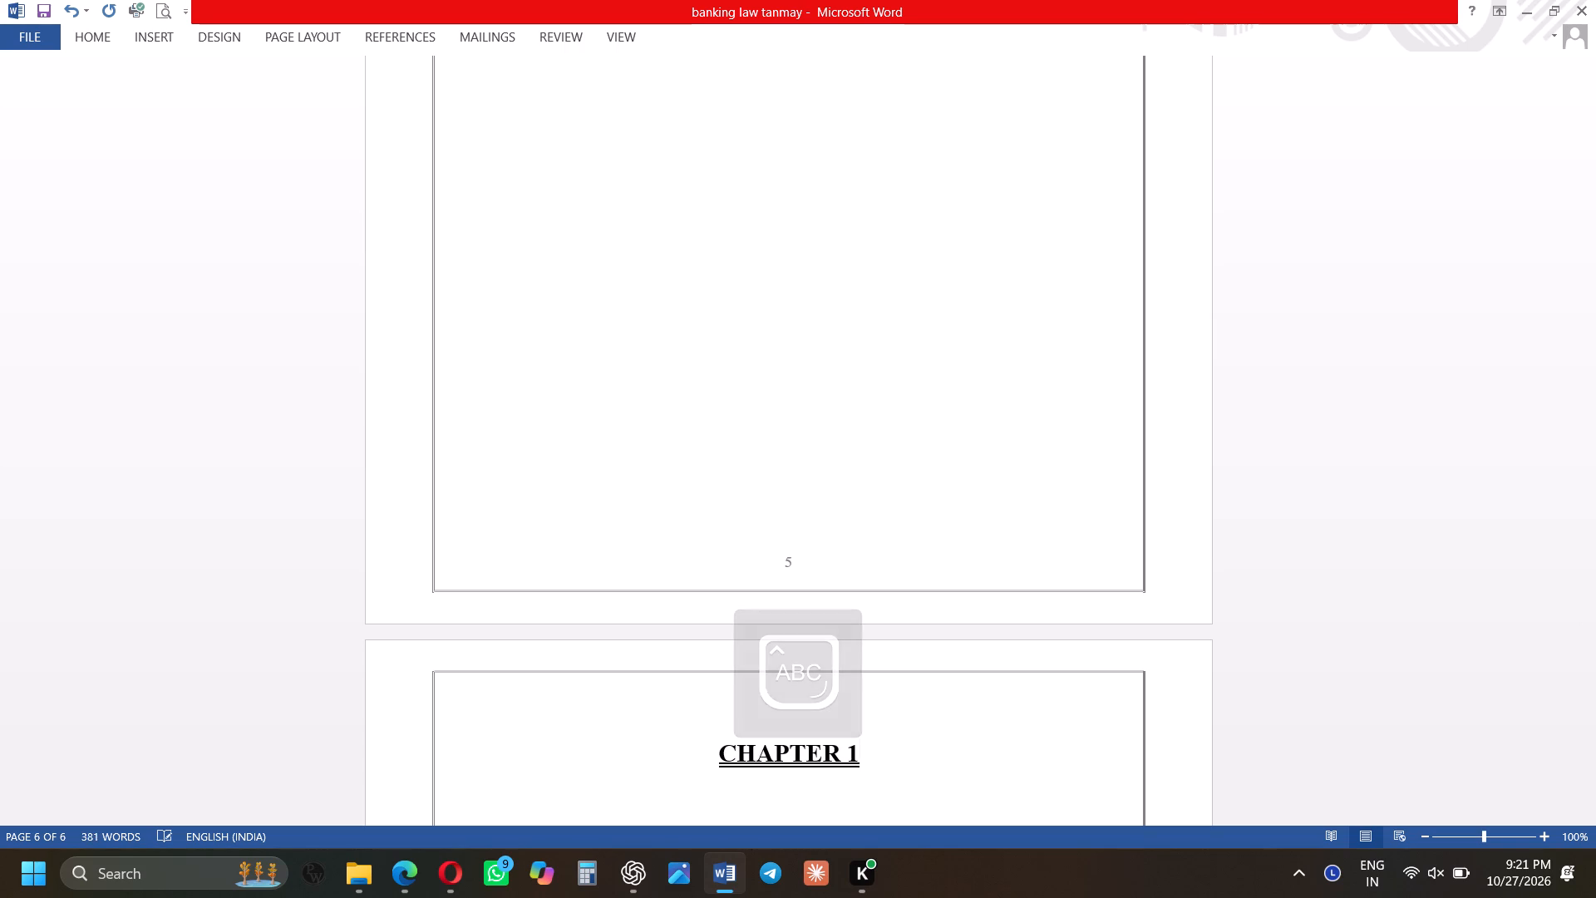
key(Return)
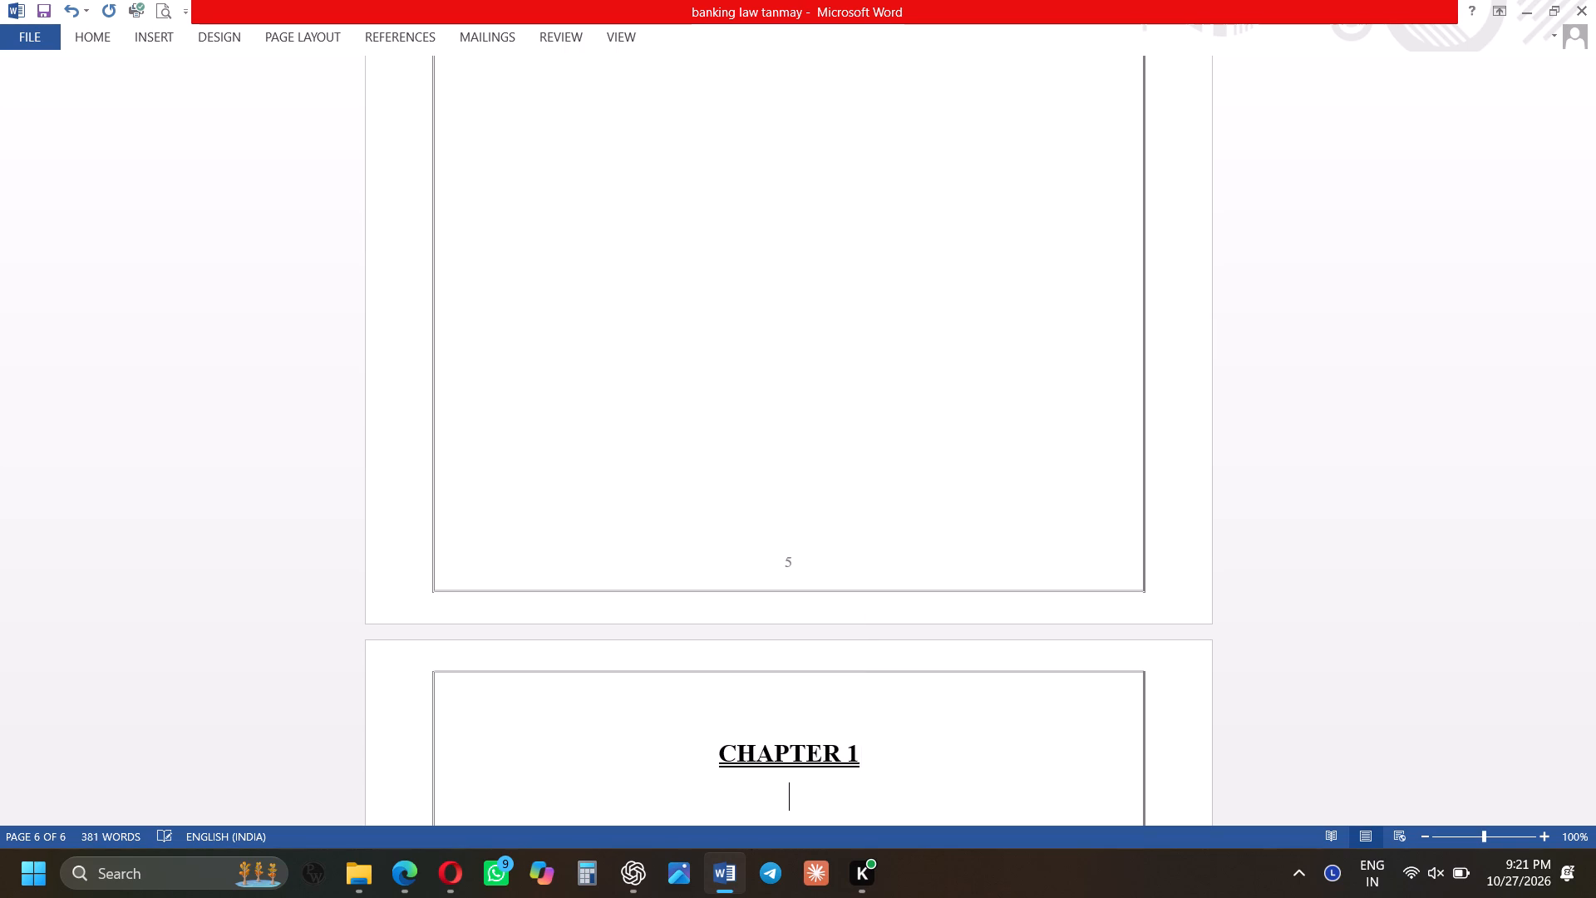
Add the left-aligned subheading "Inroduction :" below the CHAPTER 1 heading in 16 pt bold with a single underline.
scroll(285, 92, down, 4)
click(97, 33)
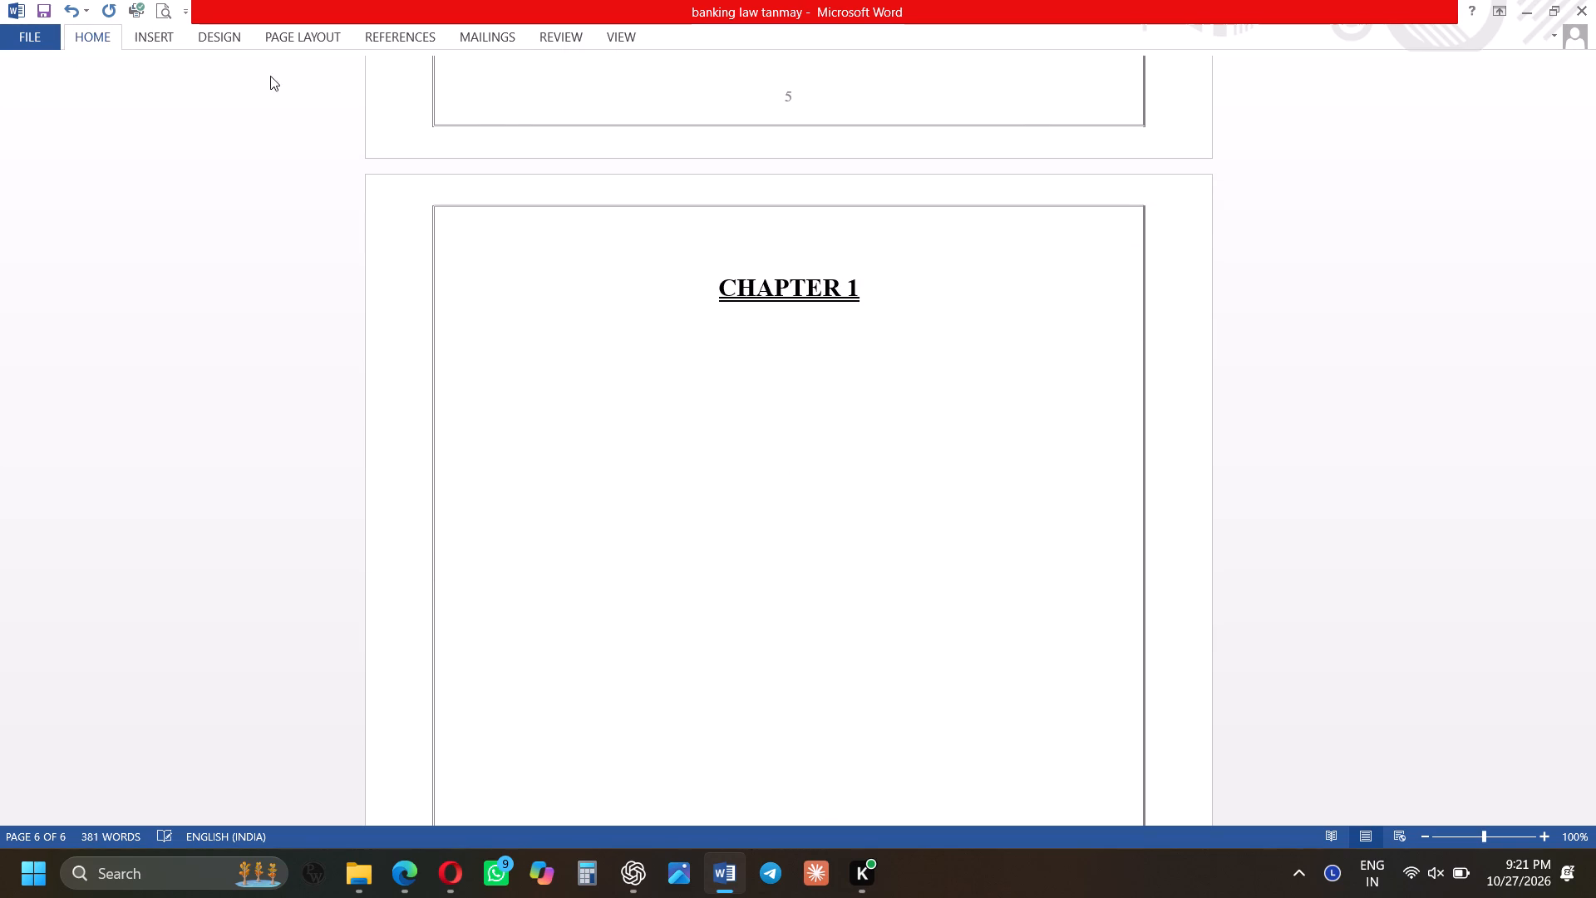
key(Return)
key(Return)
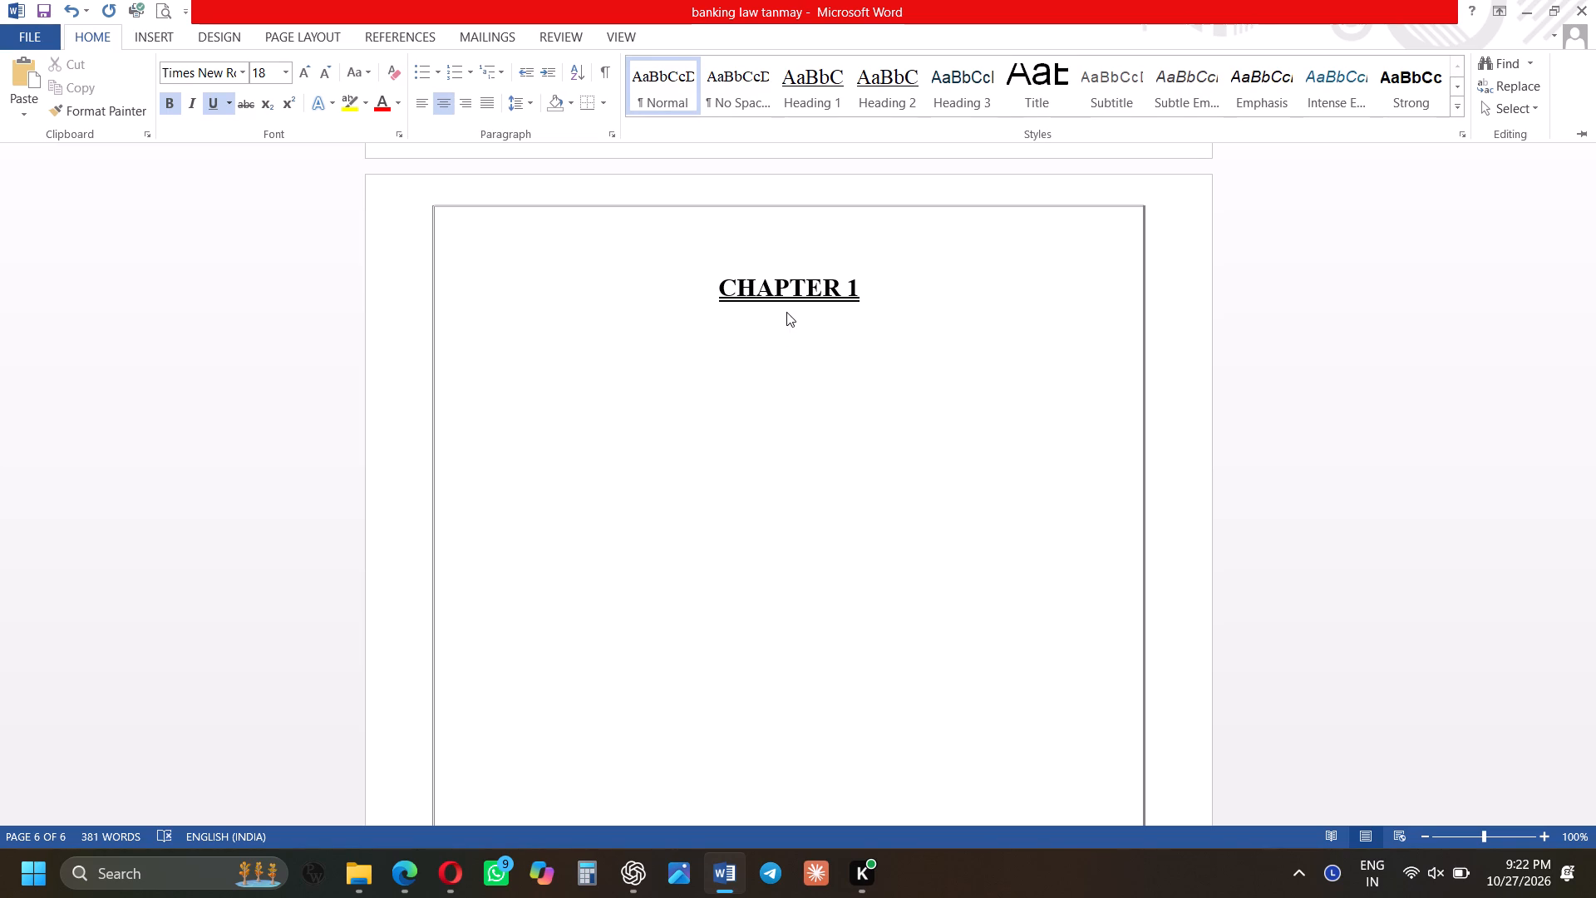
click(788, 326)
key(Return)
click(112, 40)
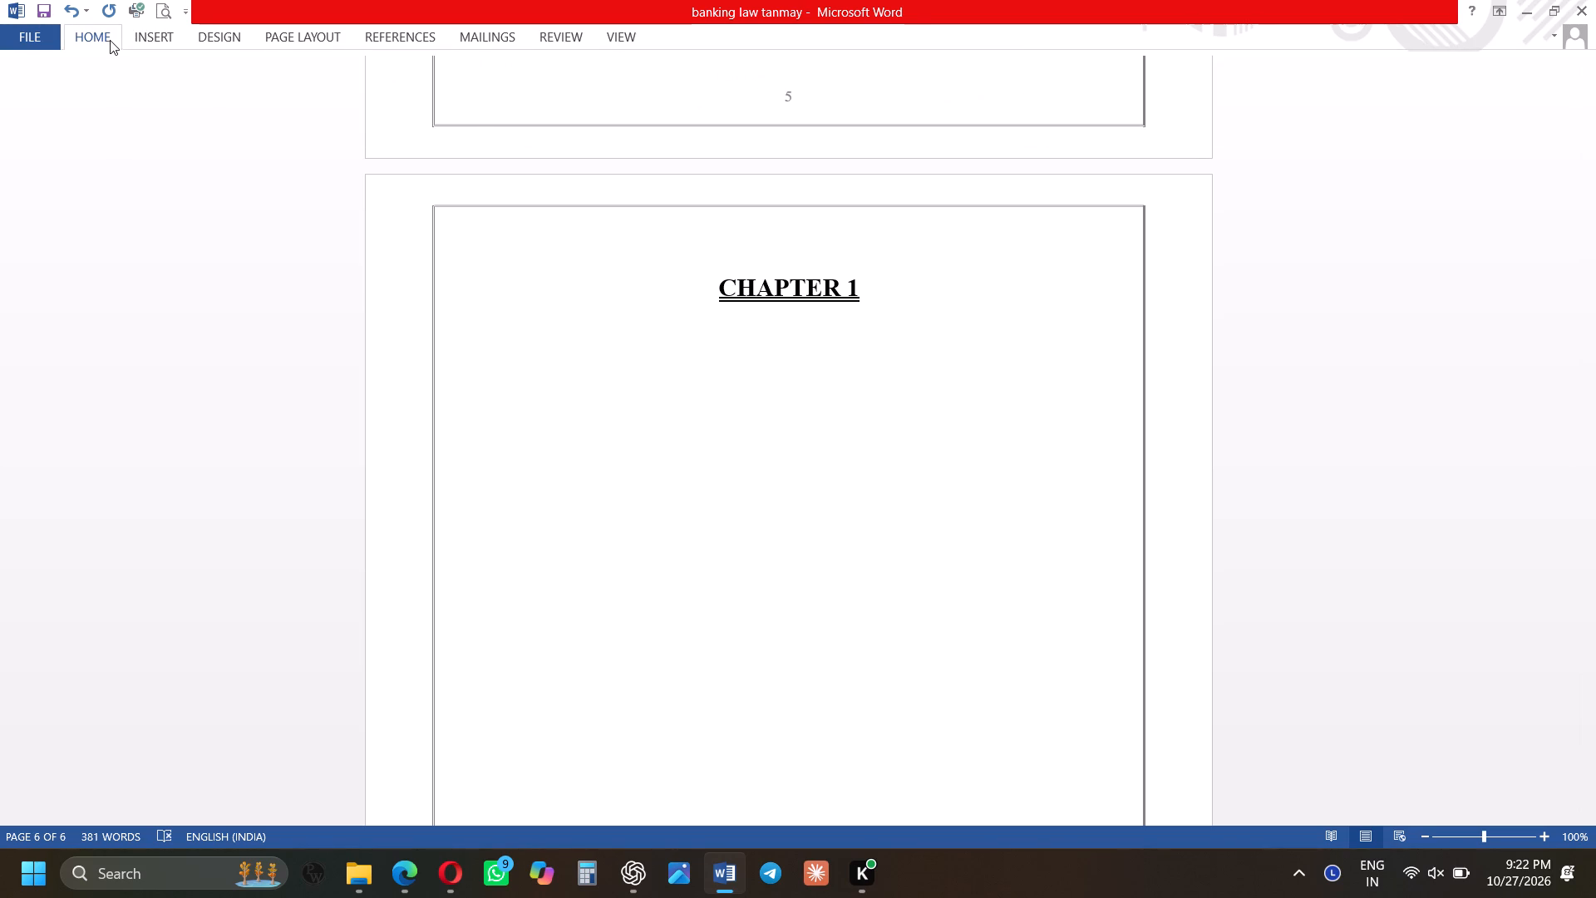
click(417, 105)
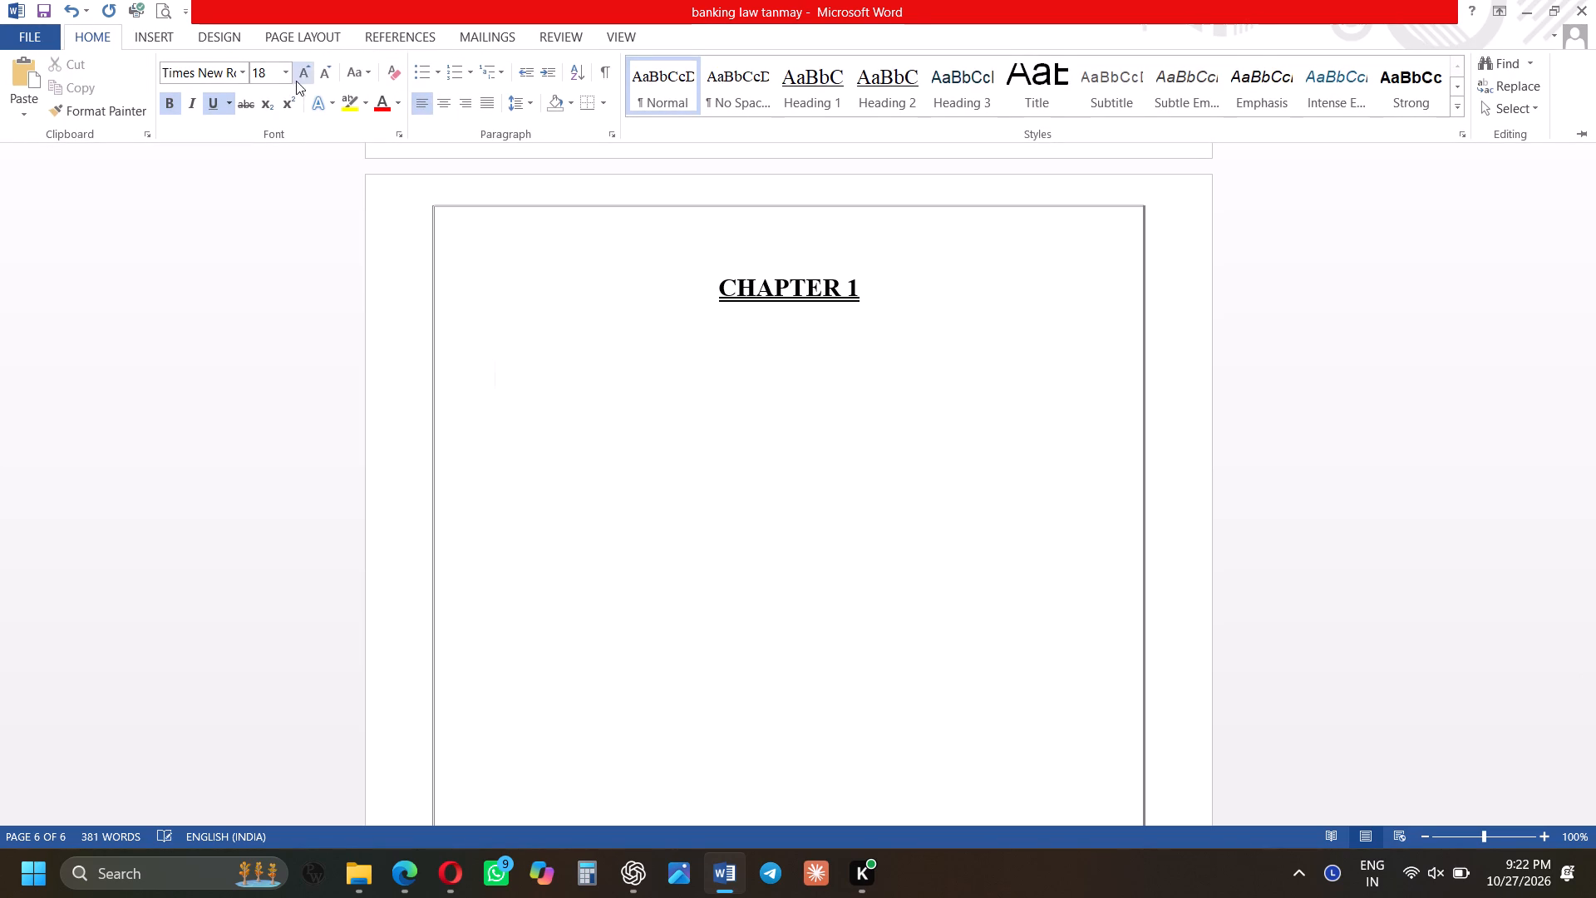
click(330, 76)
click(229, 101)
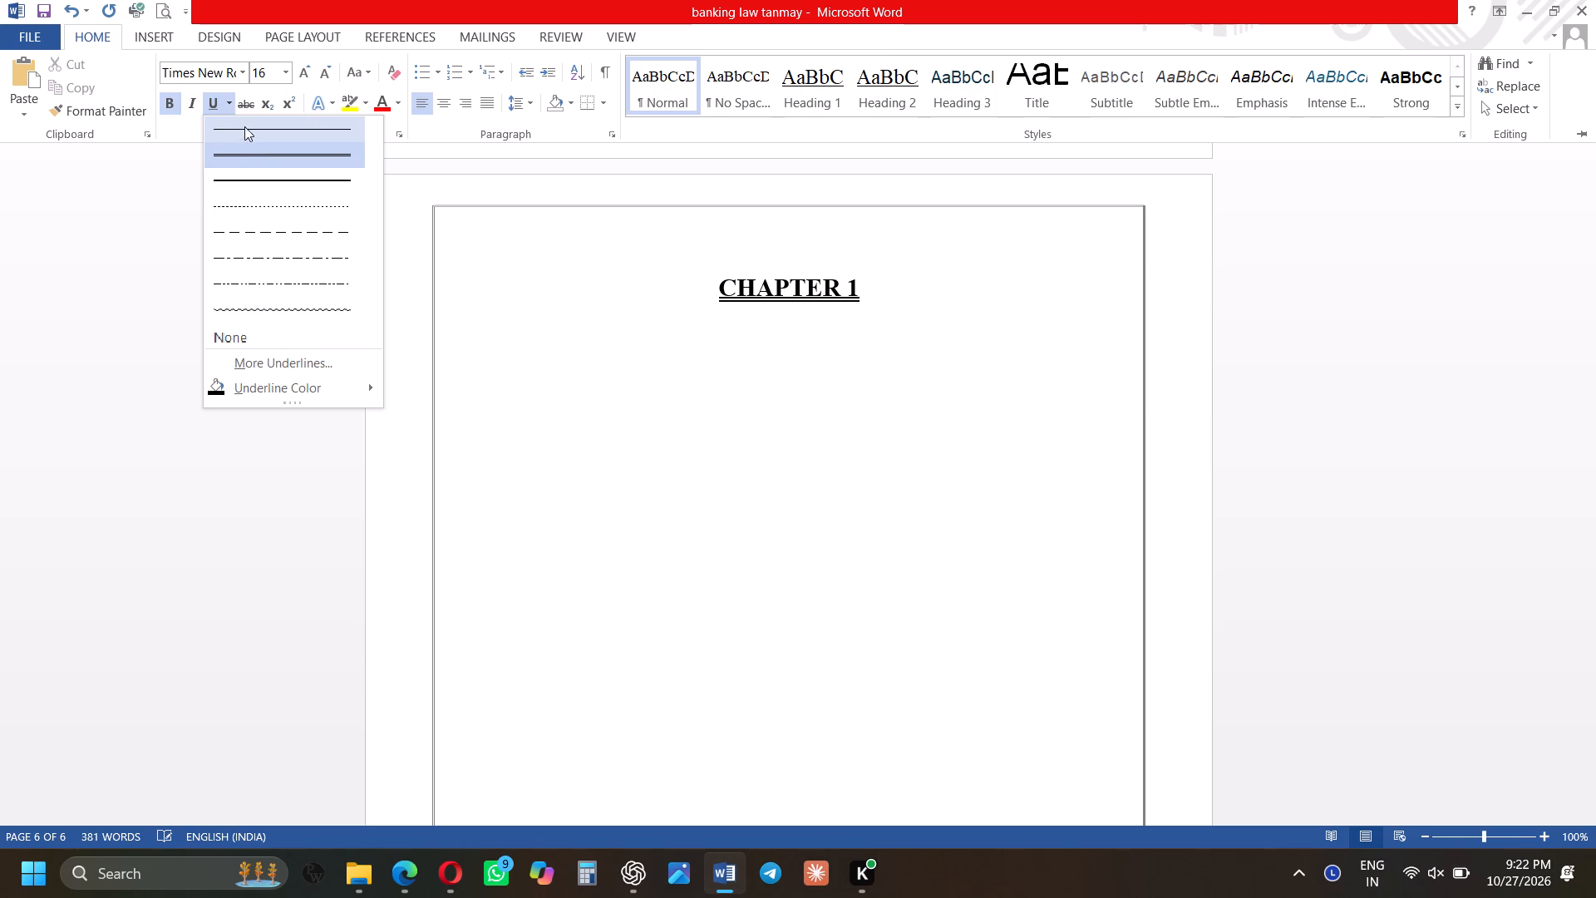
click(244, 126)
key(i)
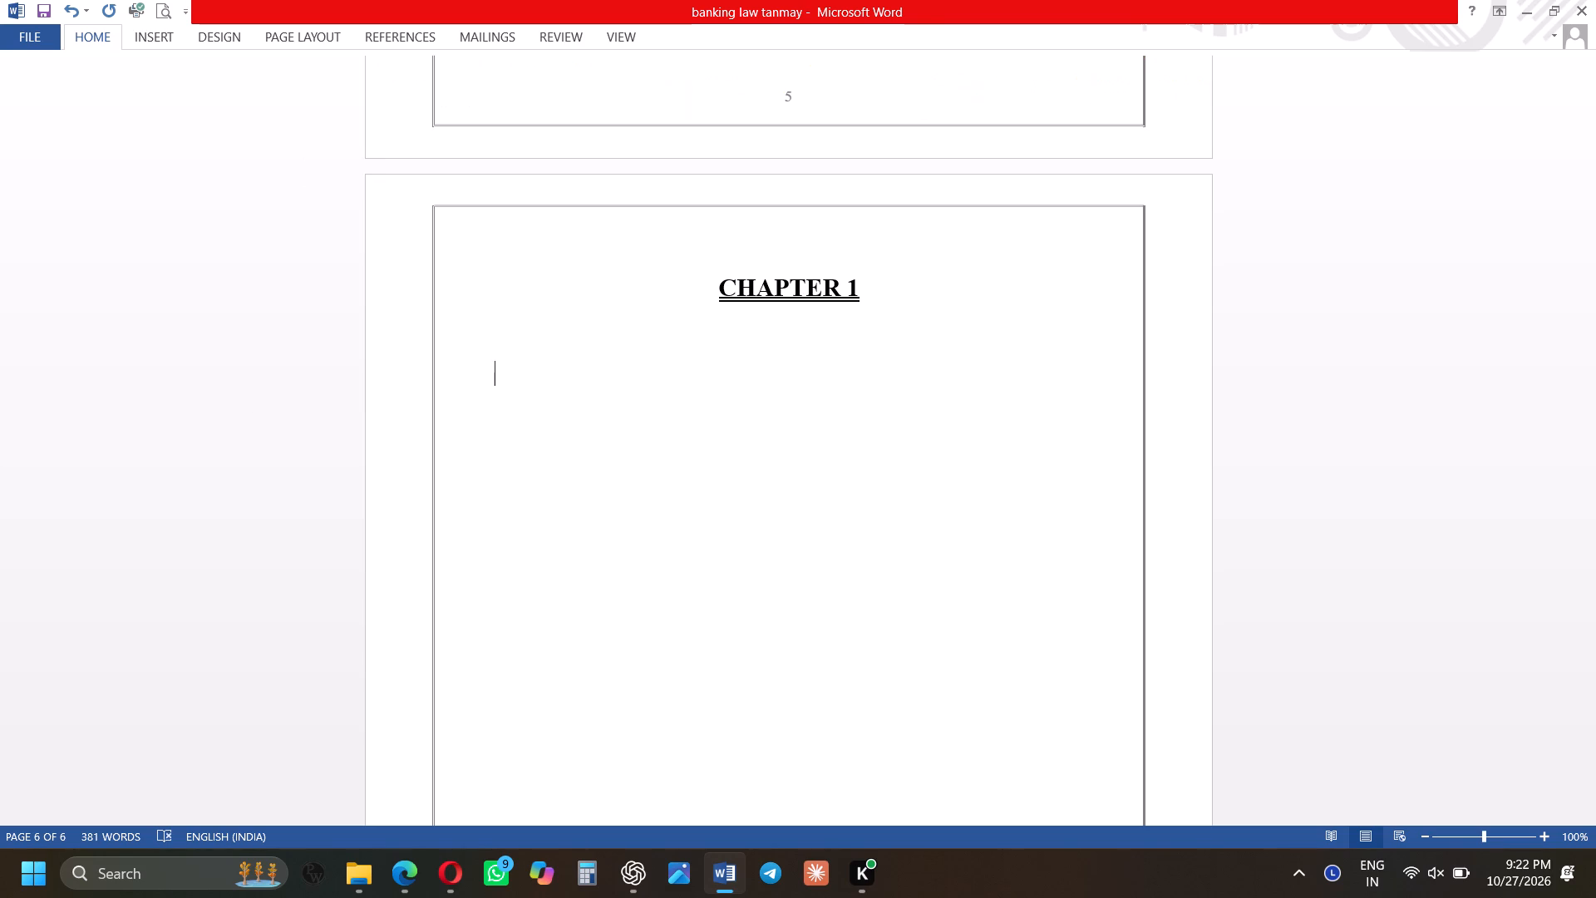
key(n)
text(roduction)
key(space)
text(:)
key(Return)
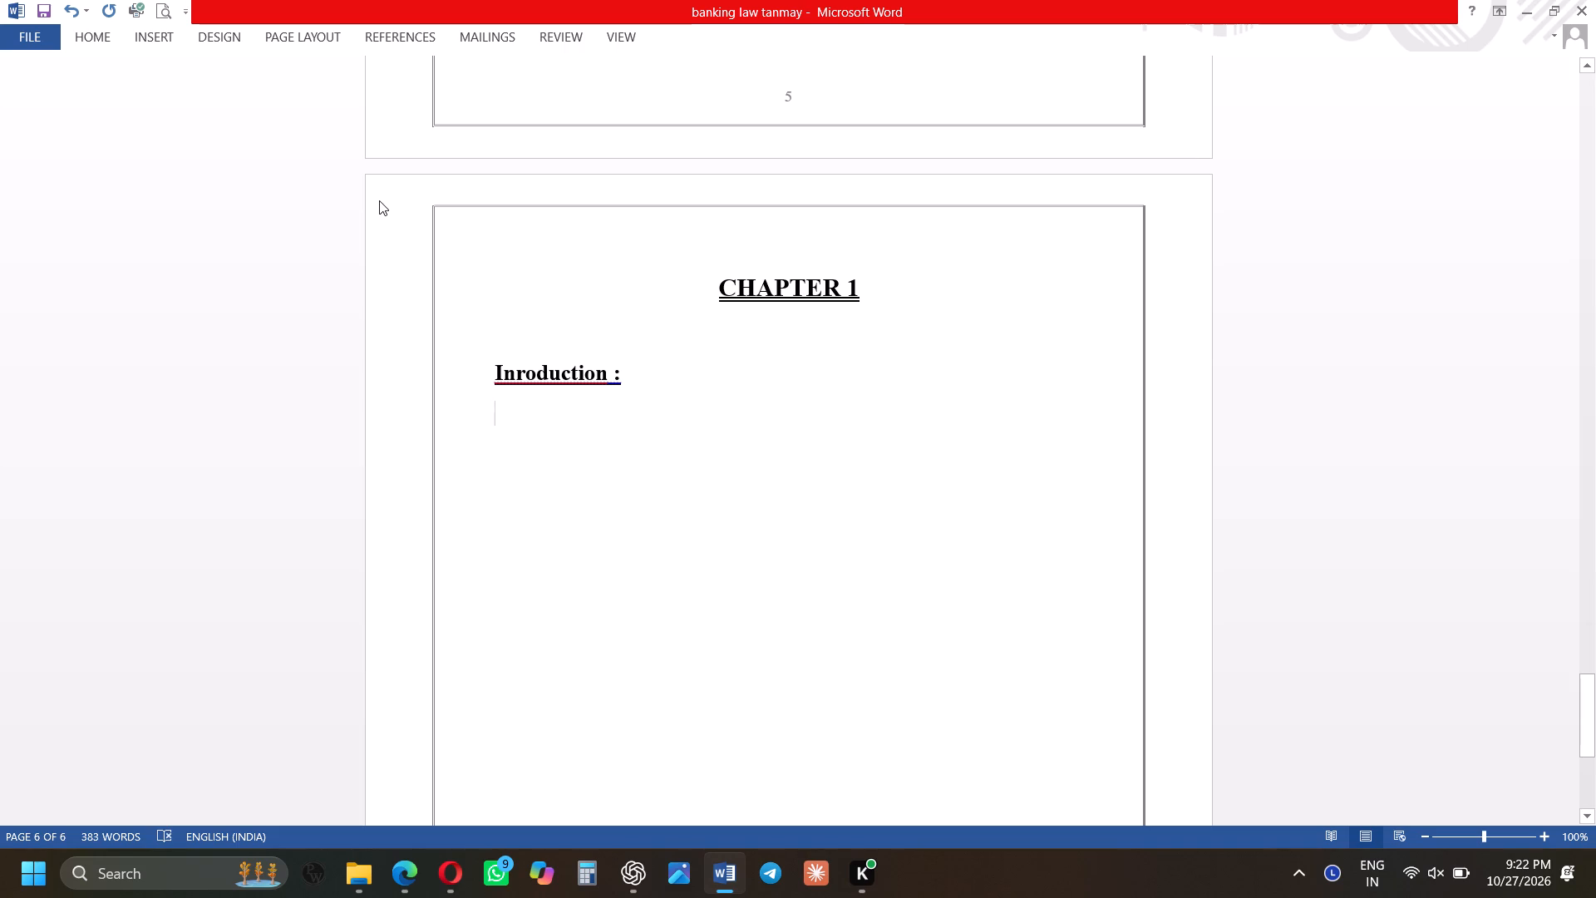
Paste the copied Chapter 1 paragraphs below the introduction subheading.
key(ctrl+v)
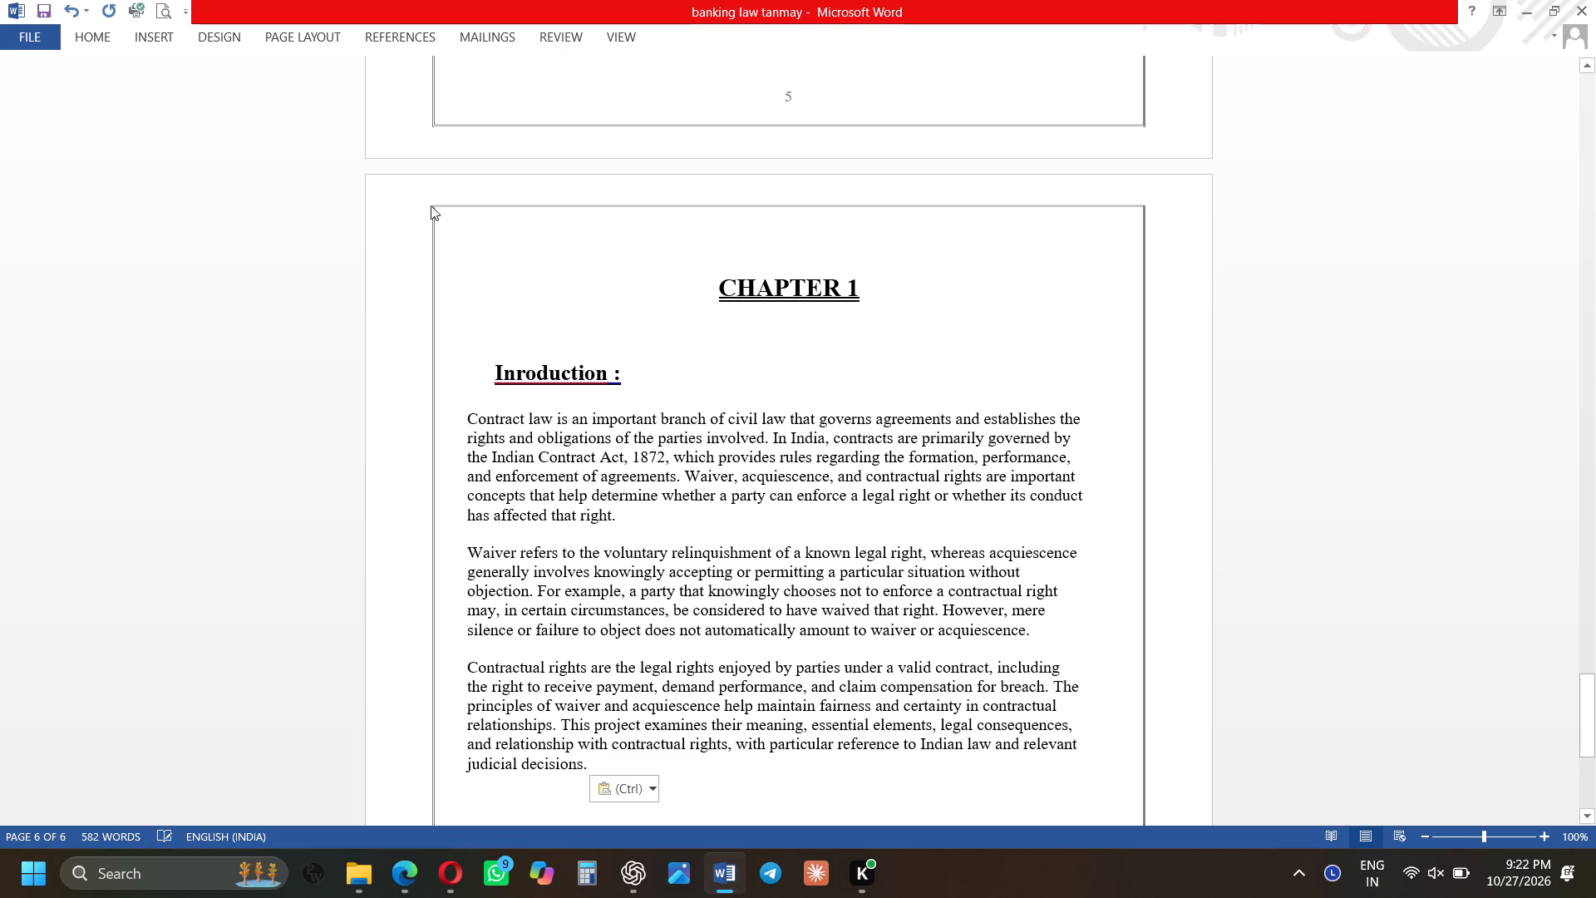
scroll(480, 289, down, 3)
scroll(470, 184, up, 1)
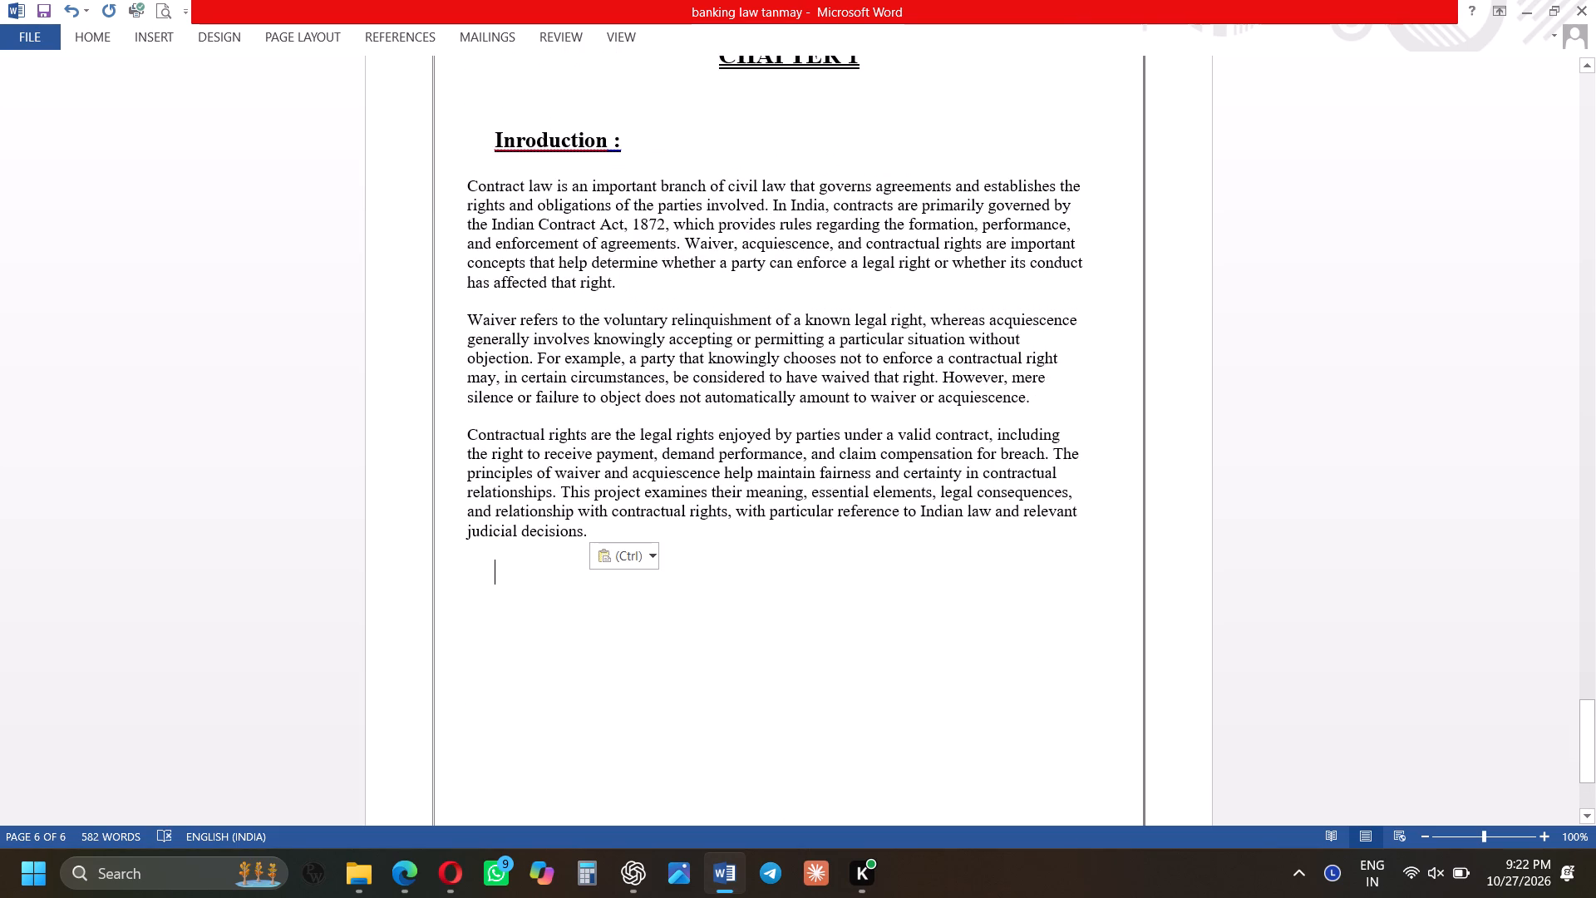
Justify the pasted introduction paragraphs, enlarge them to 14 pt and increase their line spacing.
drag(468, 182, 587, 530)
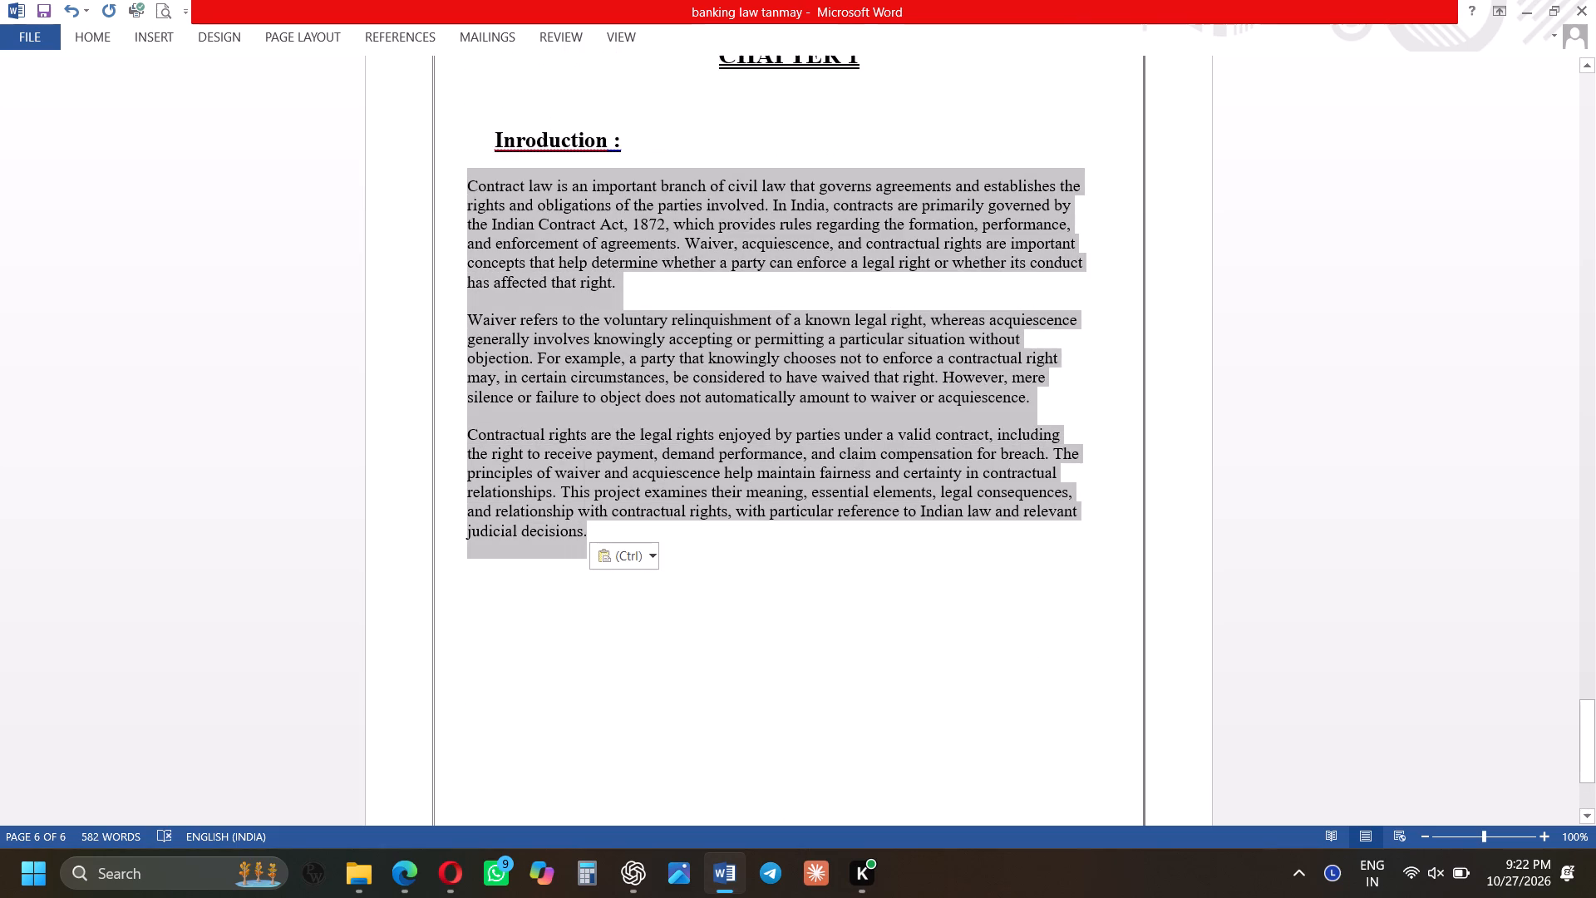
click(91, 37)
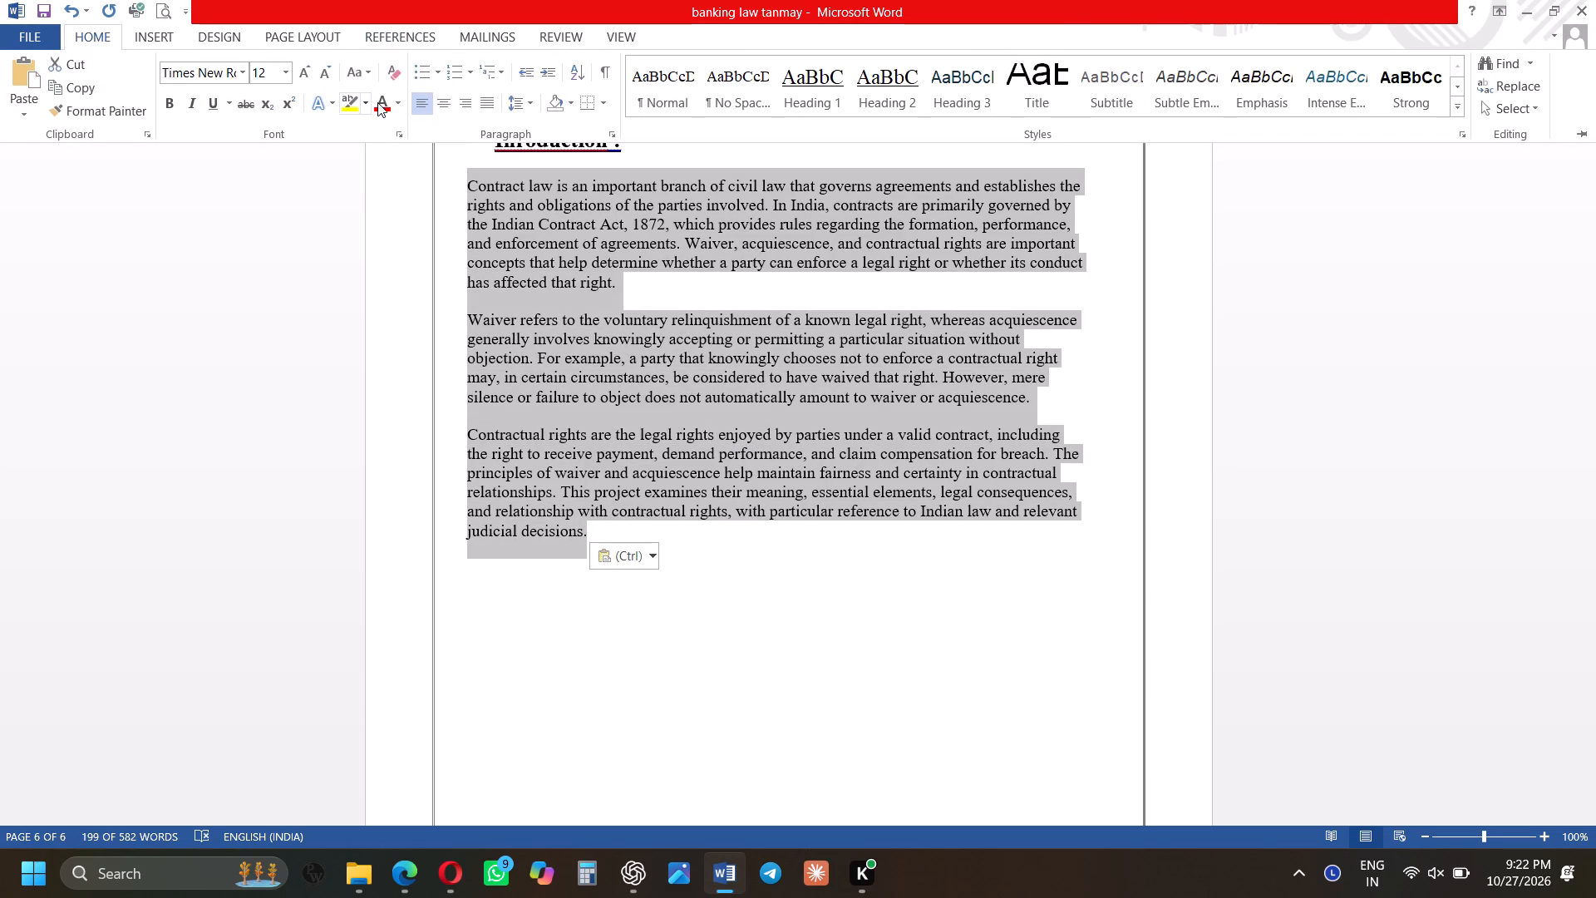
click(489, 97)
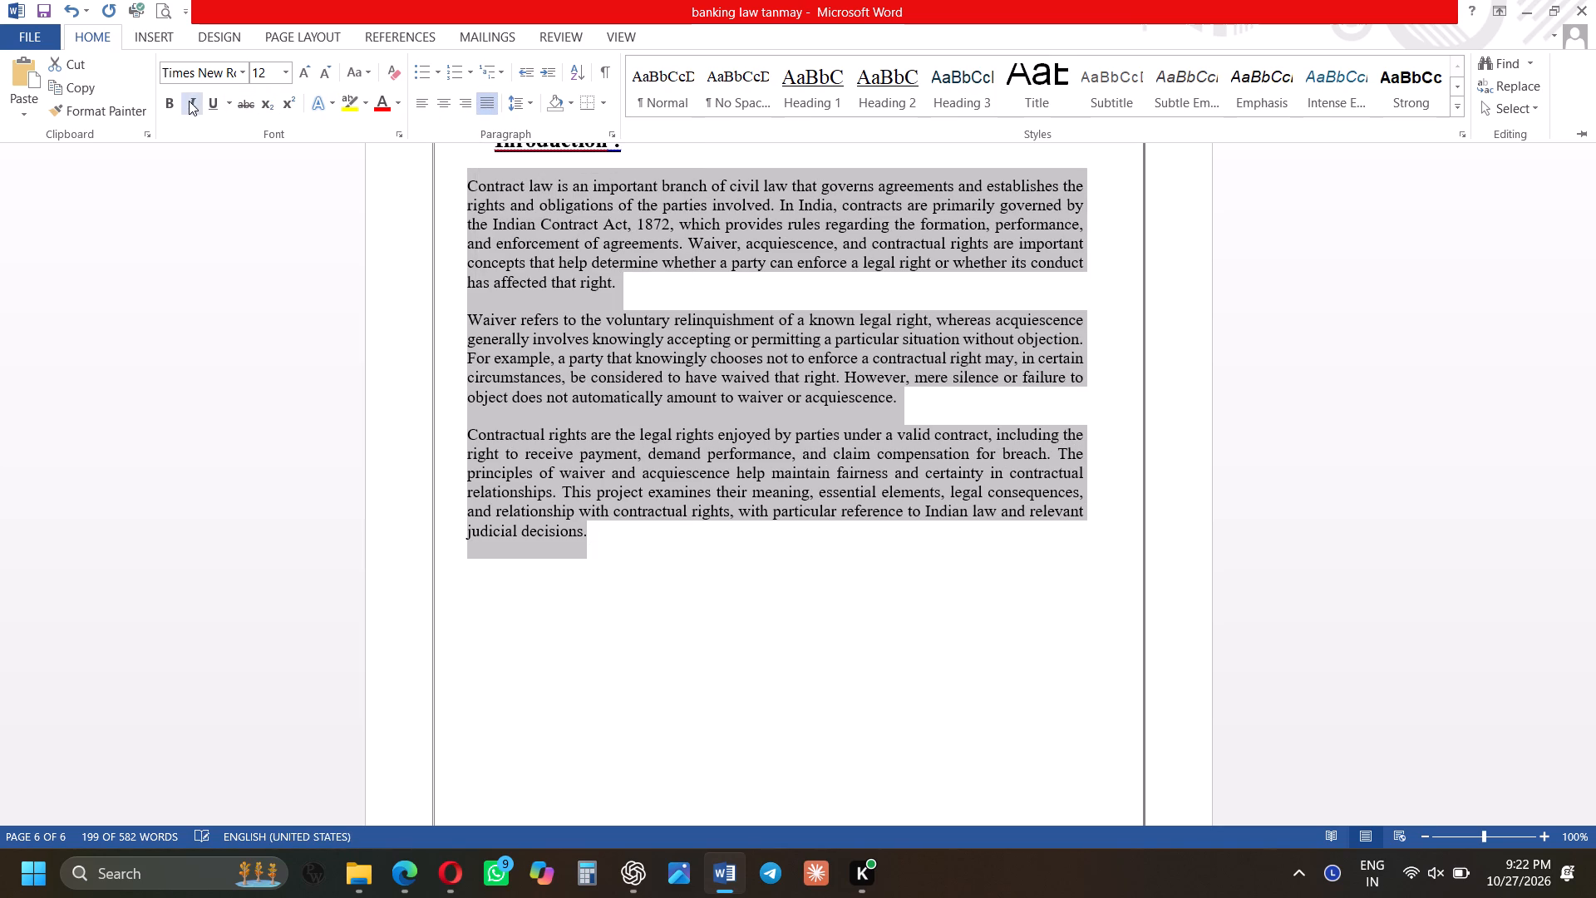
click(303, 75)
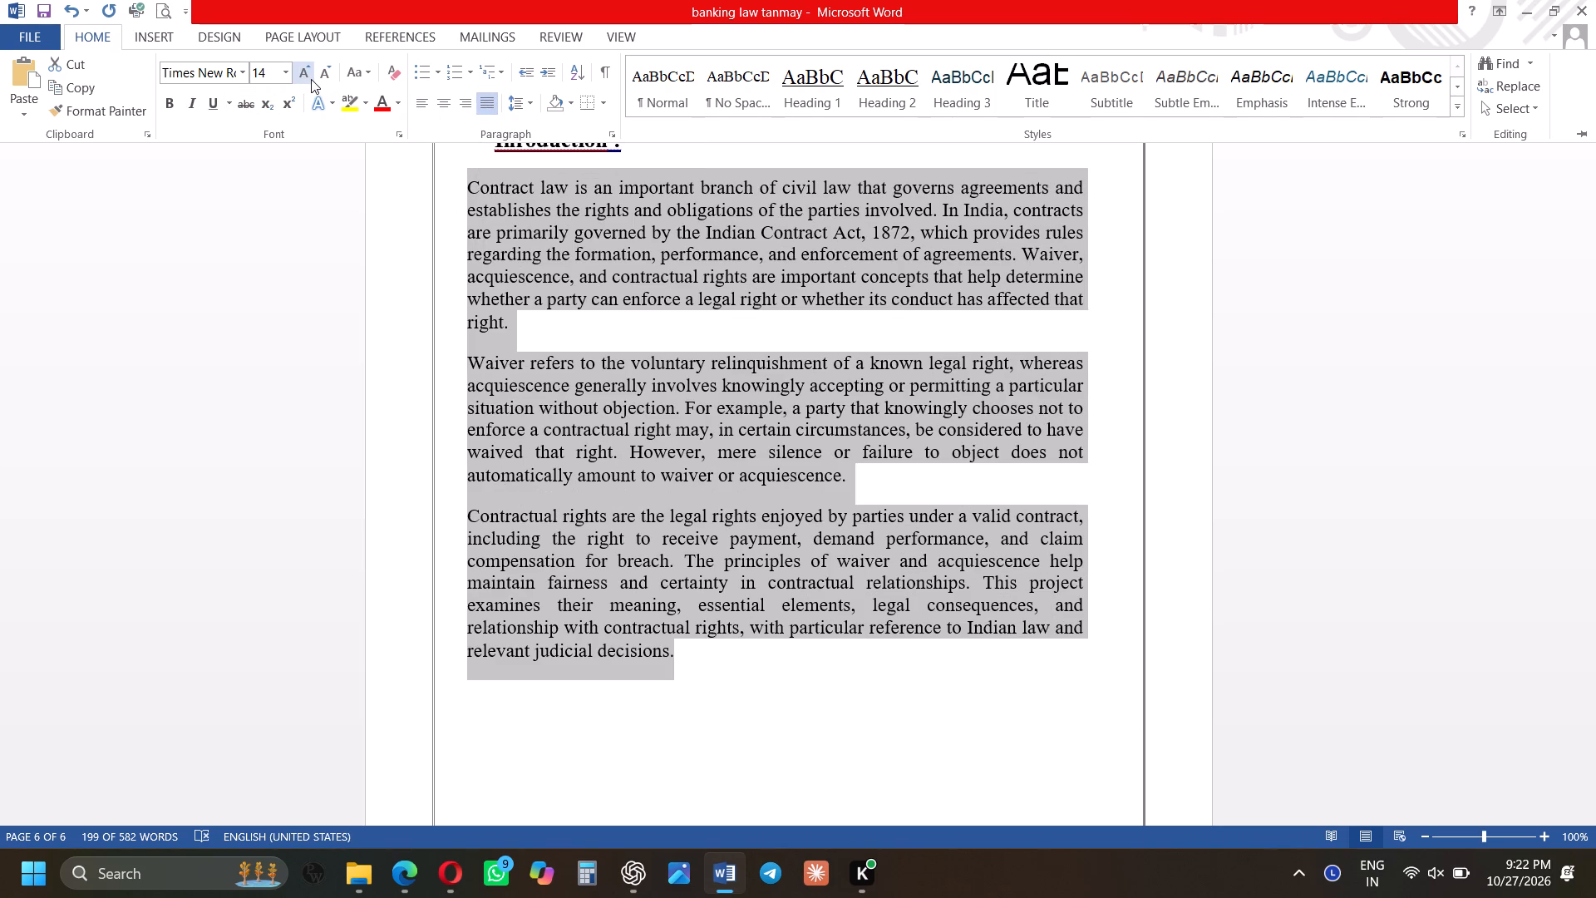
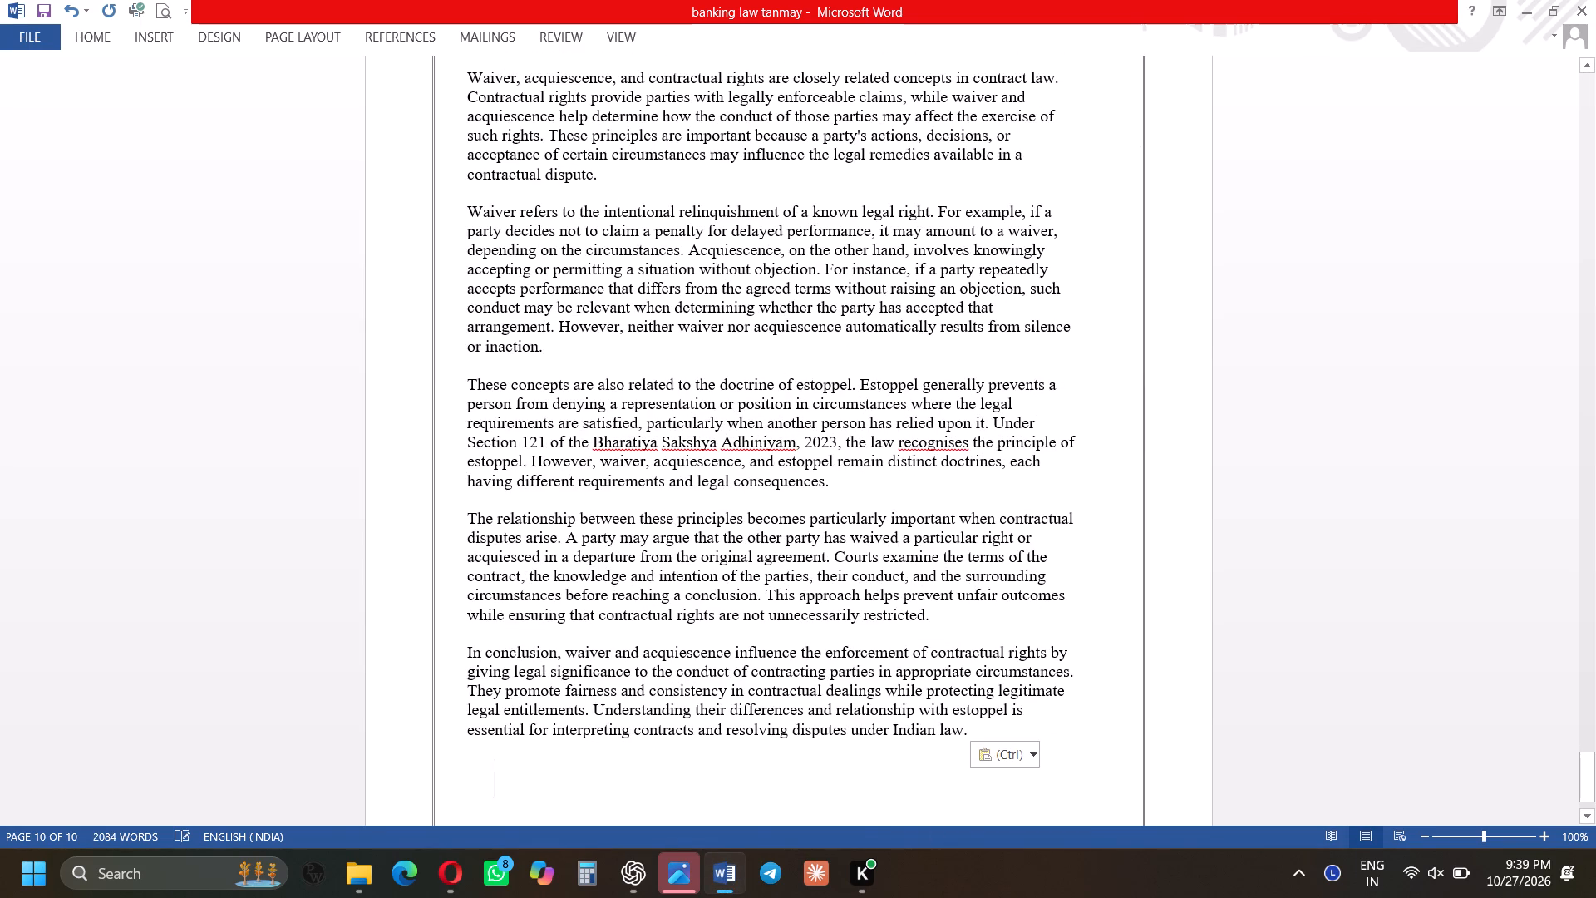
Justify the pasted Chapter 5 body paragraphs and set their font size to 14.
drag(970, 732, 667, 348)
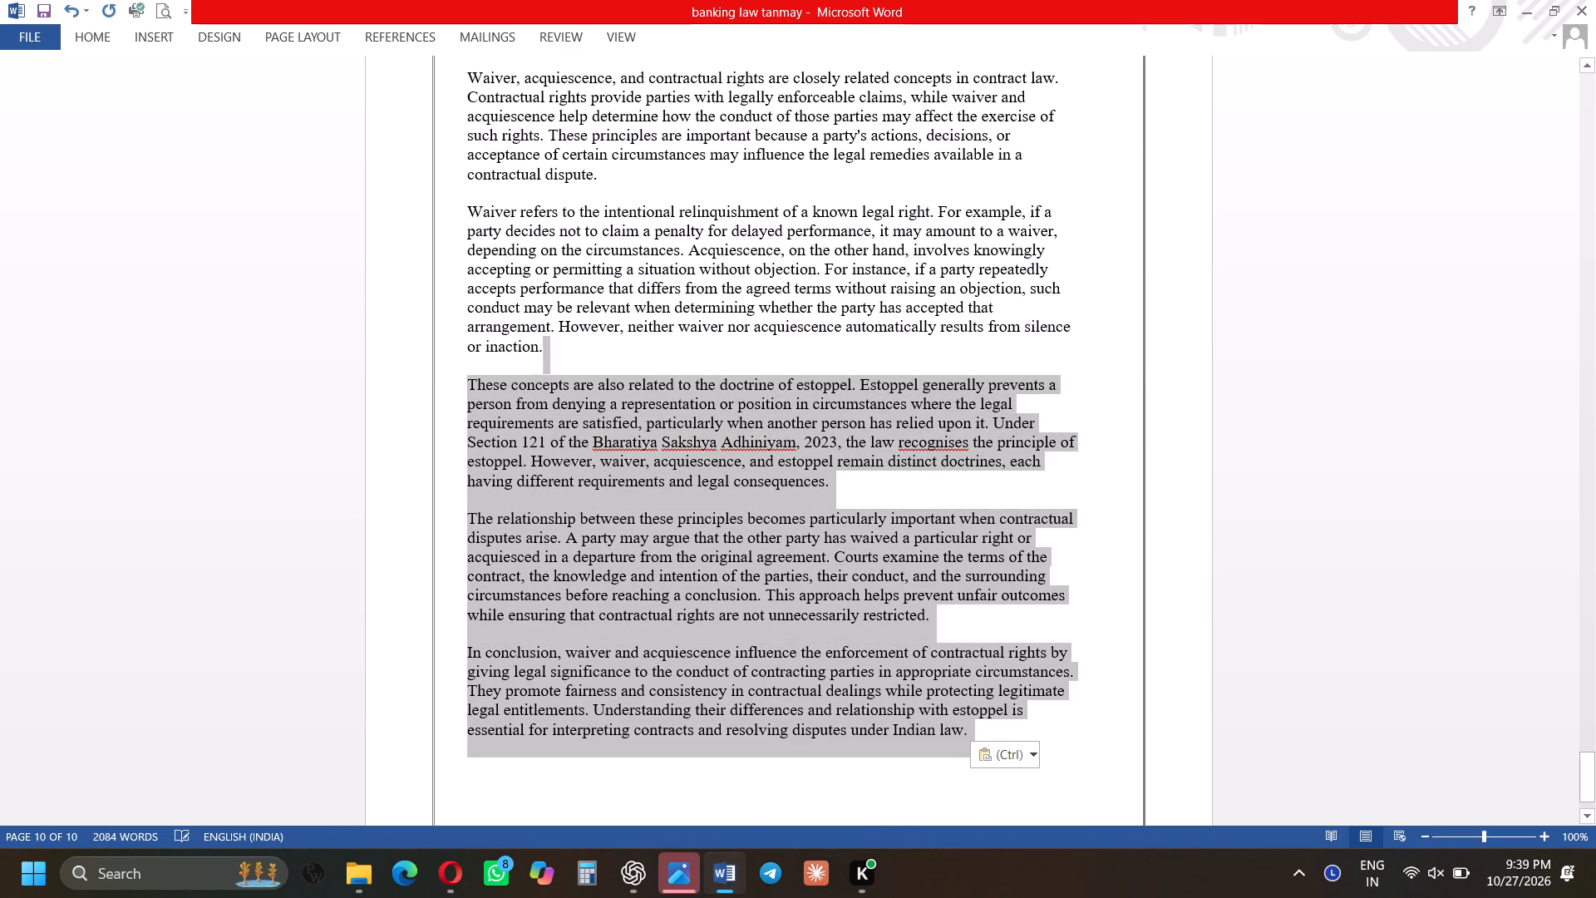
drag(667, 348, 478, 102)
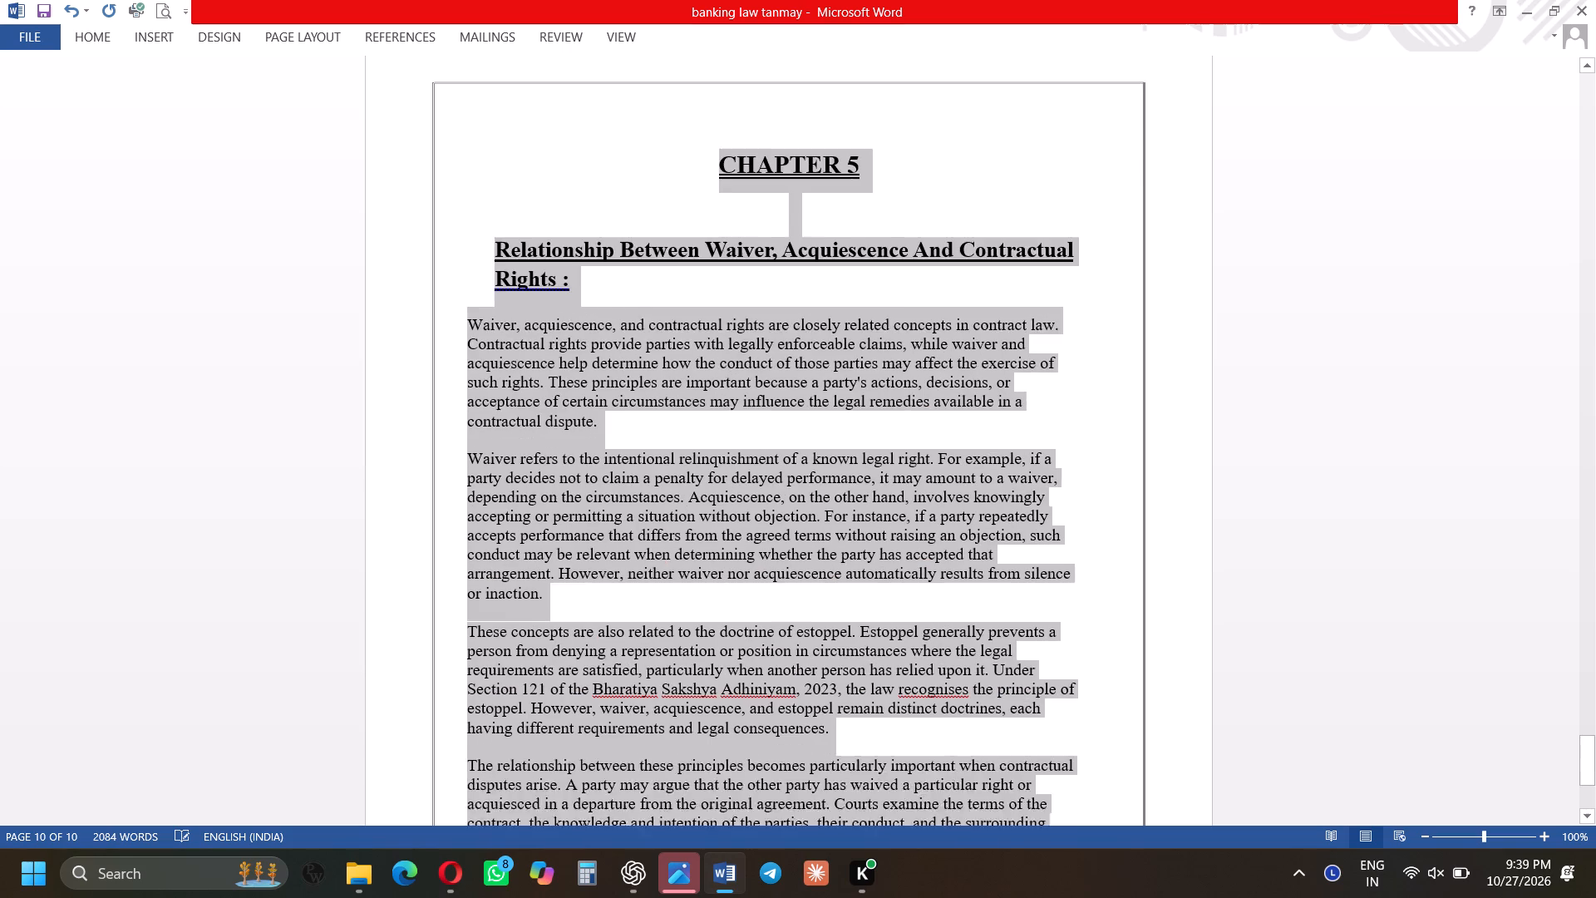
drag(478, 102, 456, 432)
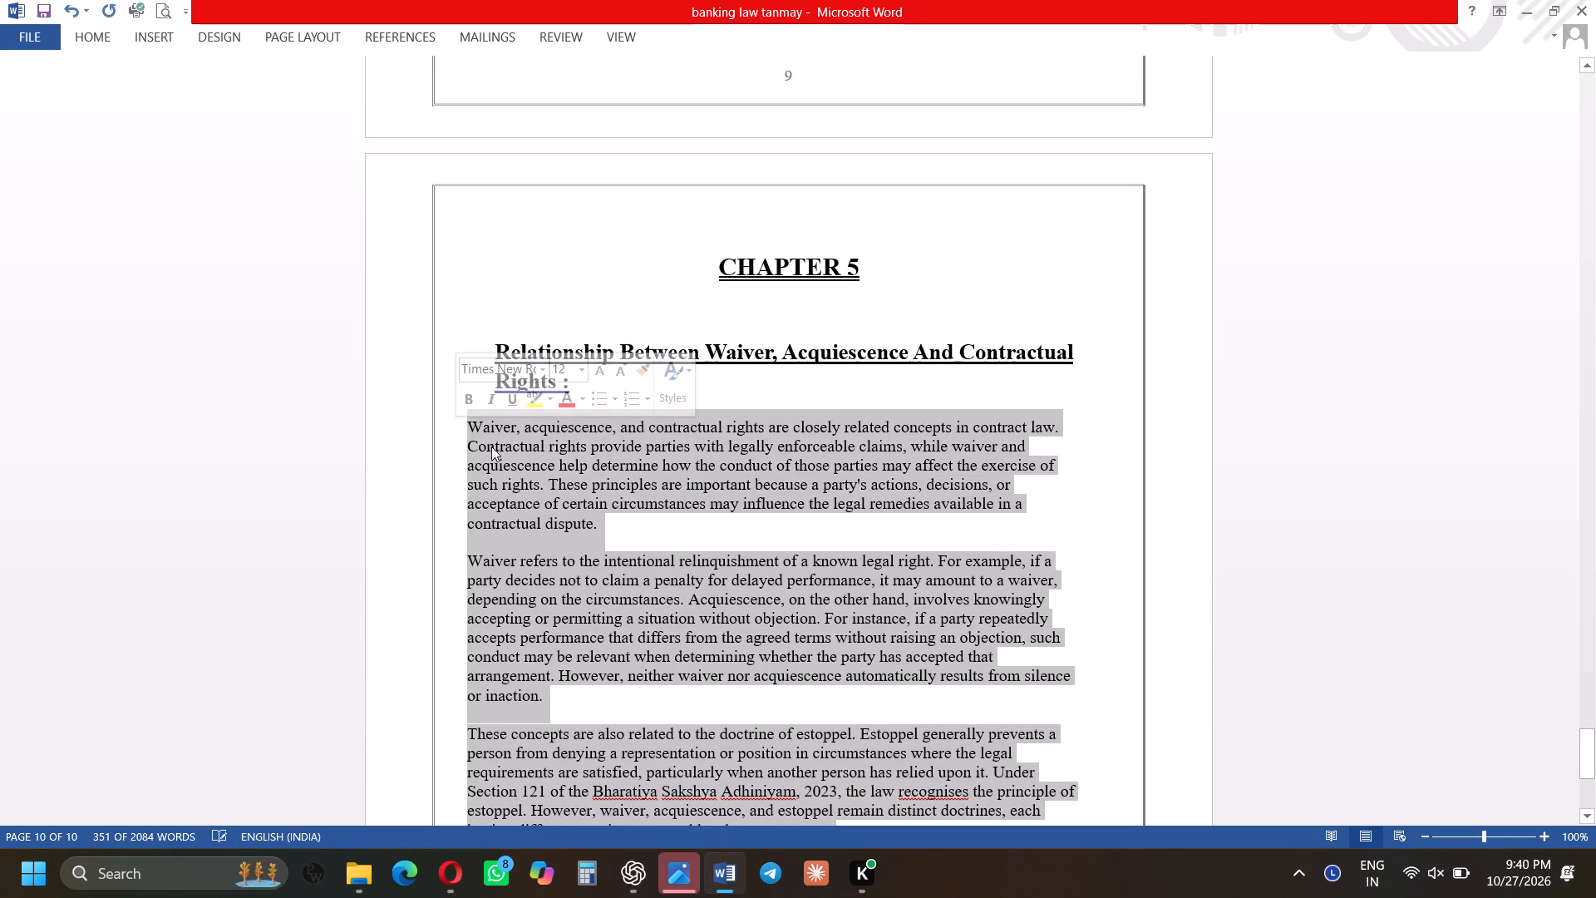
click(96, 34)
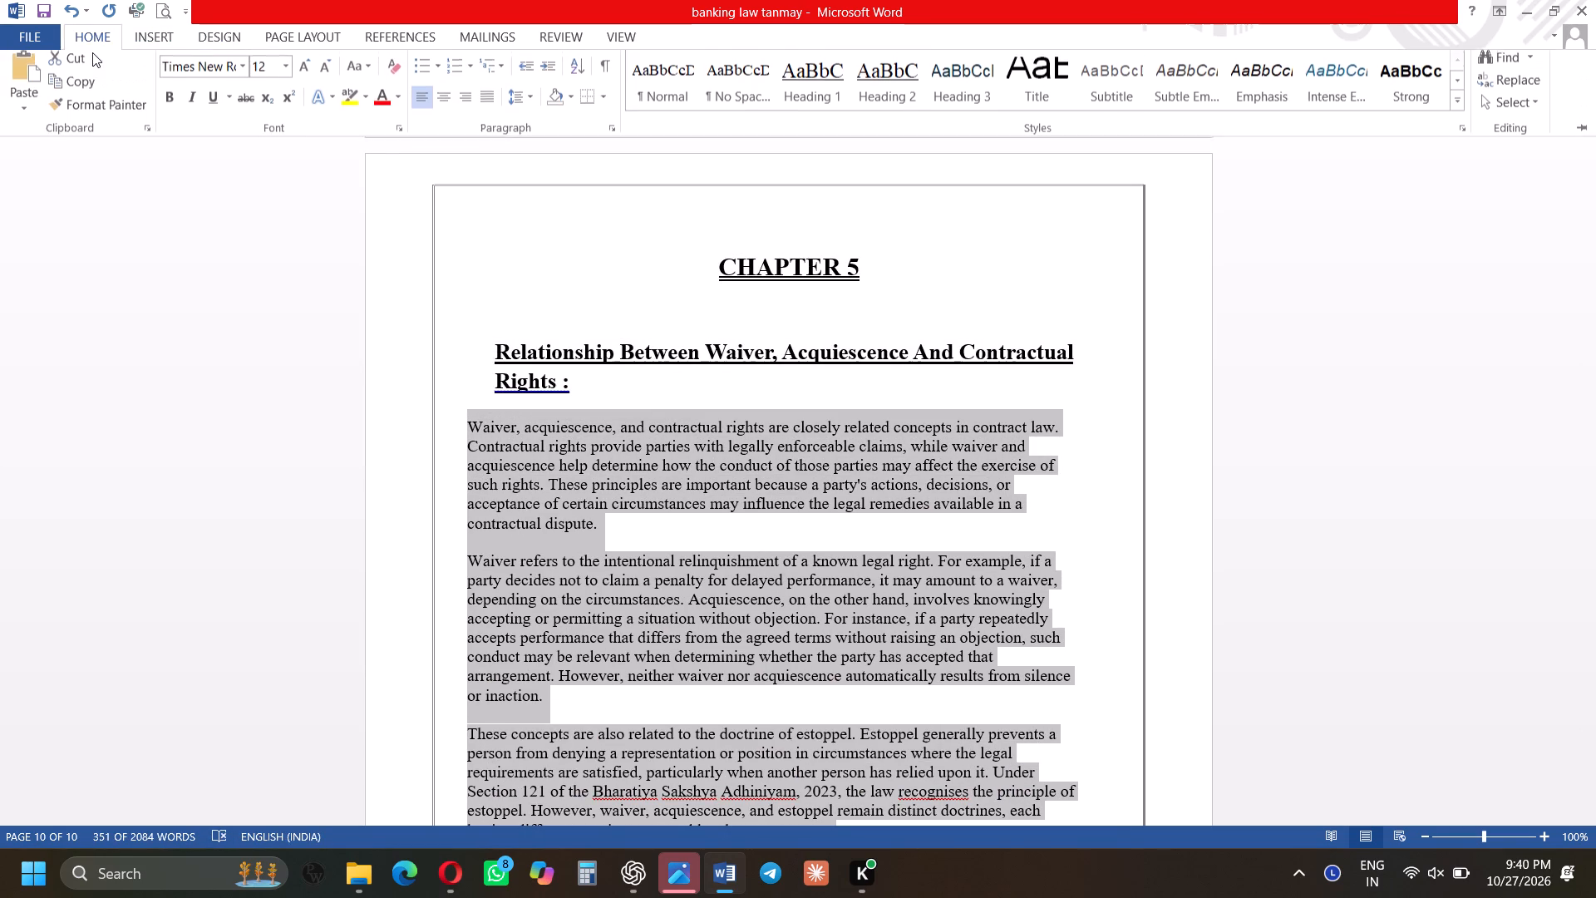
click(488, 97)
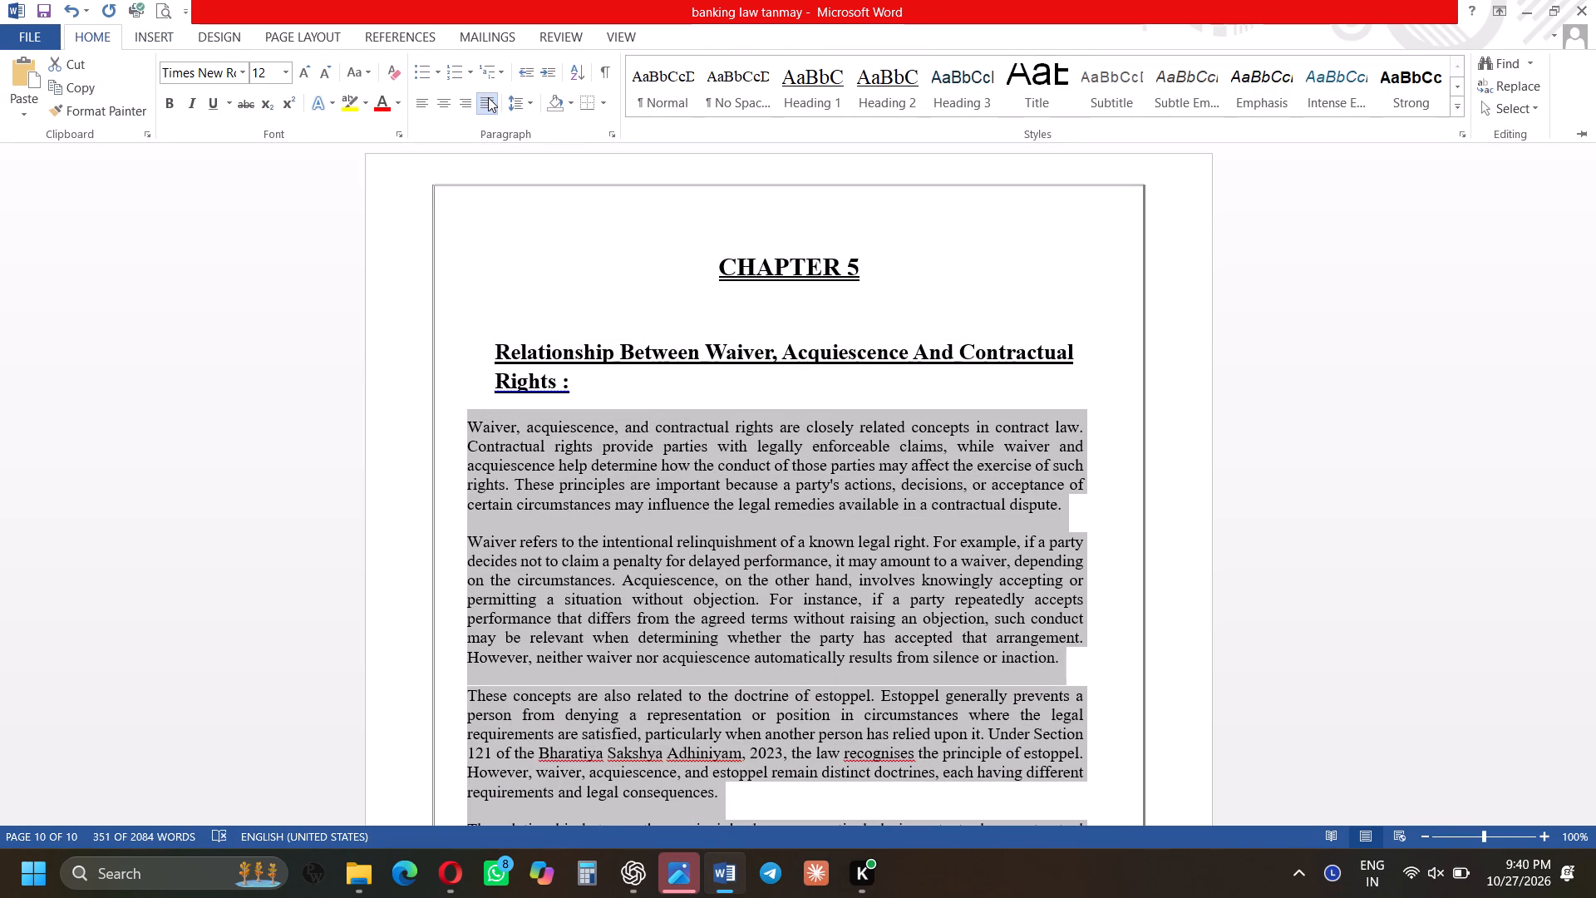
click(308, 67)
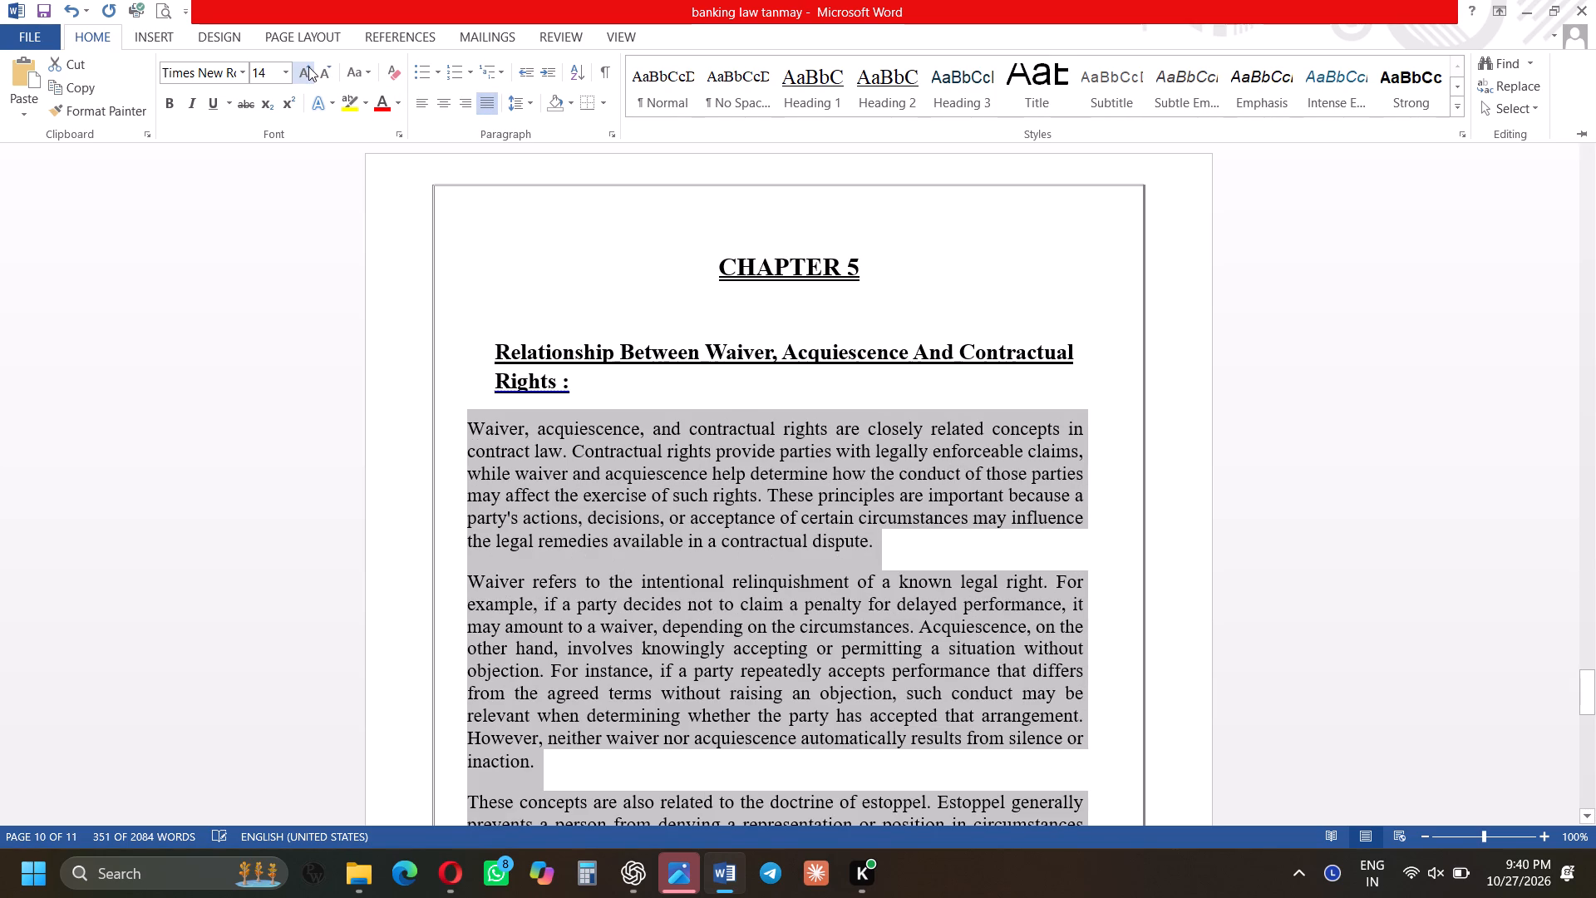
Review the document from the cover page through the table of contents and Chapters 1 to 5, checking the formatting of each chapter.
scroll(439, 169, up, 4)
scroll(584, 252, up, 5)
click(589, 255)
scroll(589, 256, up, 5)
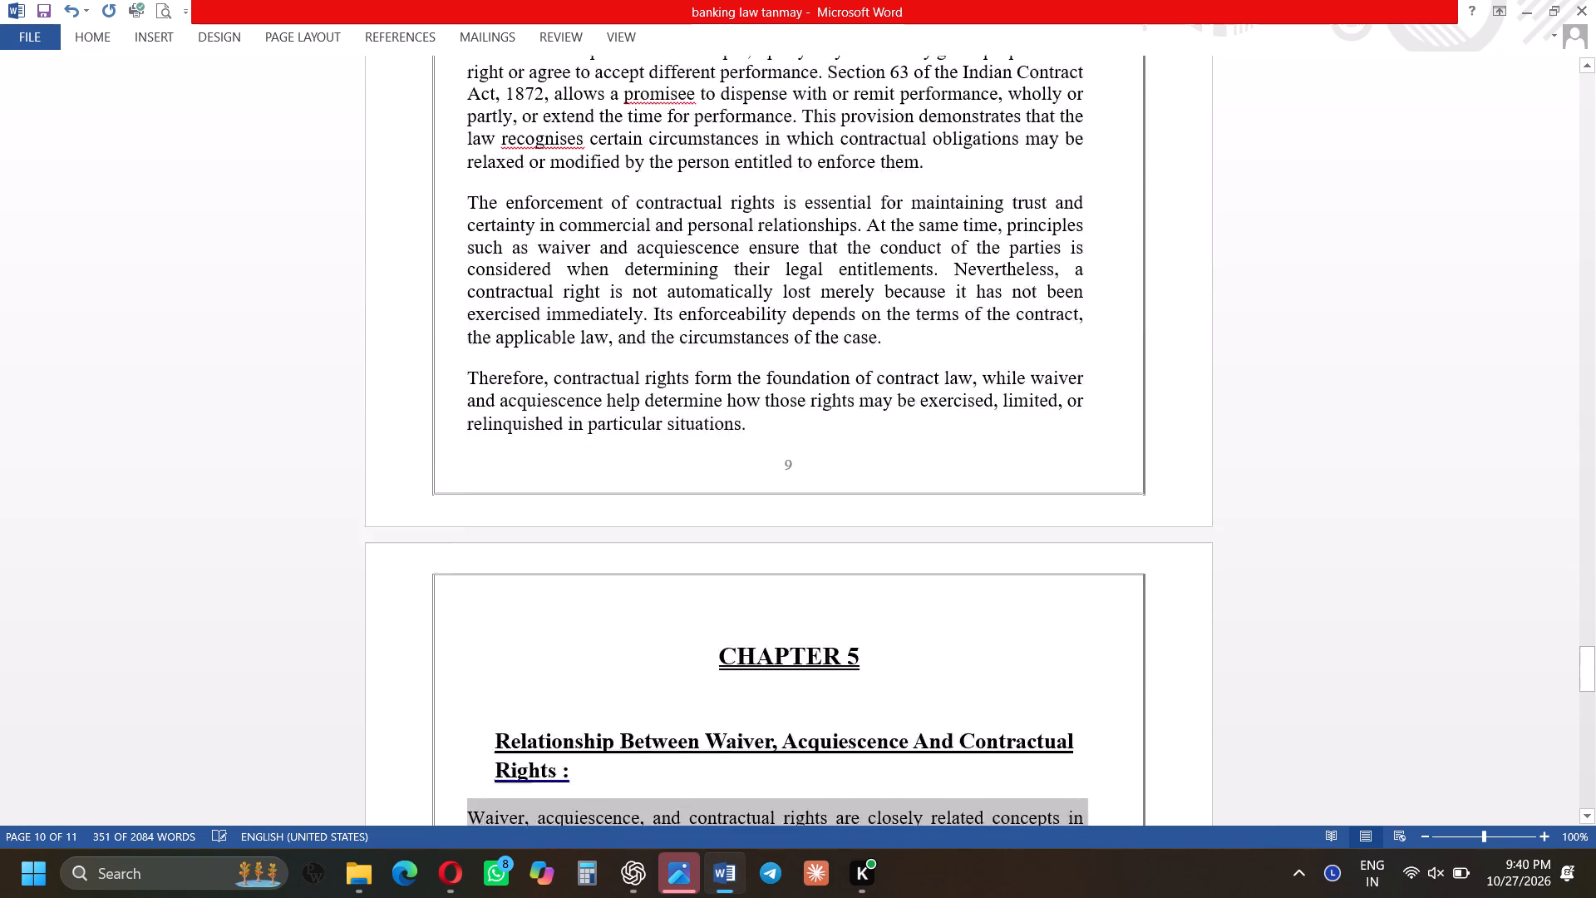
scroll(589, 256, up, 20)
scroll(589, 256, up, 20)
scroll(589, 256, up, 4)
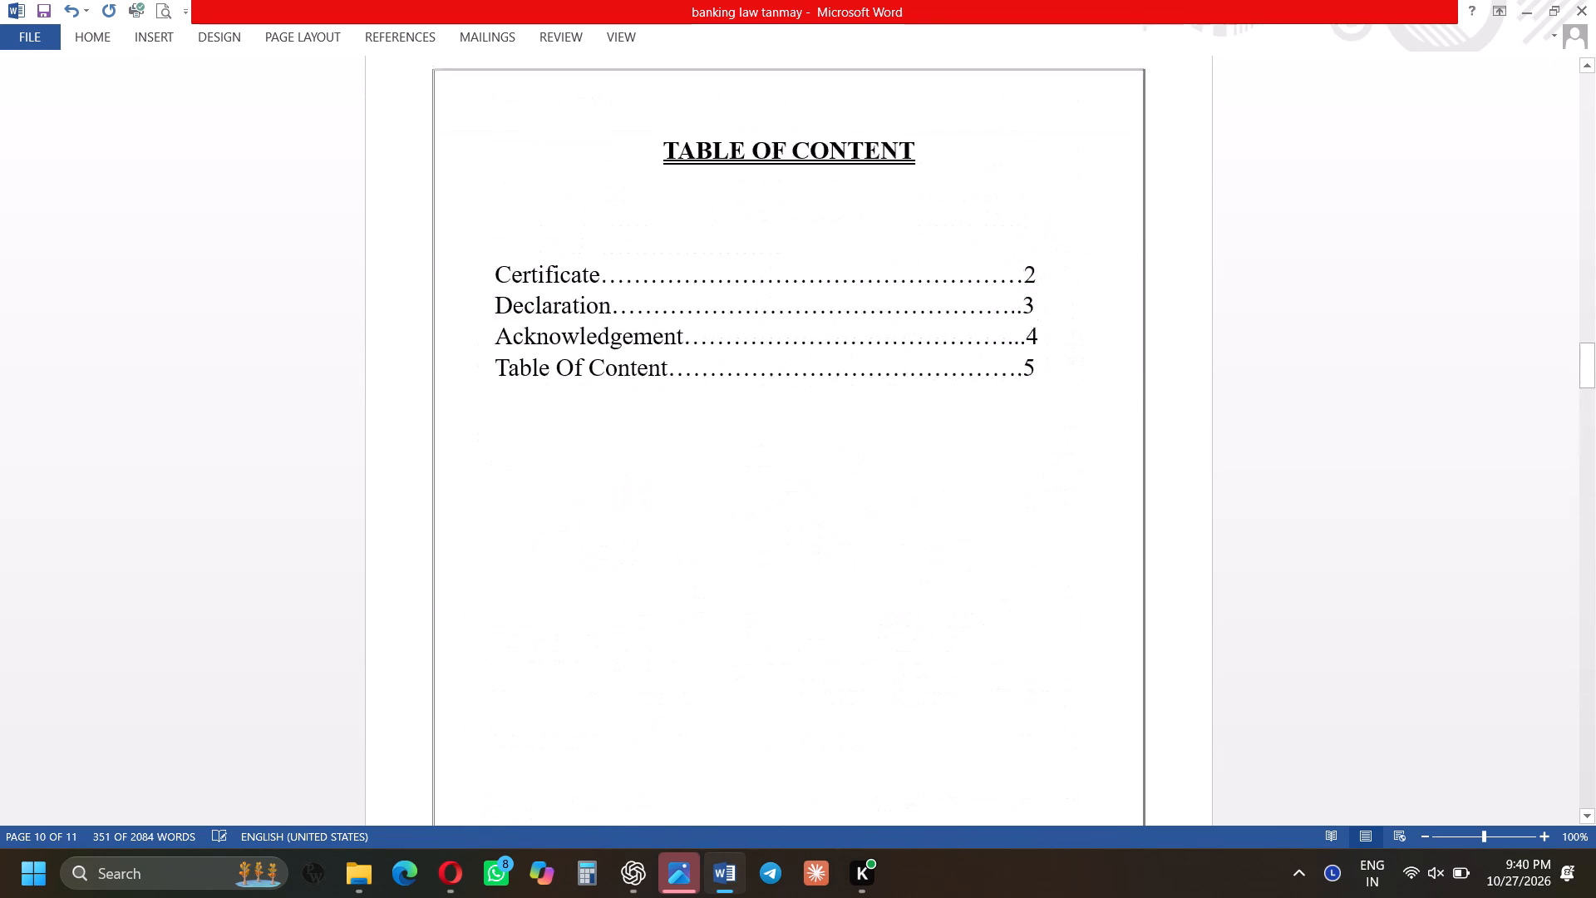
scroll(592, 243, up, 14)
scroll(595, 234, up, 17)
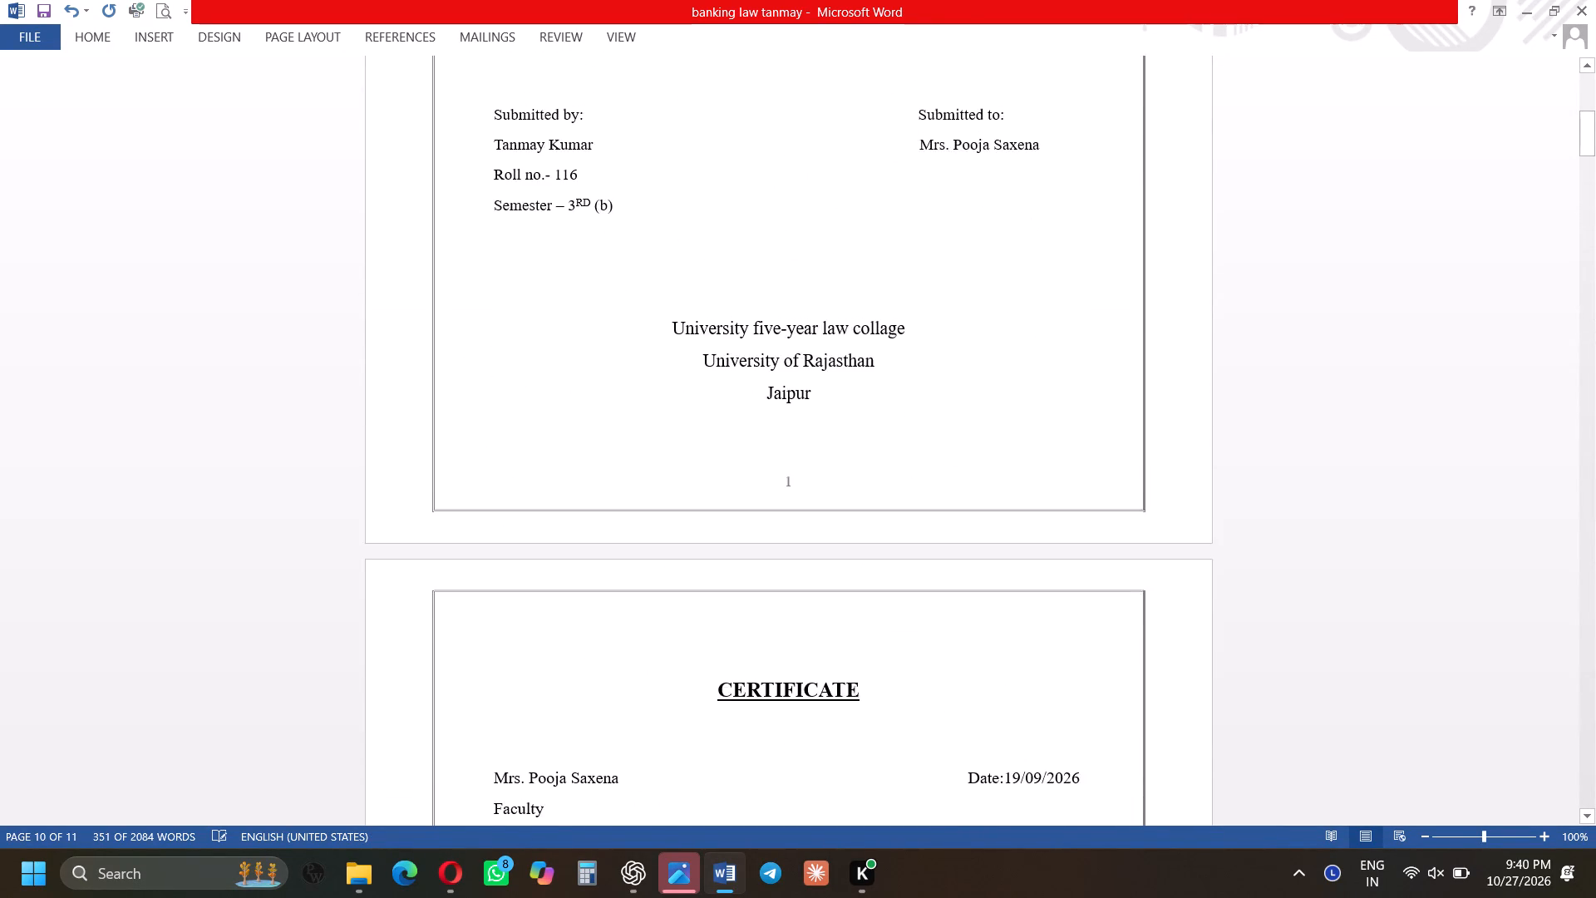
scroll(595, 234, up, 7)
scroll(595, 232, down, 17)
scroll(595, 232, down, 16)
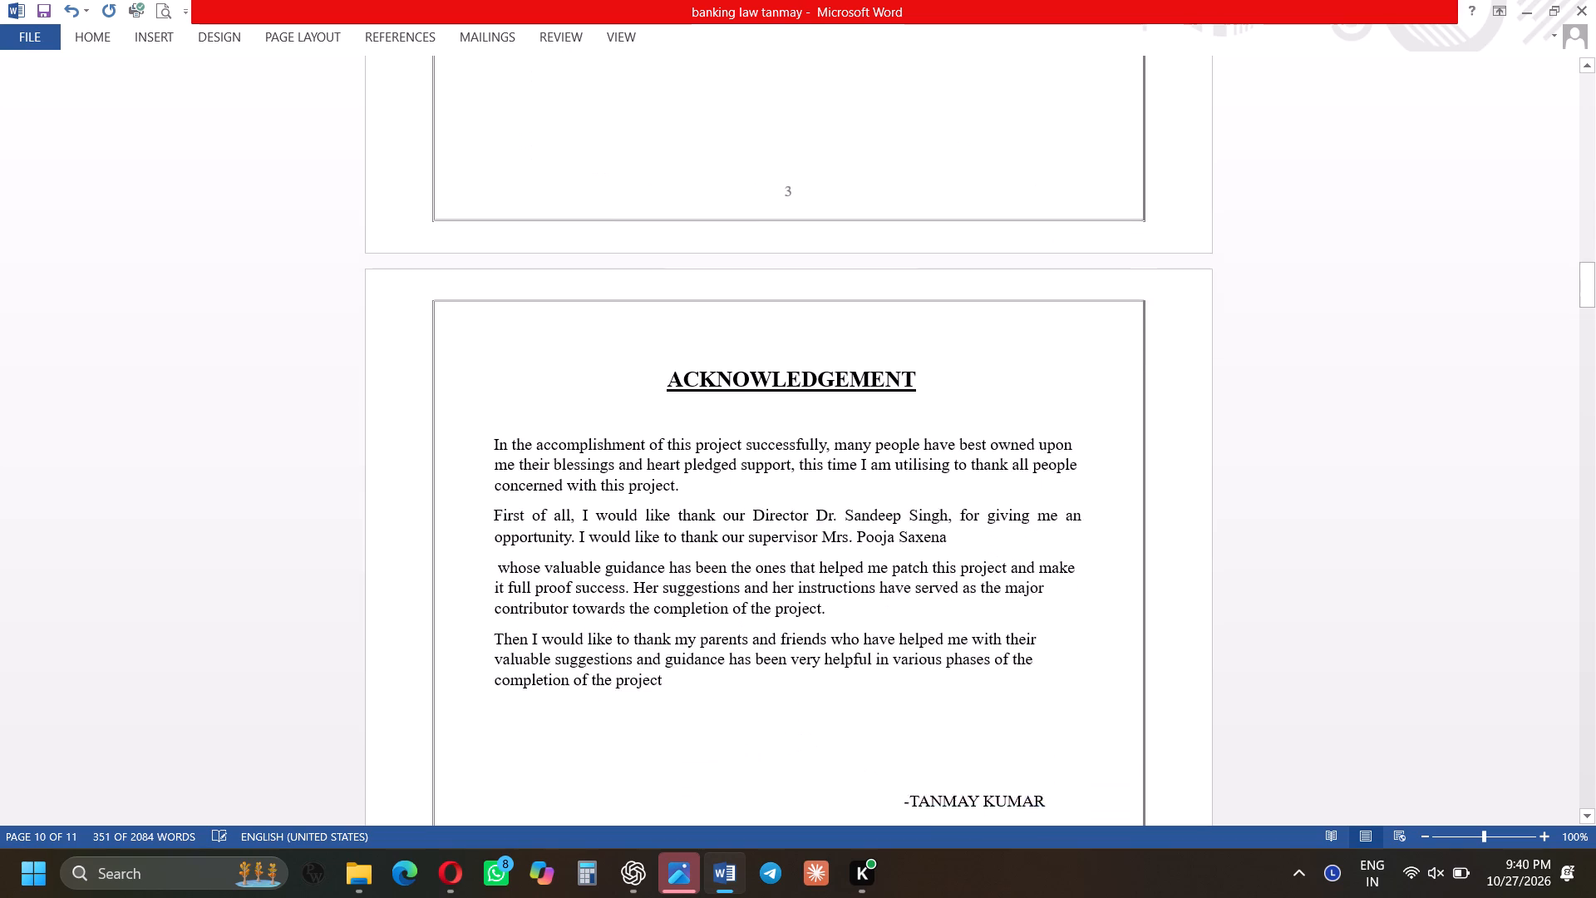
scroll(595, 232, down, 12)
scroll(595, 232, down, 9)
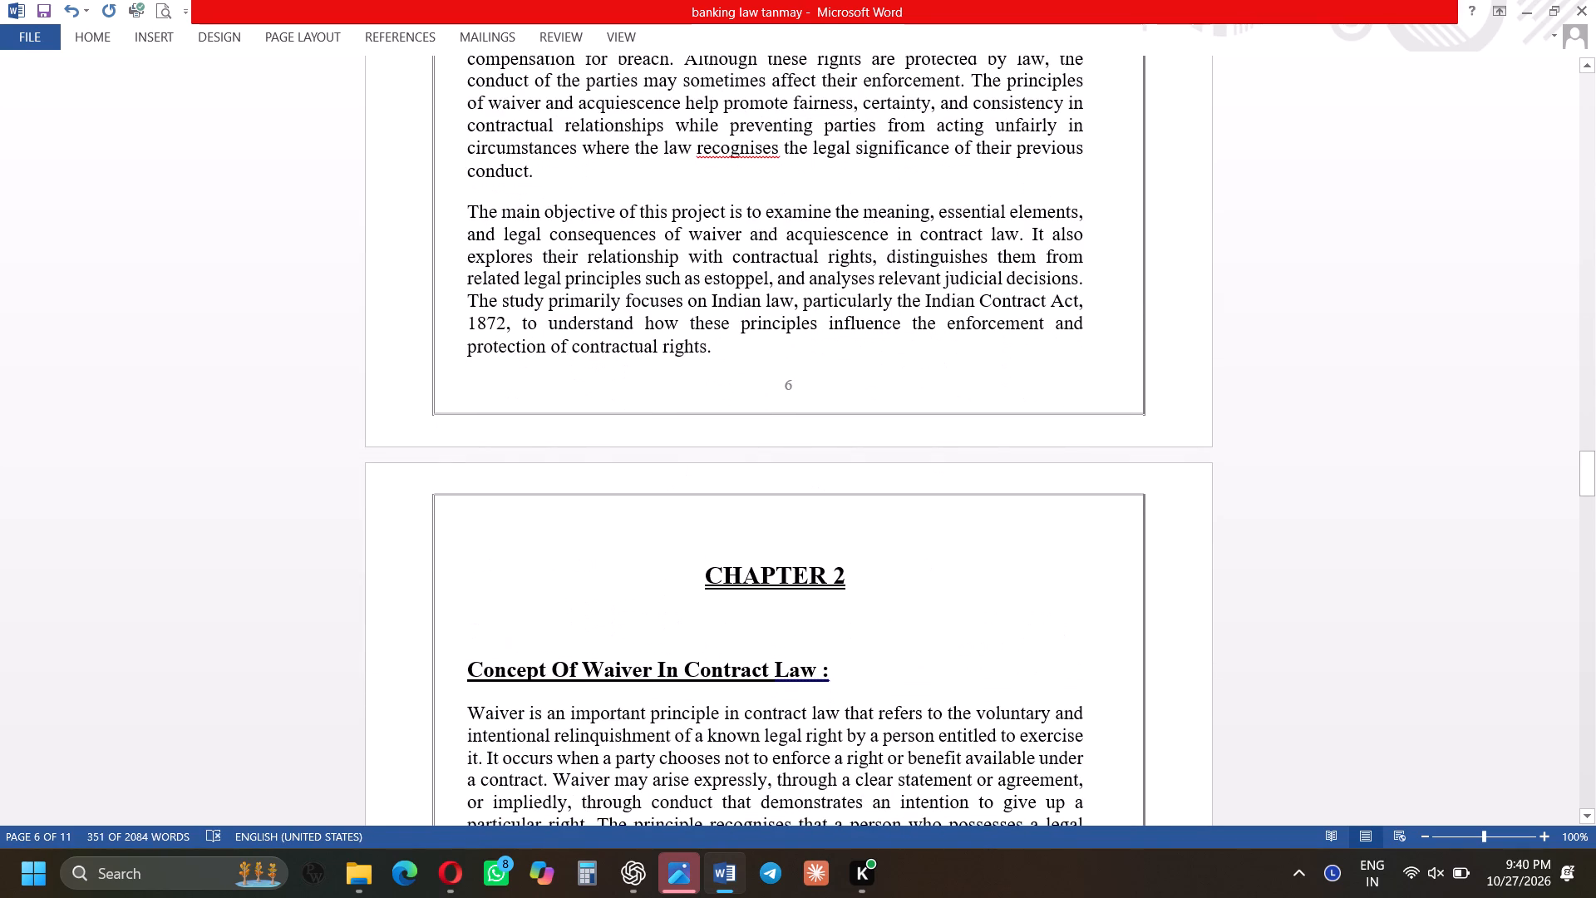
scroll(595, 232, down, 12)
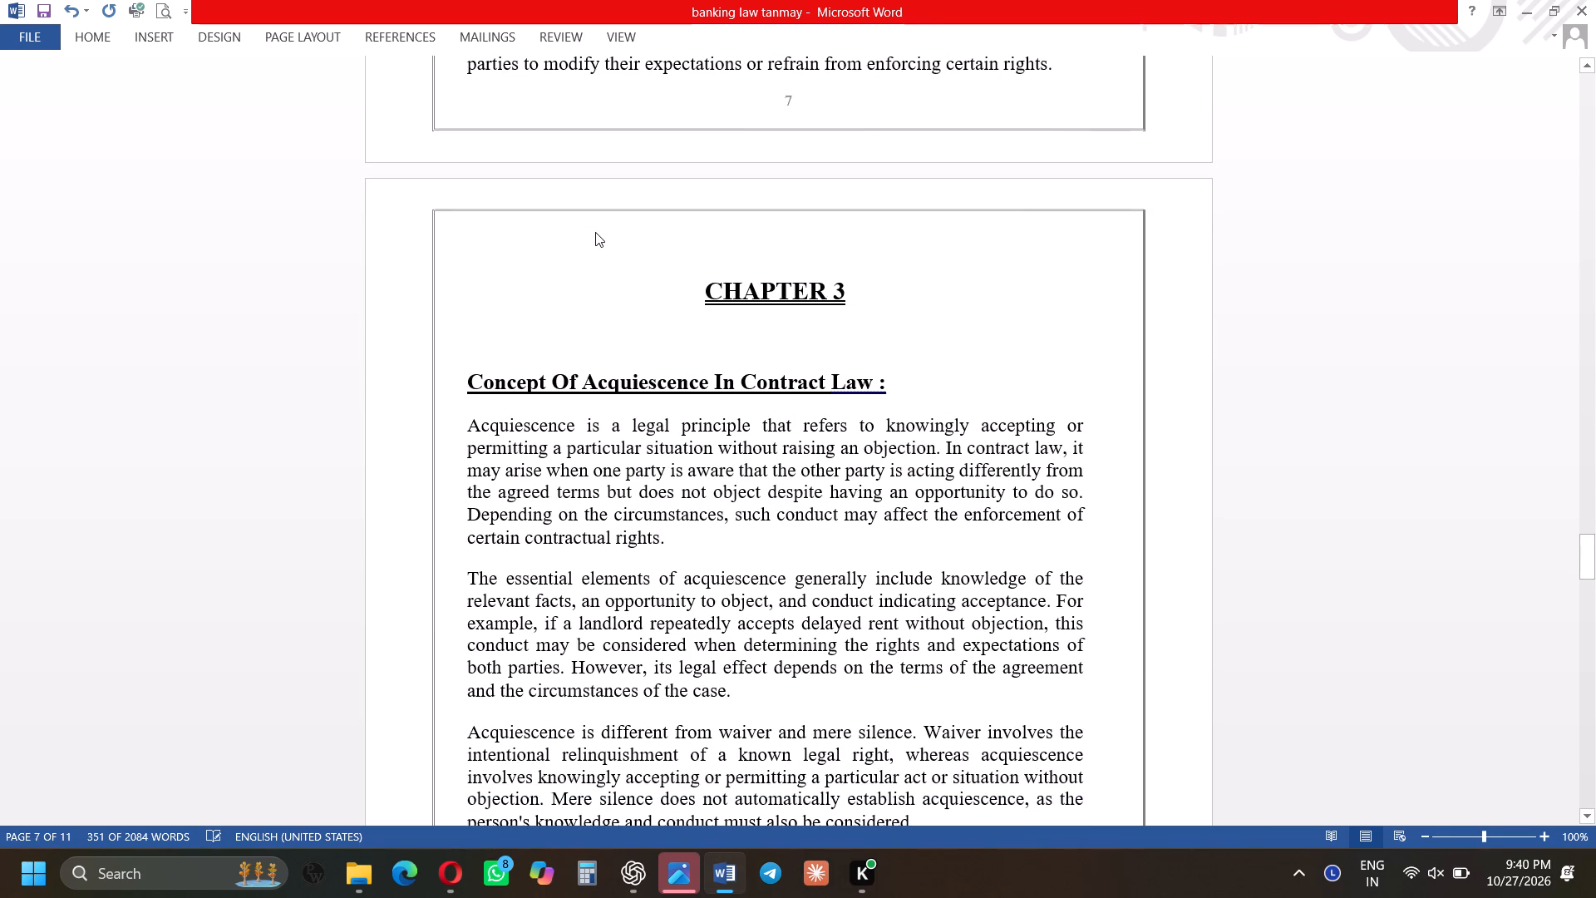
scroll(595, 232, down, 5)
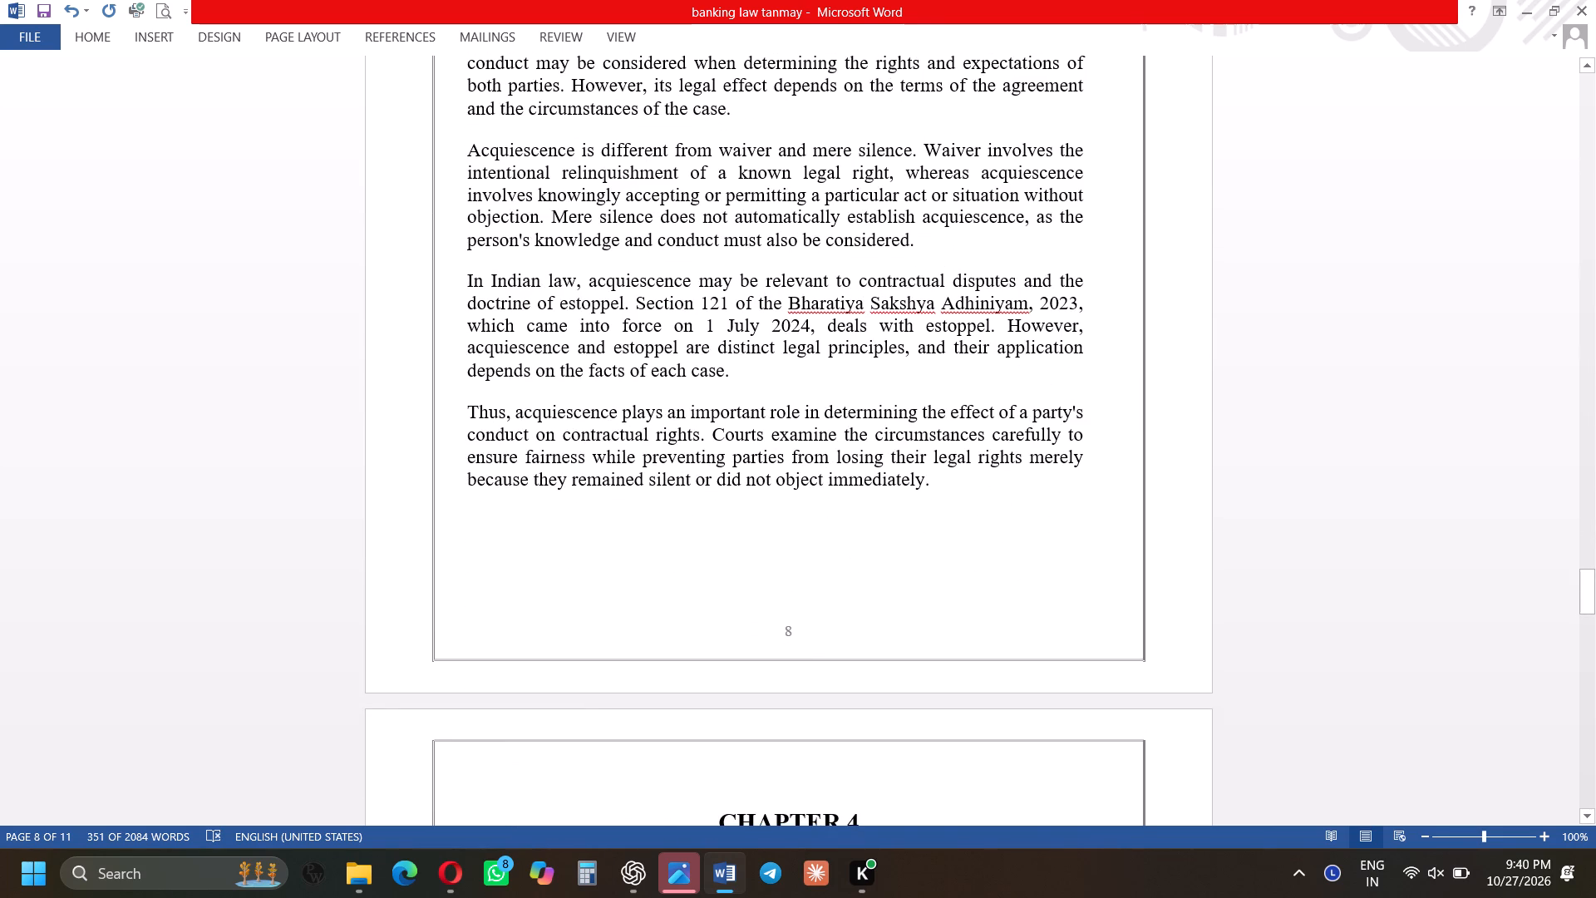
scroll(595, 232, down, 4)
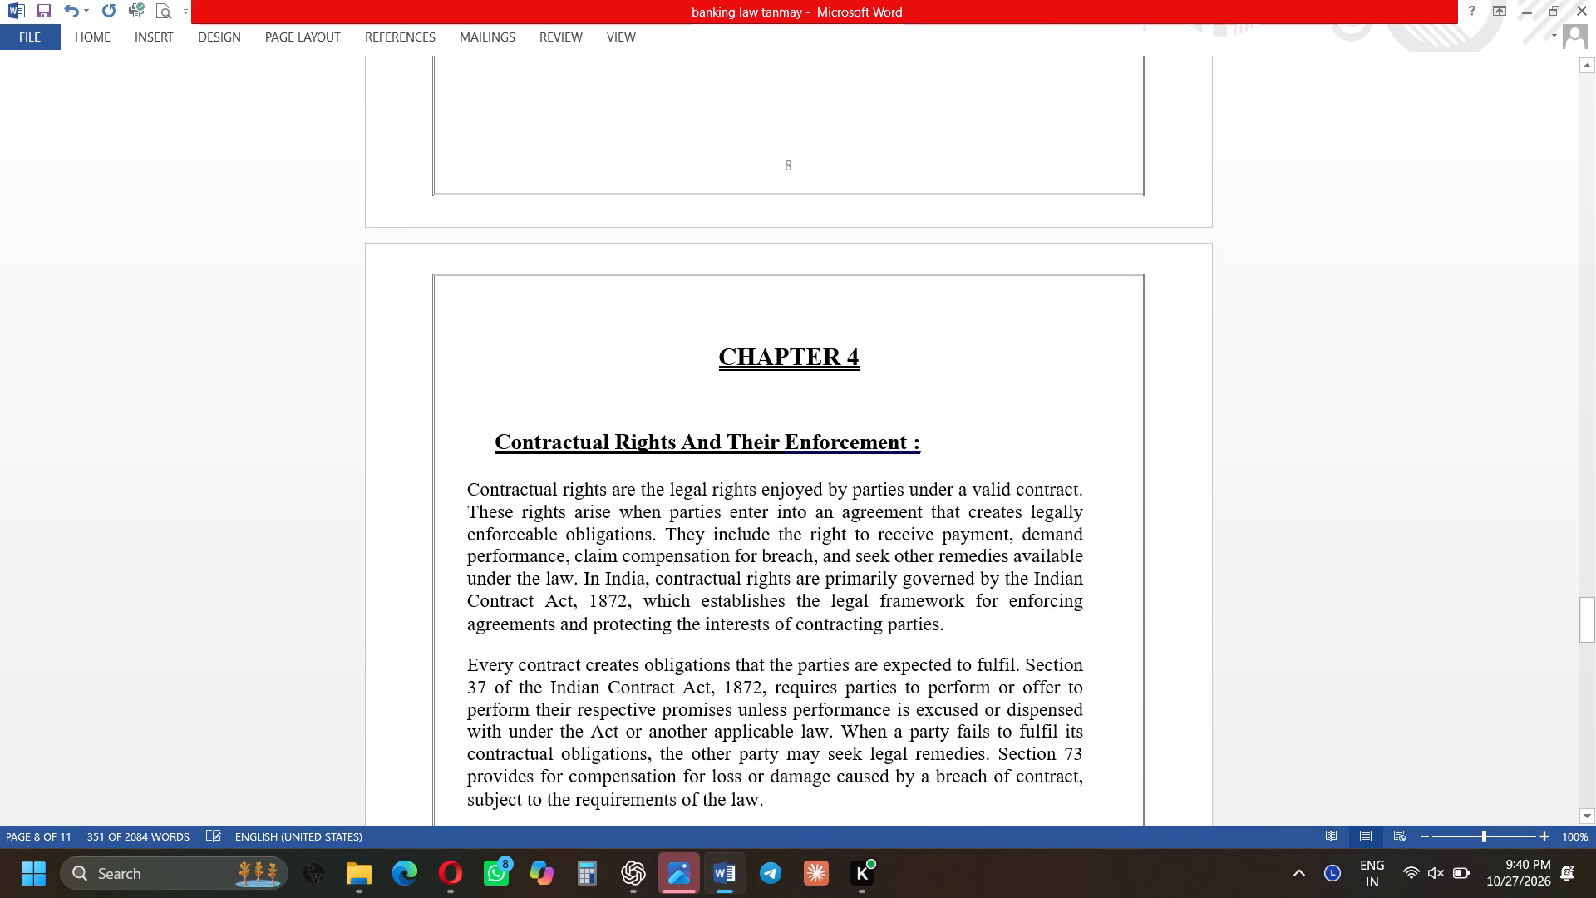
scroll(595, 232, down, 1)
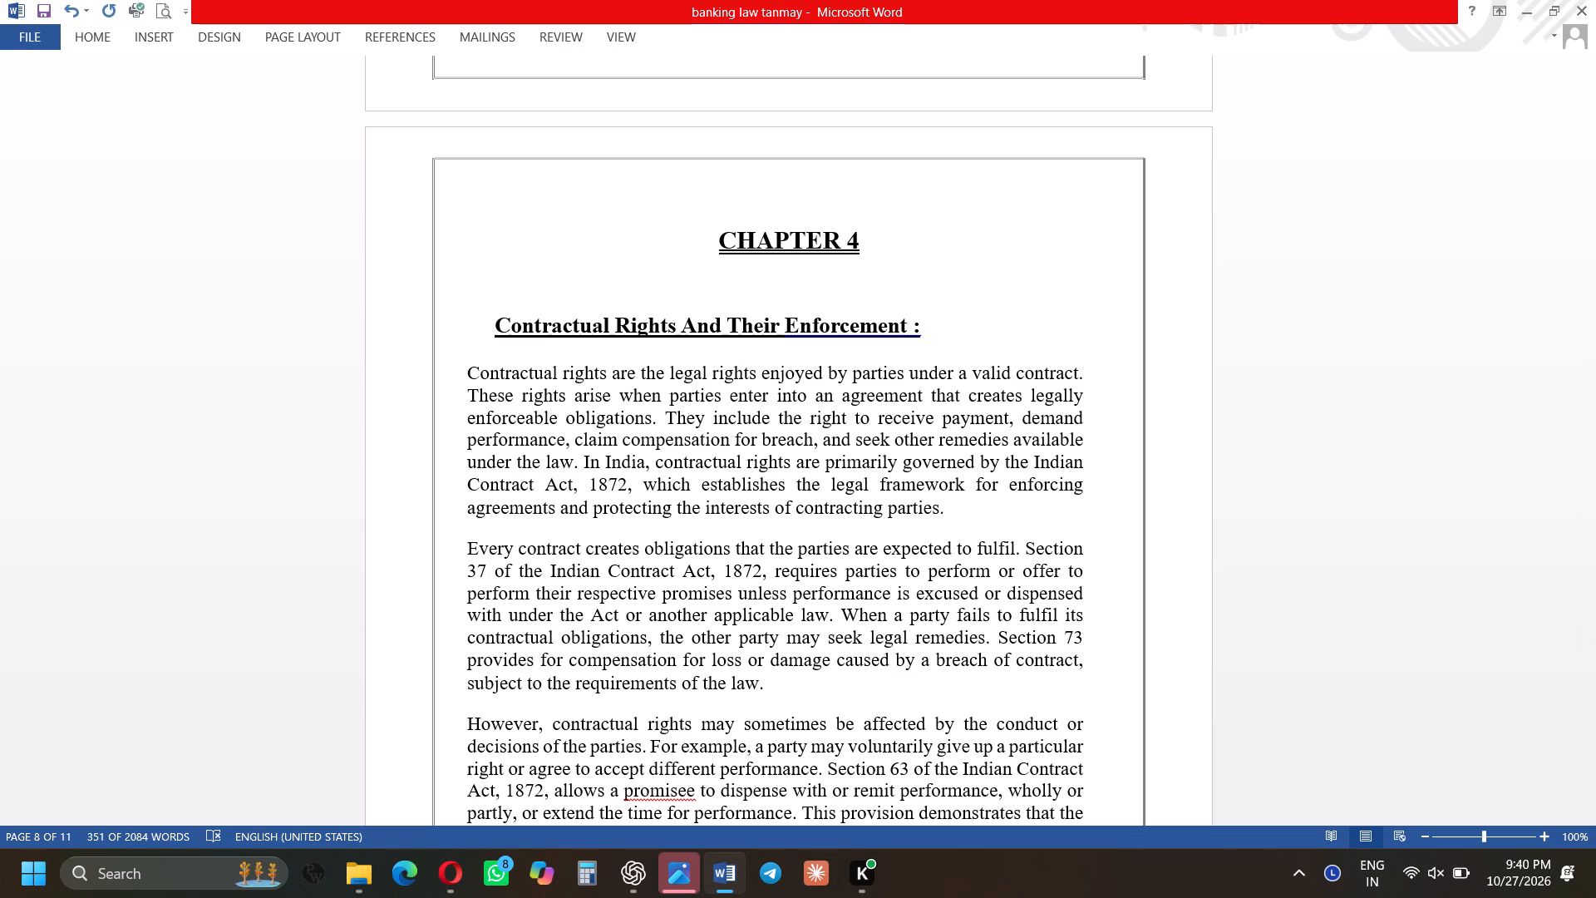
scroll(595, 232, down, 5)
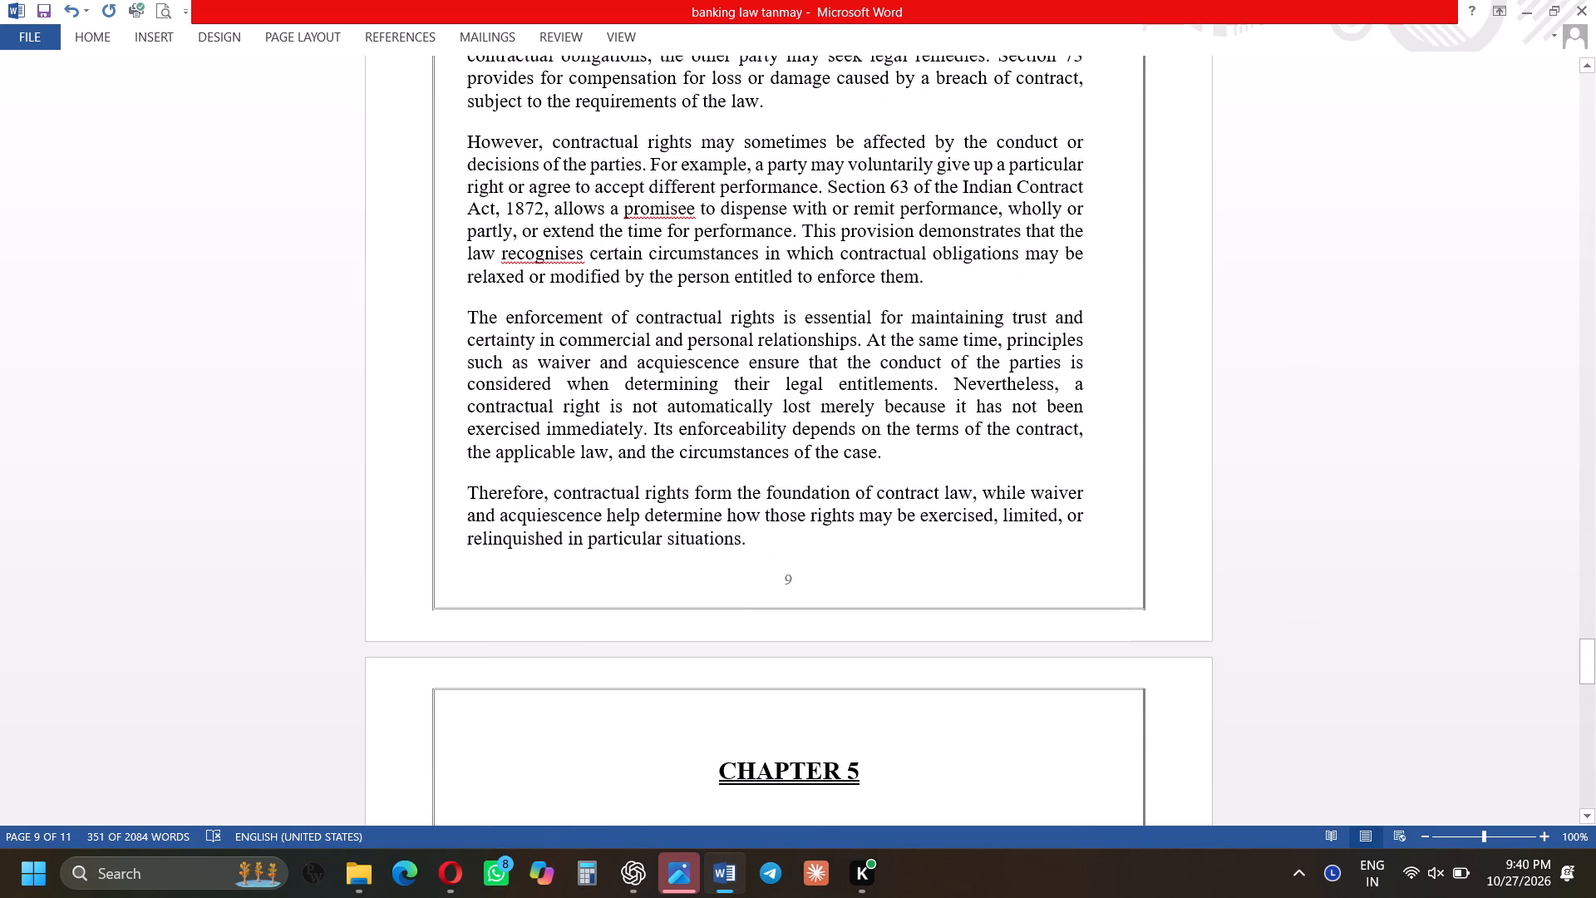
scroll(595, 232, down, 2)
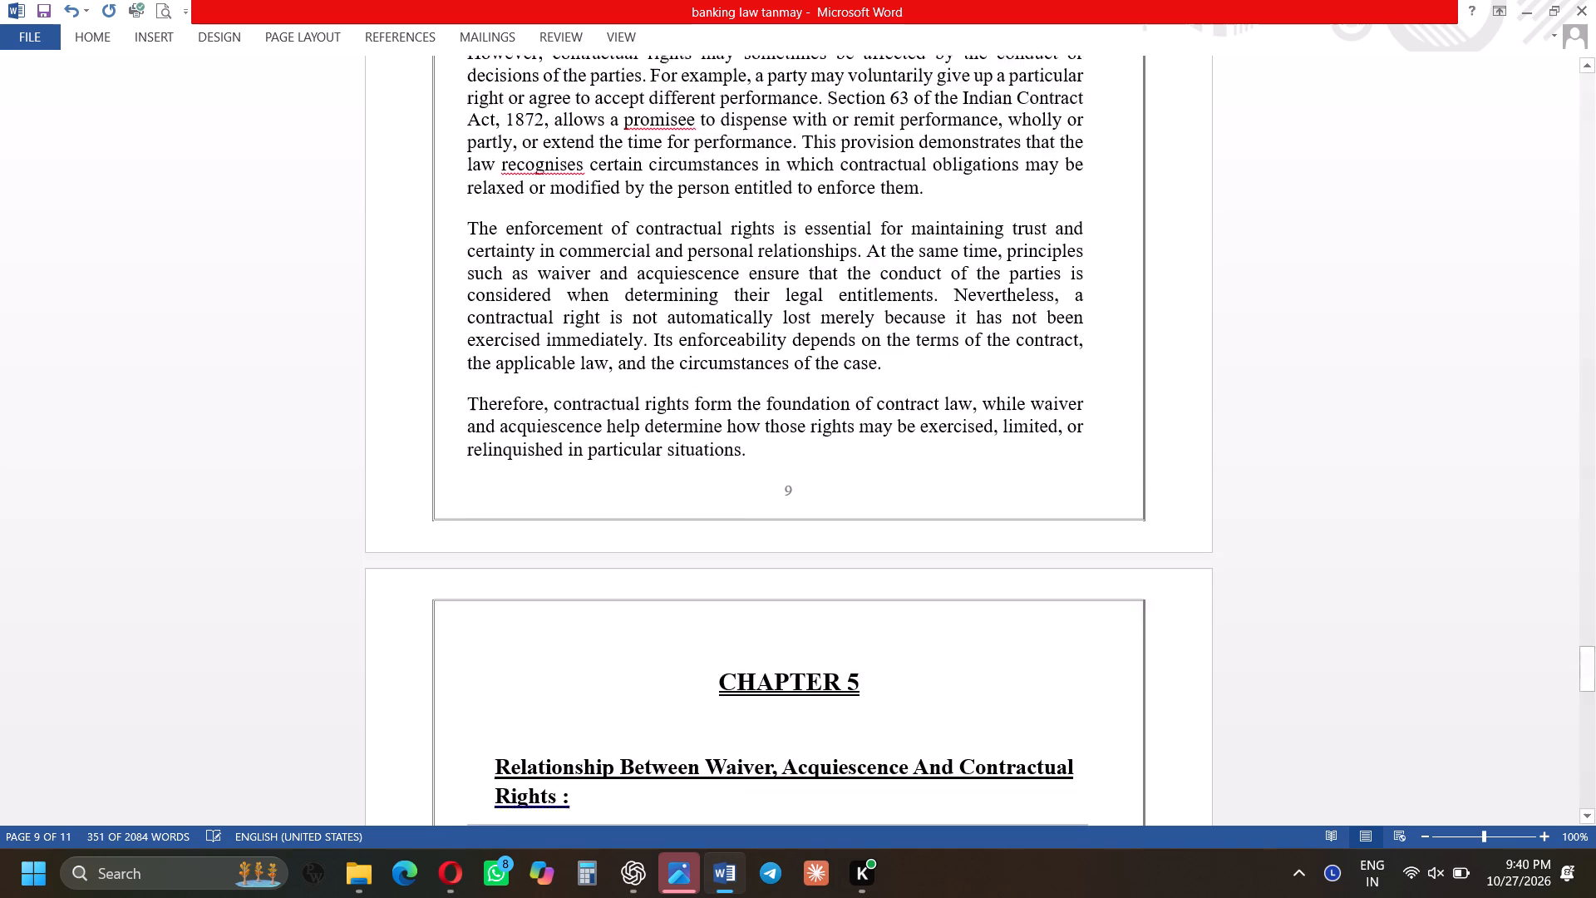
scroll(595, 232, down, 10)
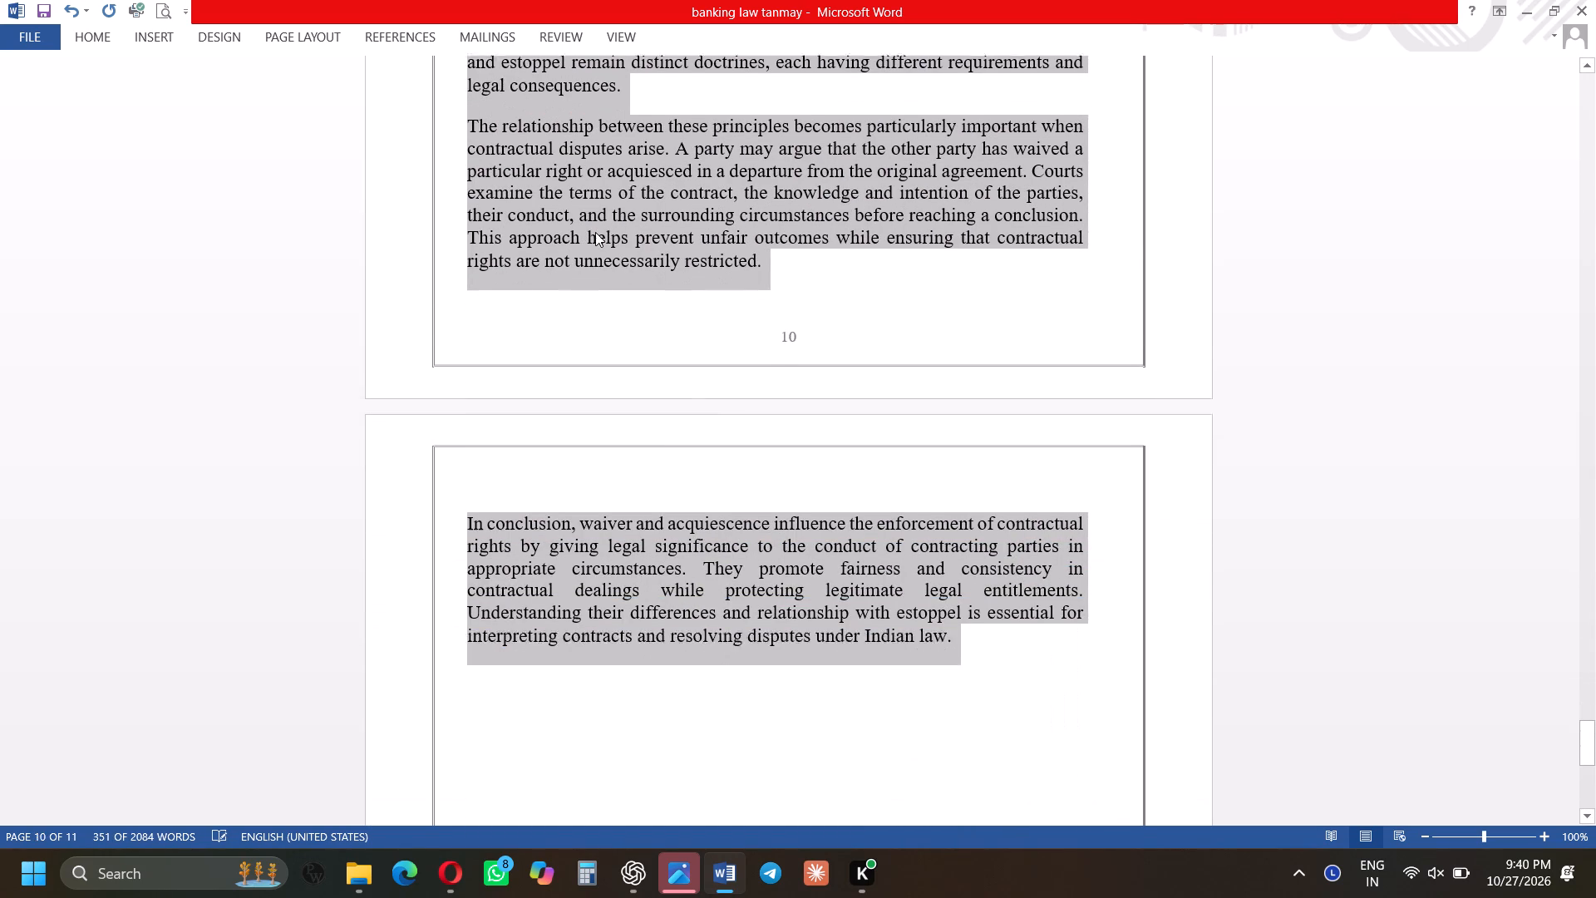
Set the line spacing of all Chapter 5 body paragraphs, from "Waiver, acquiescence" through "under Indian law", to 1.15.
click(850, 513)
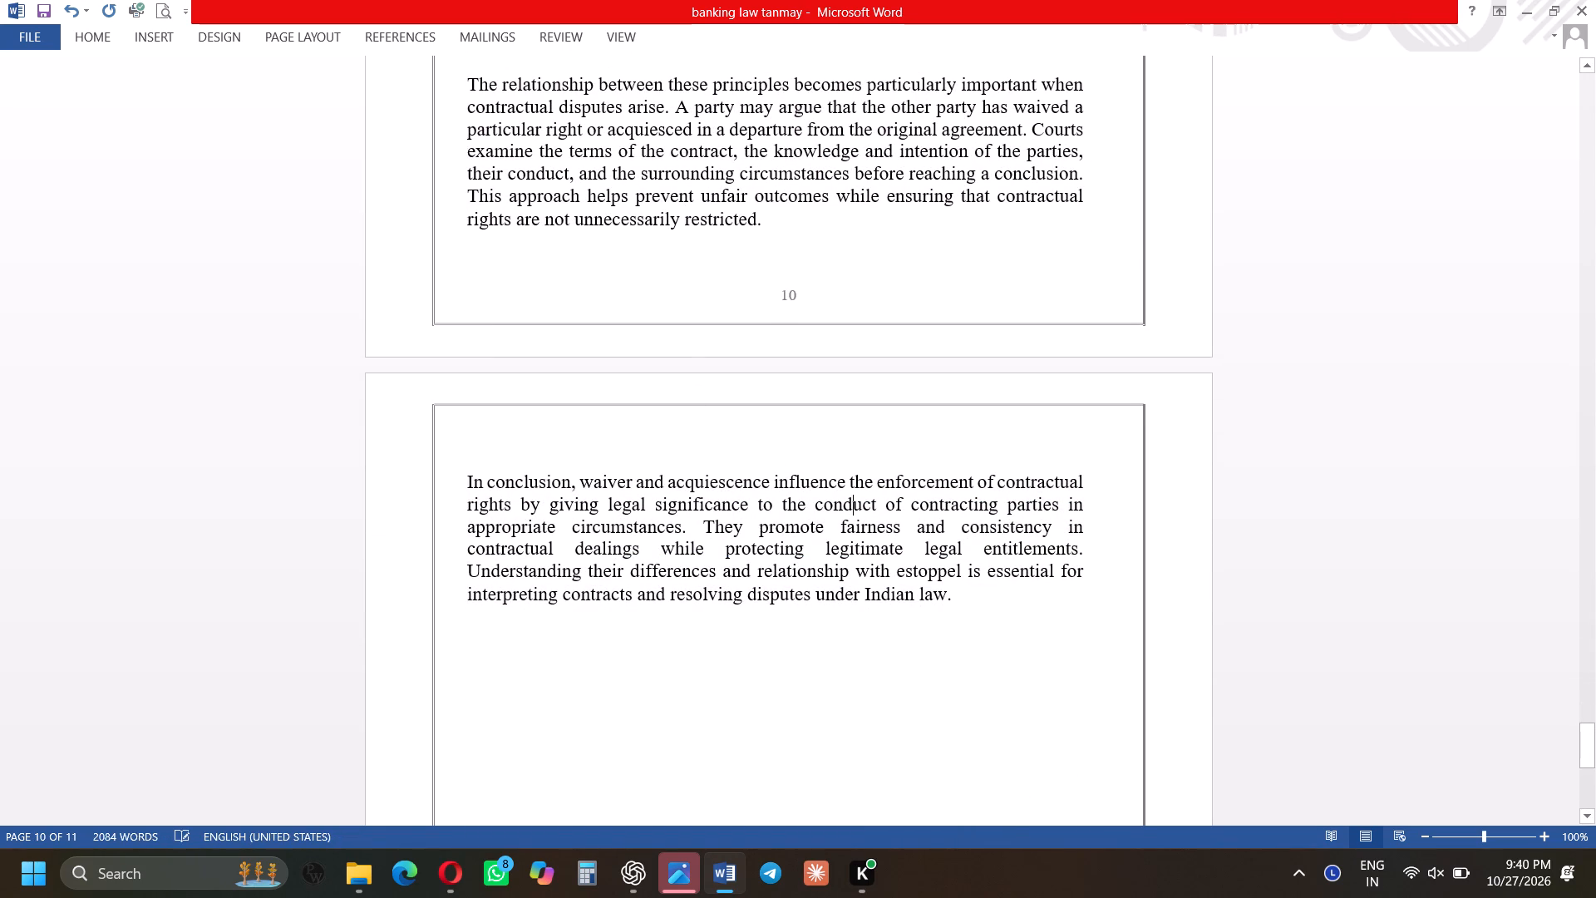
drag(953, 596, 716, 2)
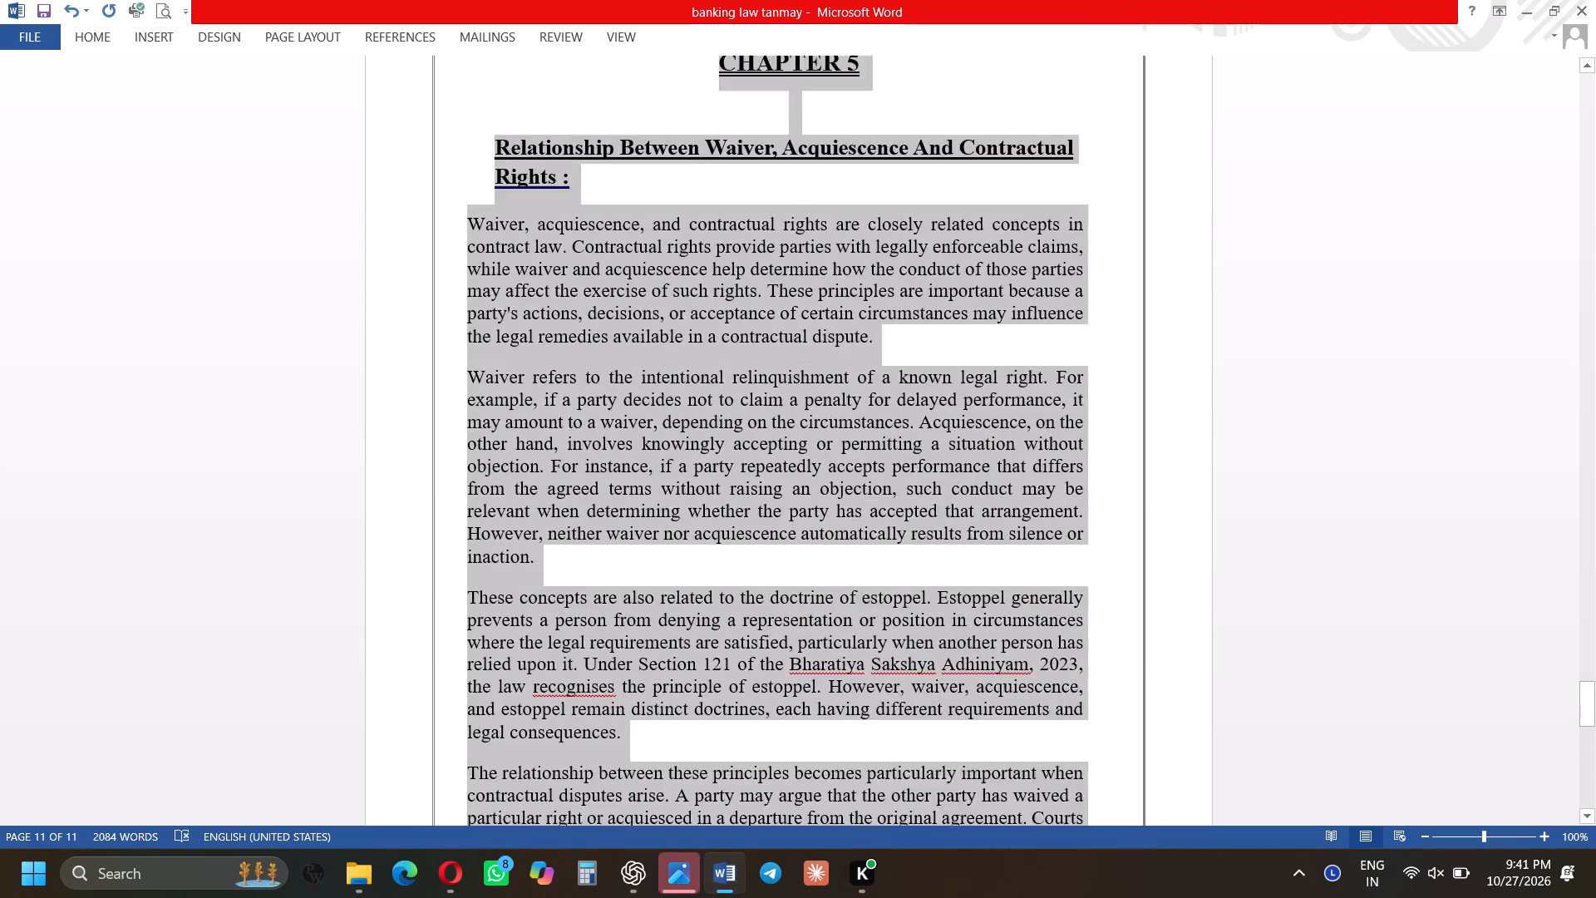
drag(716, 2, 479, 447)
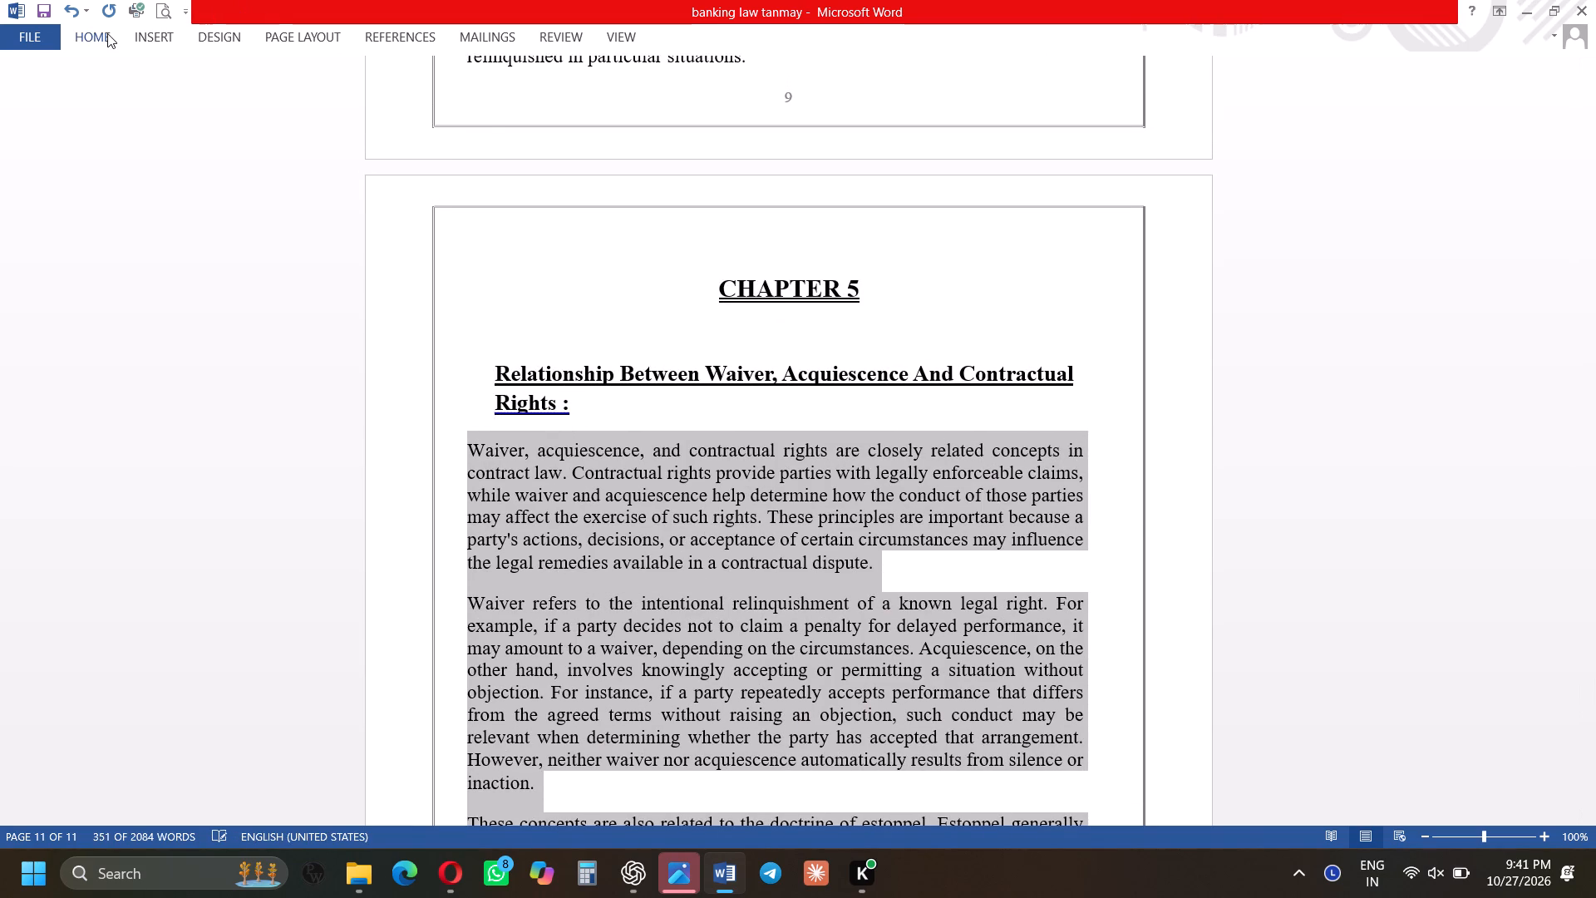
click(107, 33)
click(516, 104)
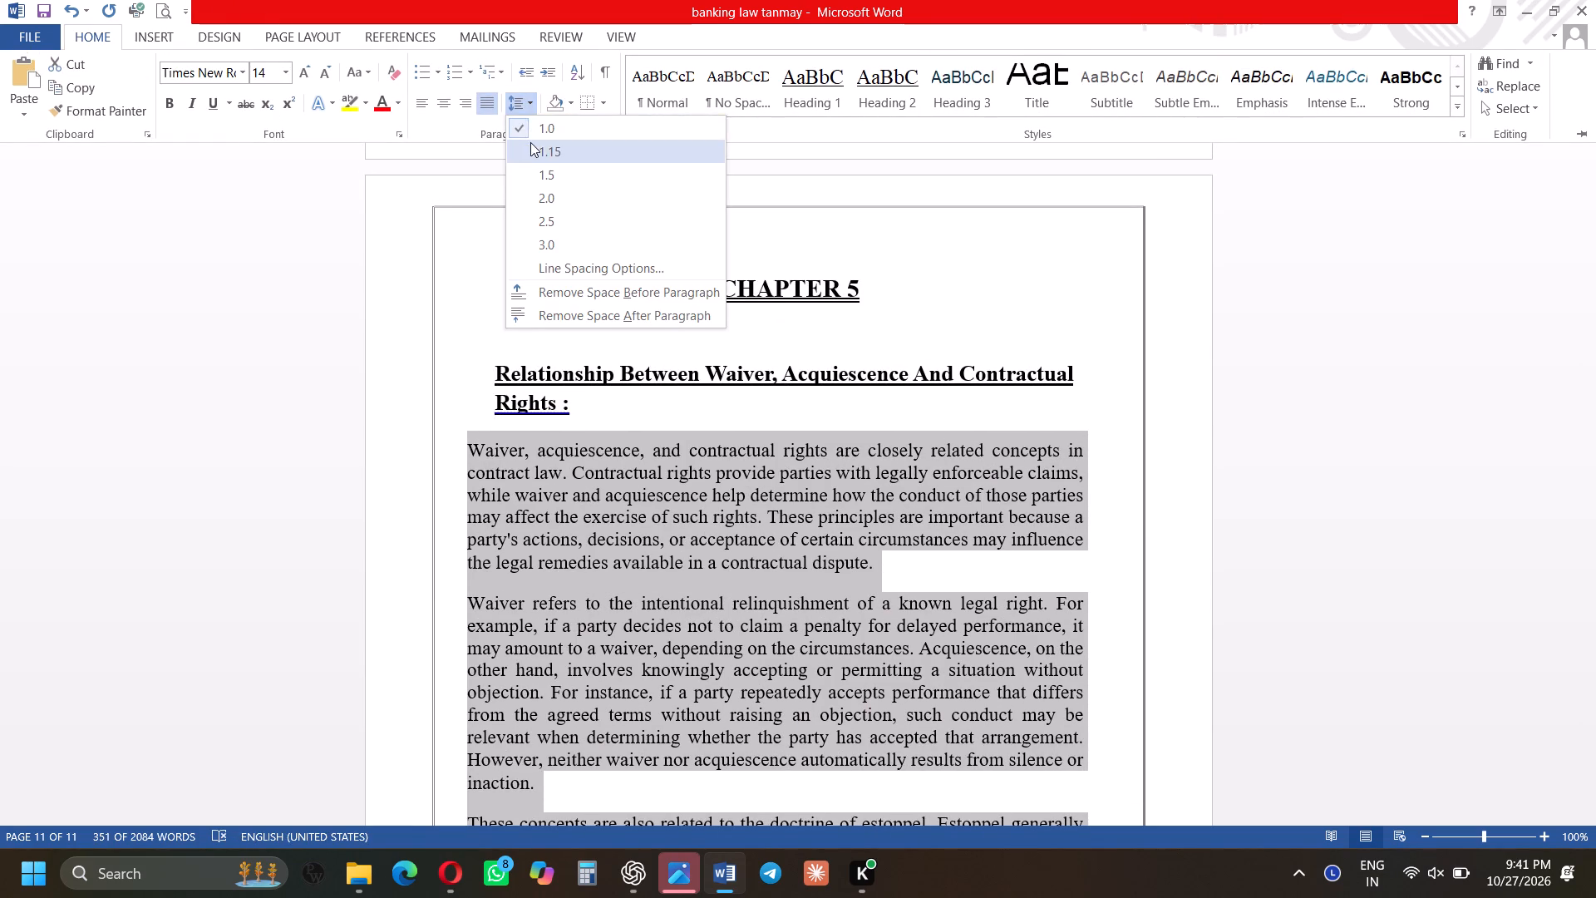
click(530, 142)
click(853, 257)
Add blank lines after the last Chapter 5 paragraph until a new page starts.
scroll(847, 255, down, 14)
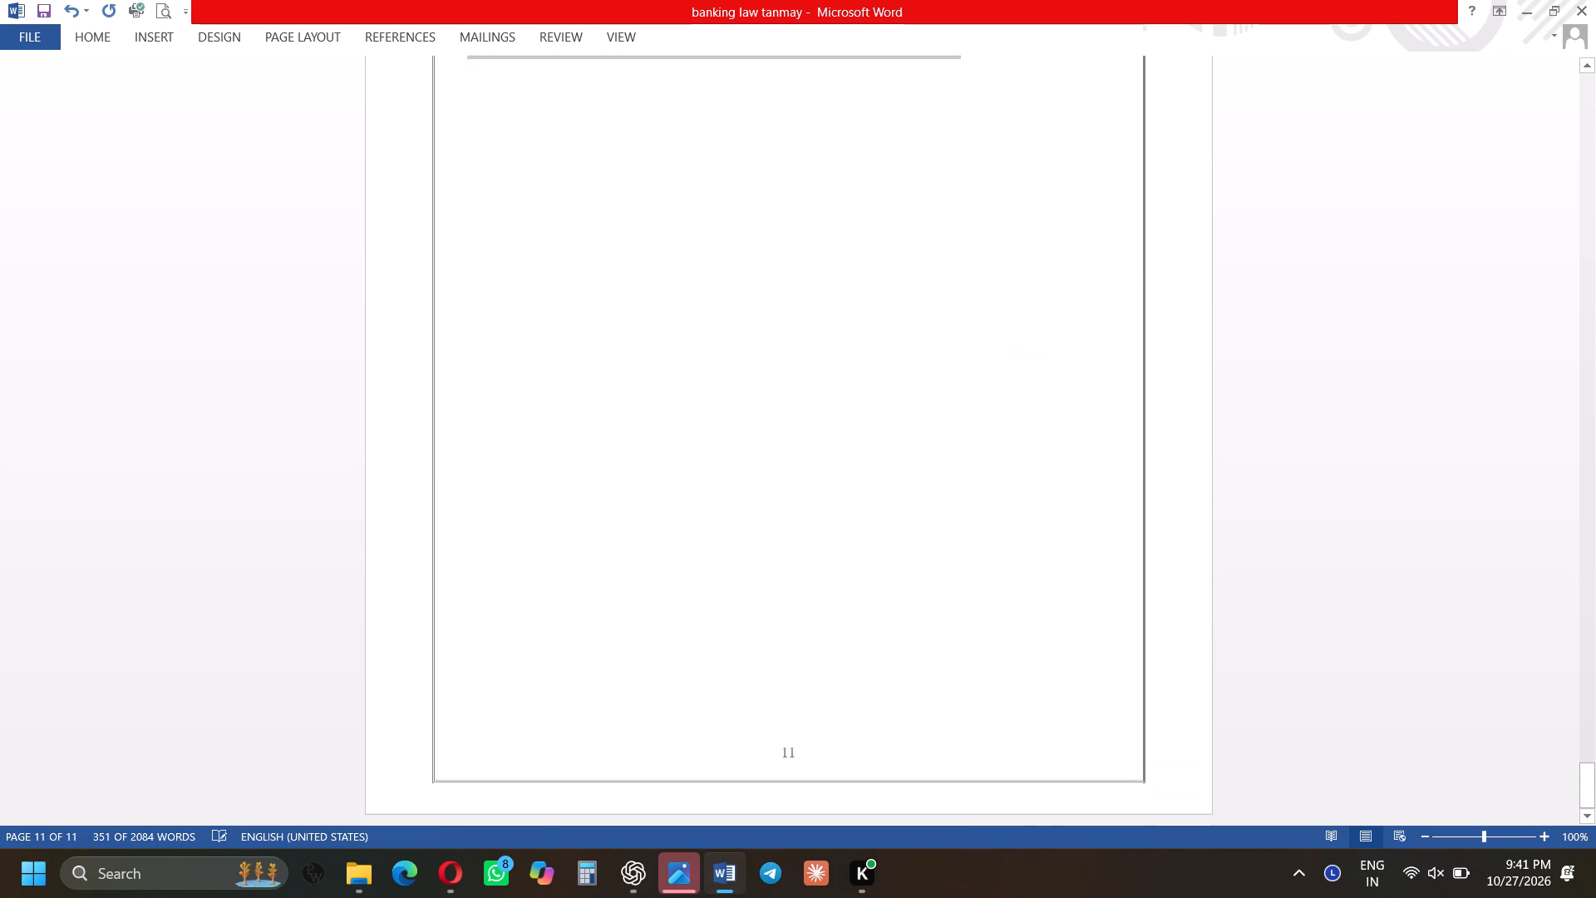
scroll(844, 255, up, 2)
scroll(844, 255, down, 9)
scroll(835, 258, up, 5)
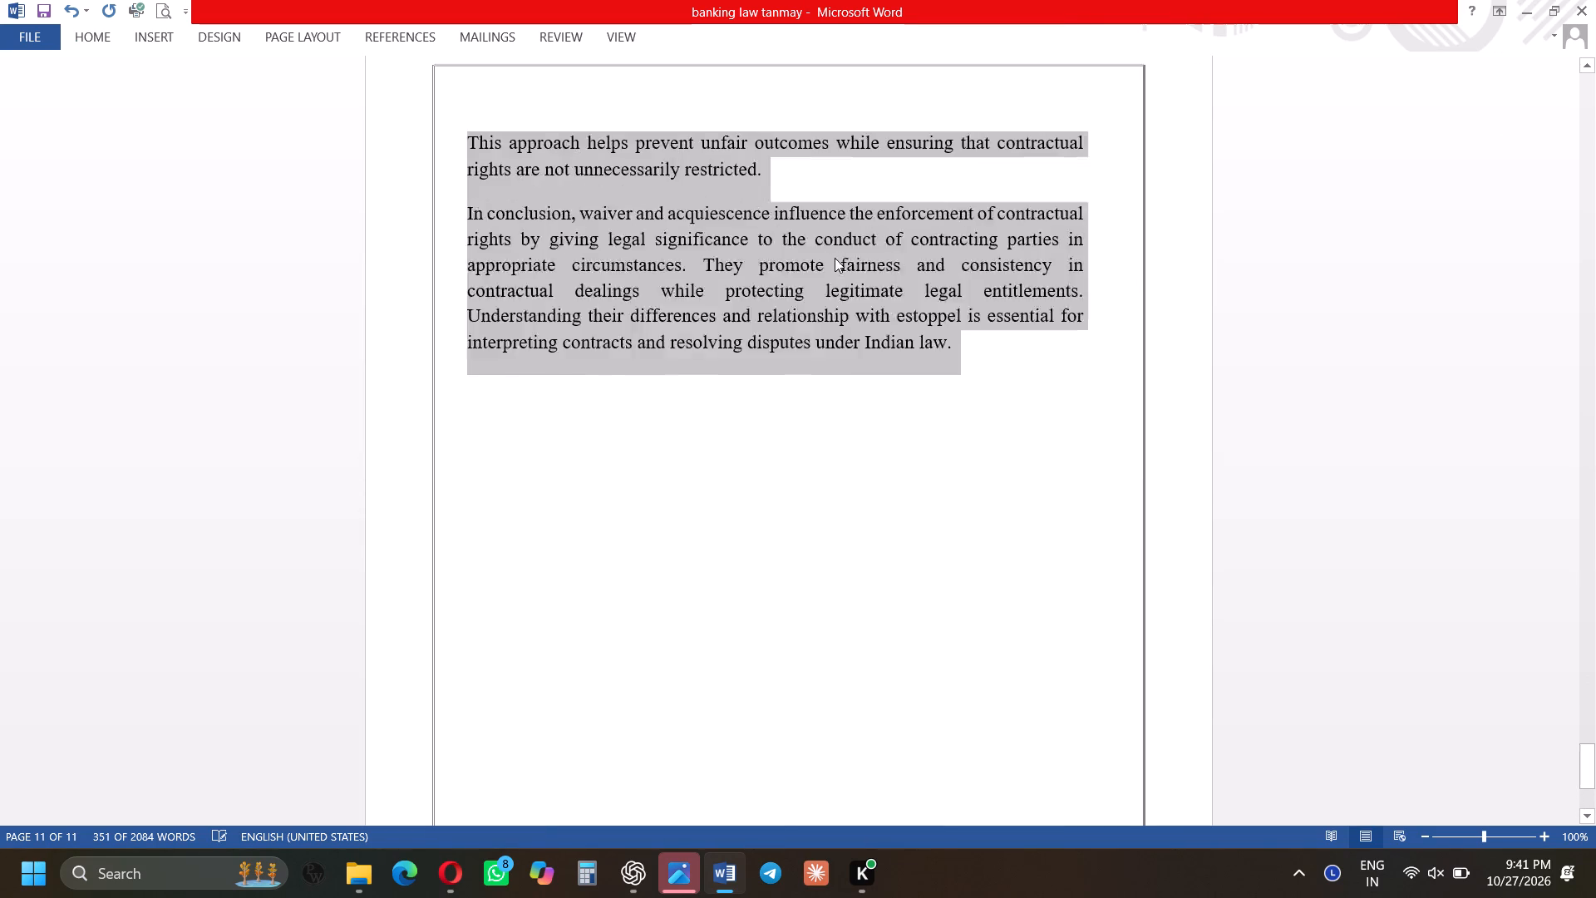
scroll(835, 258, up, 6)
scroll(835, 258, down, 12)
click(834, 259)
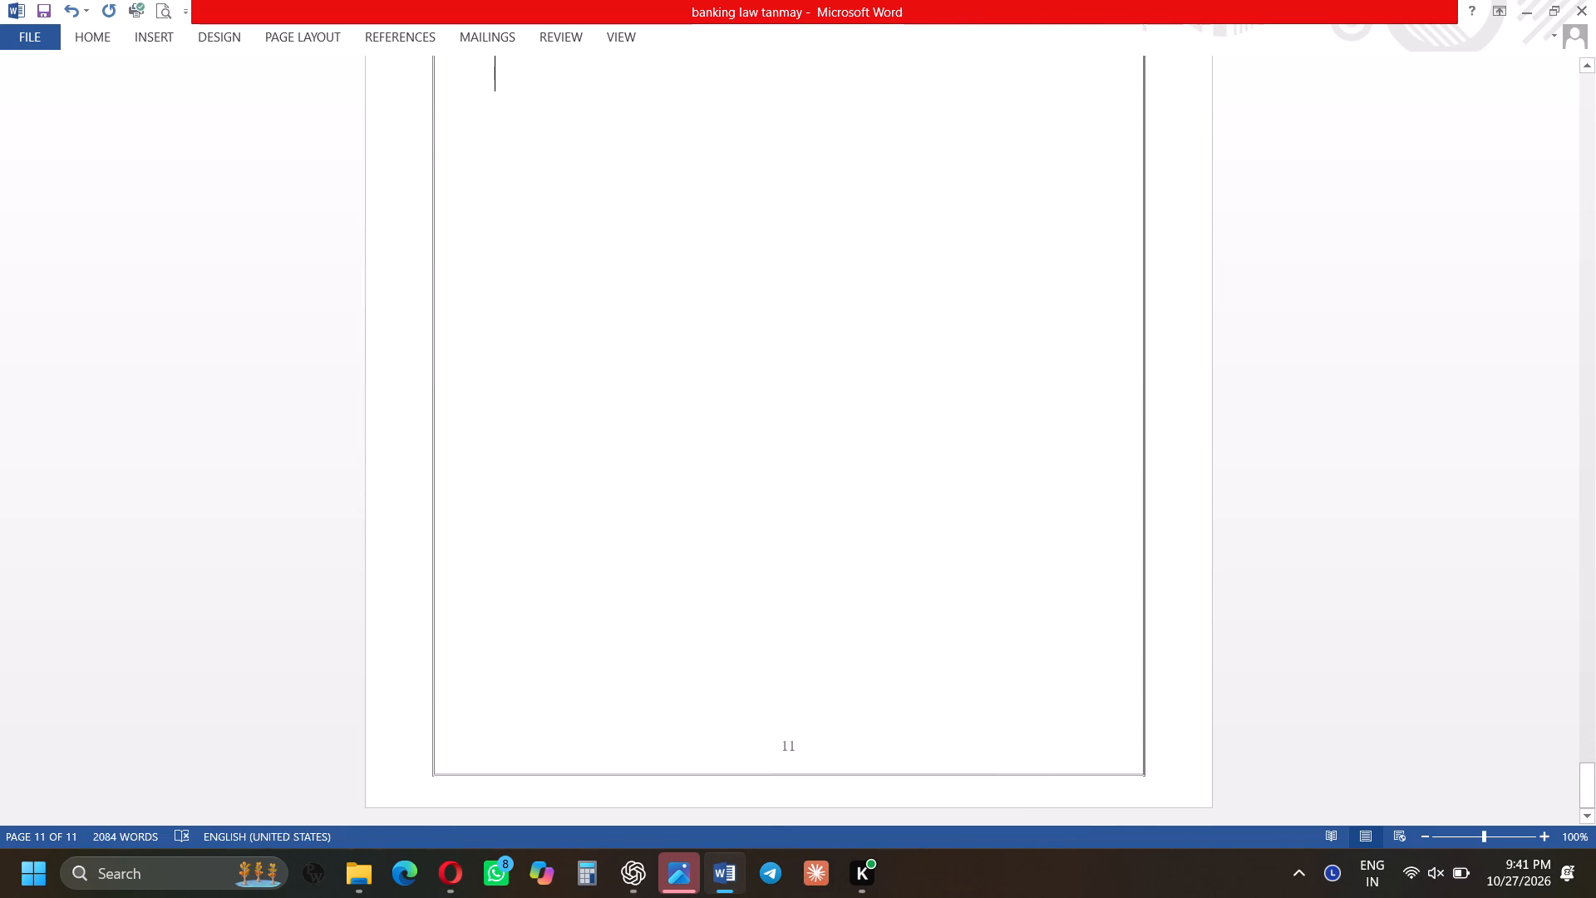
key(Return)
key(Return)
key(Return)
key(Return)
key(shift+Return)
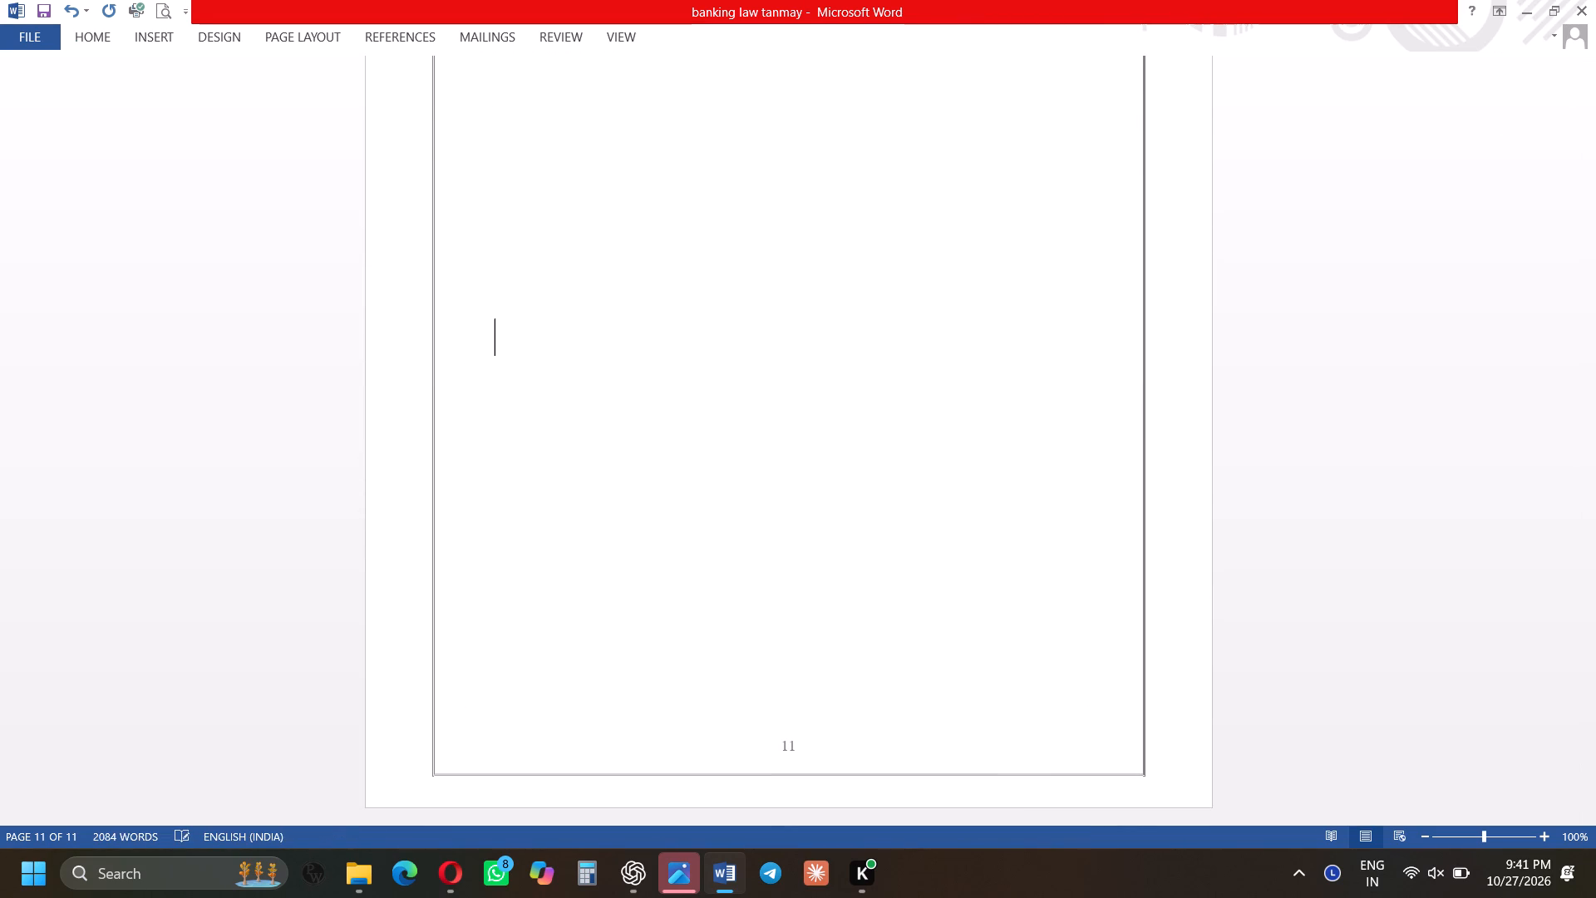
key(shift+Return)
key(shift+Return)
key(shift+Return)
key(Return)
key(Return)
key(Return)
key(Return)
key(Return)
Enter the heading "CHAPTER 6" at the top of the new page.
key(c)
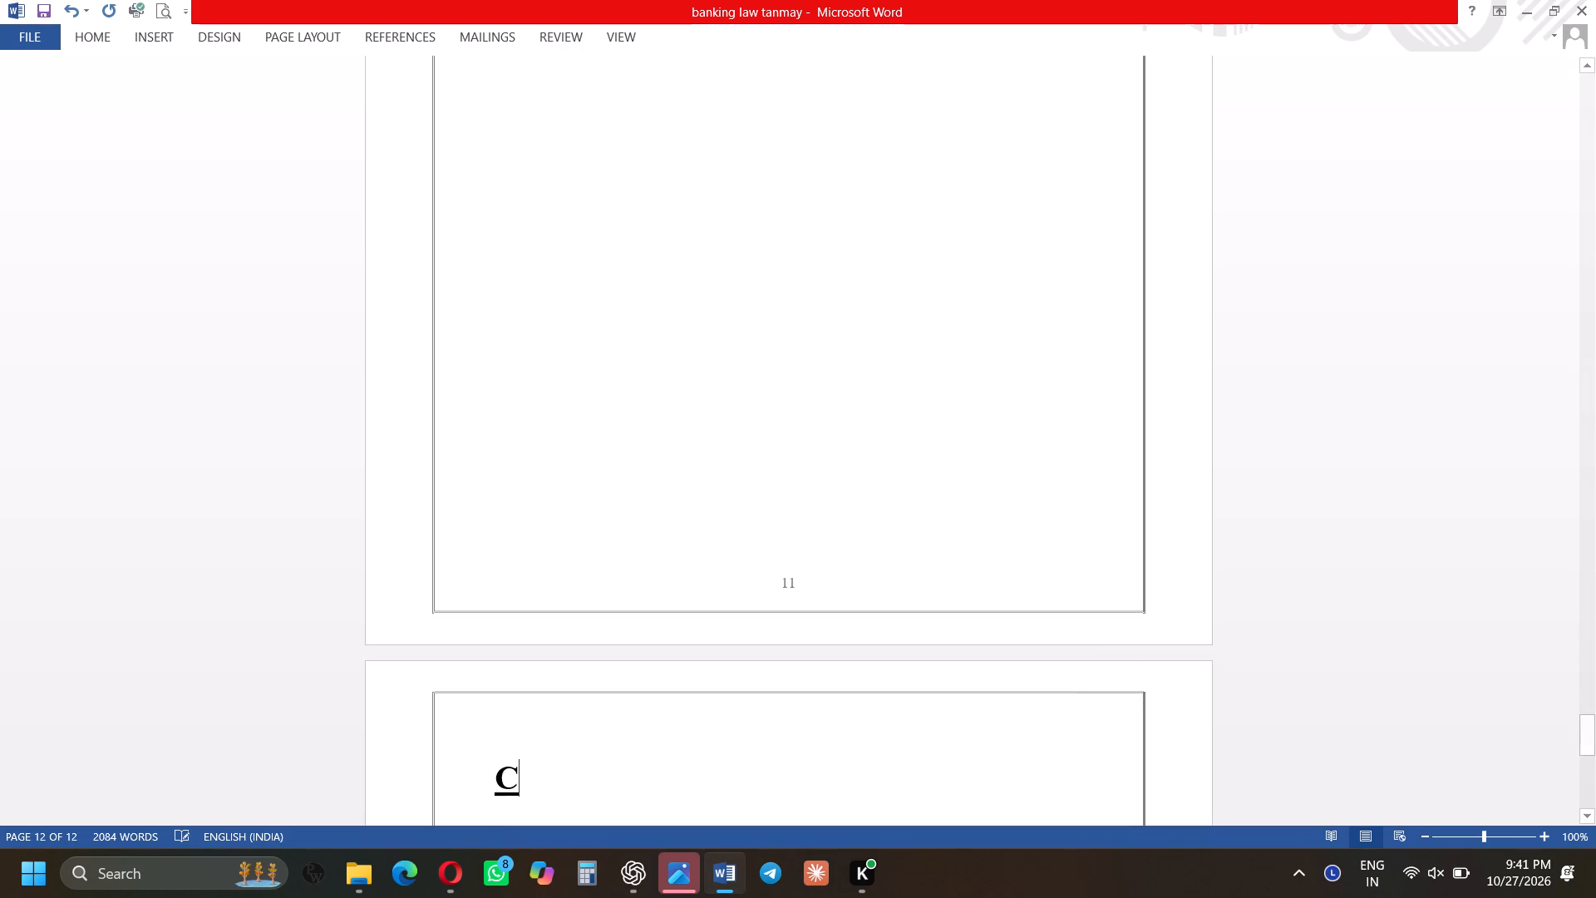
text(HAPTER)
key(space)
text(6)
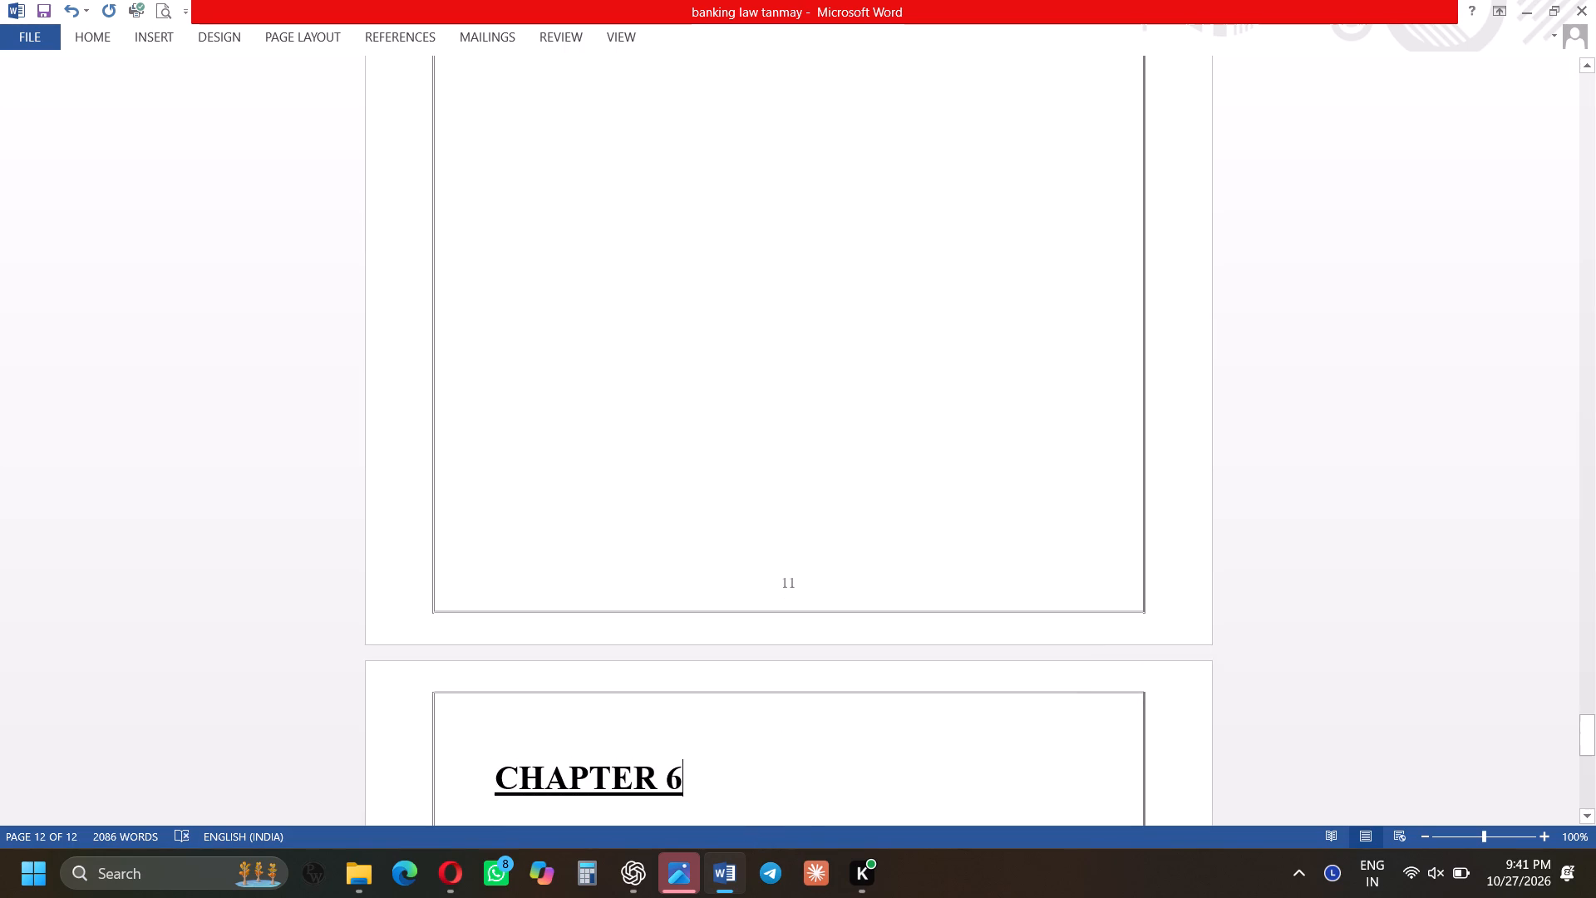
Format the "CHAPTER 6" heading as 18 pt, double-underlined and centred text.
drag(689, 774, 490, 775)
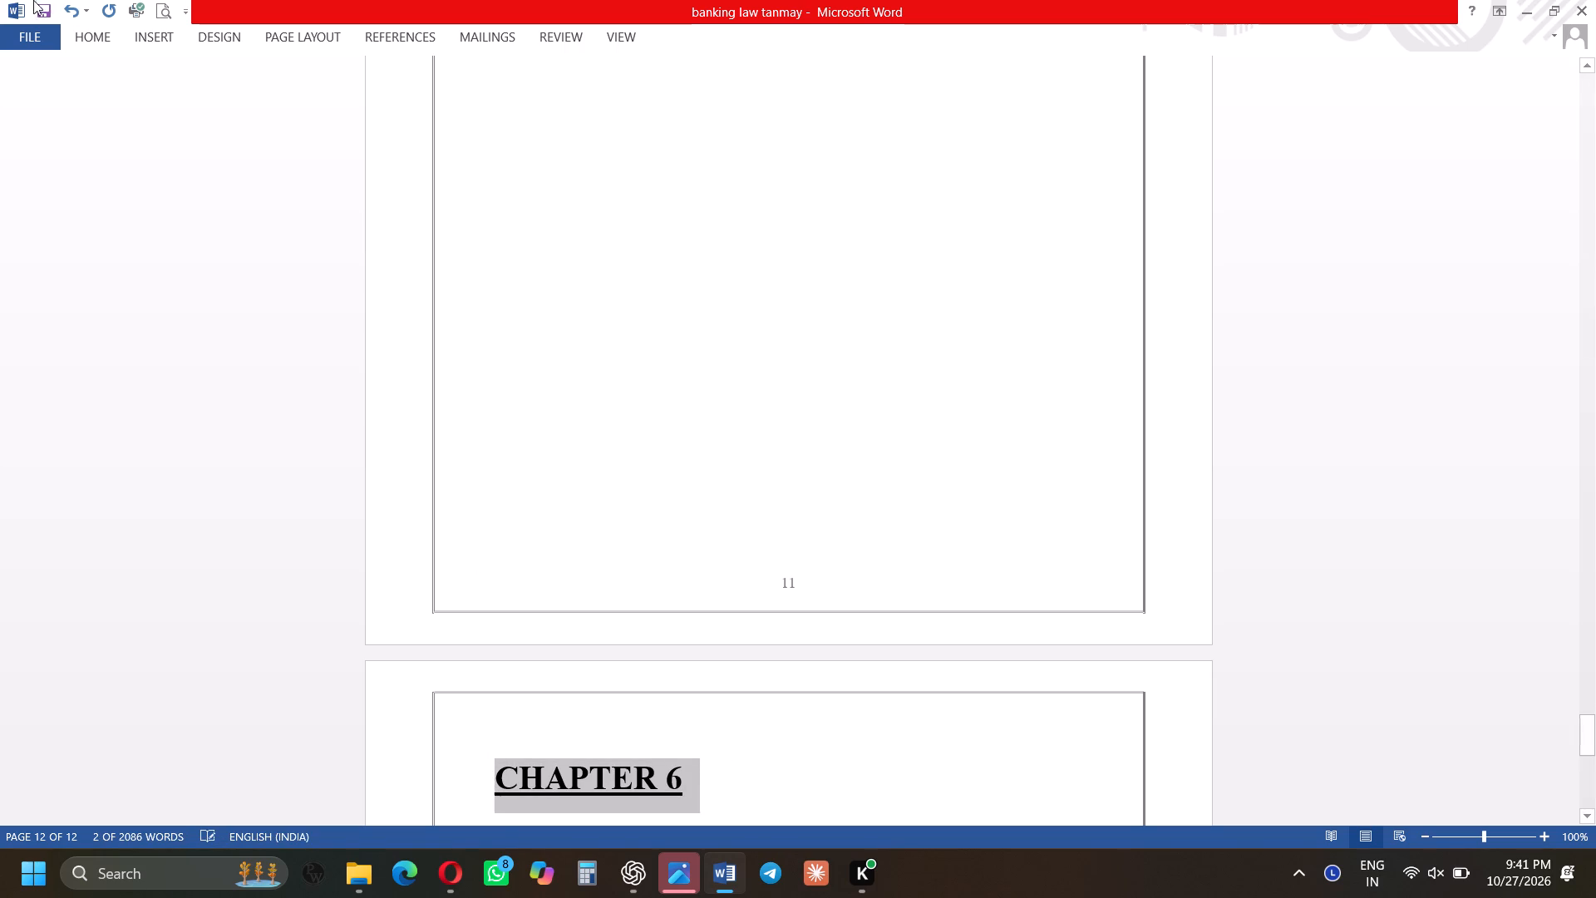
click(95, 37)
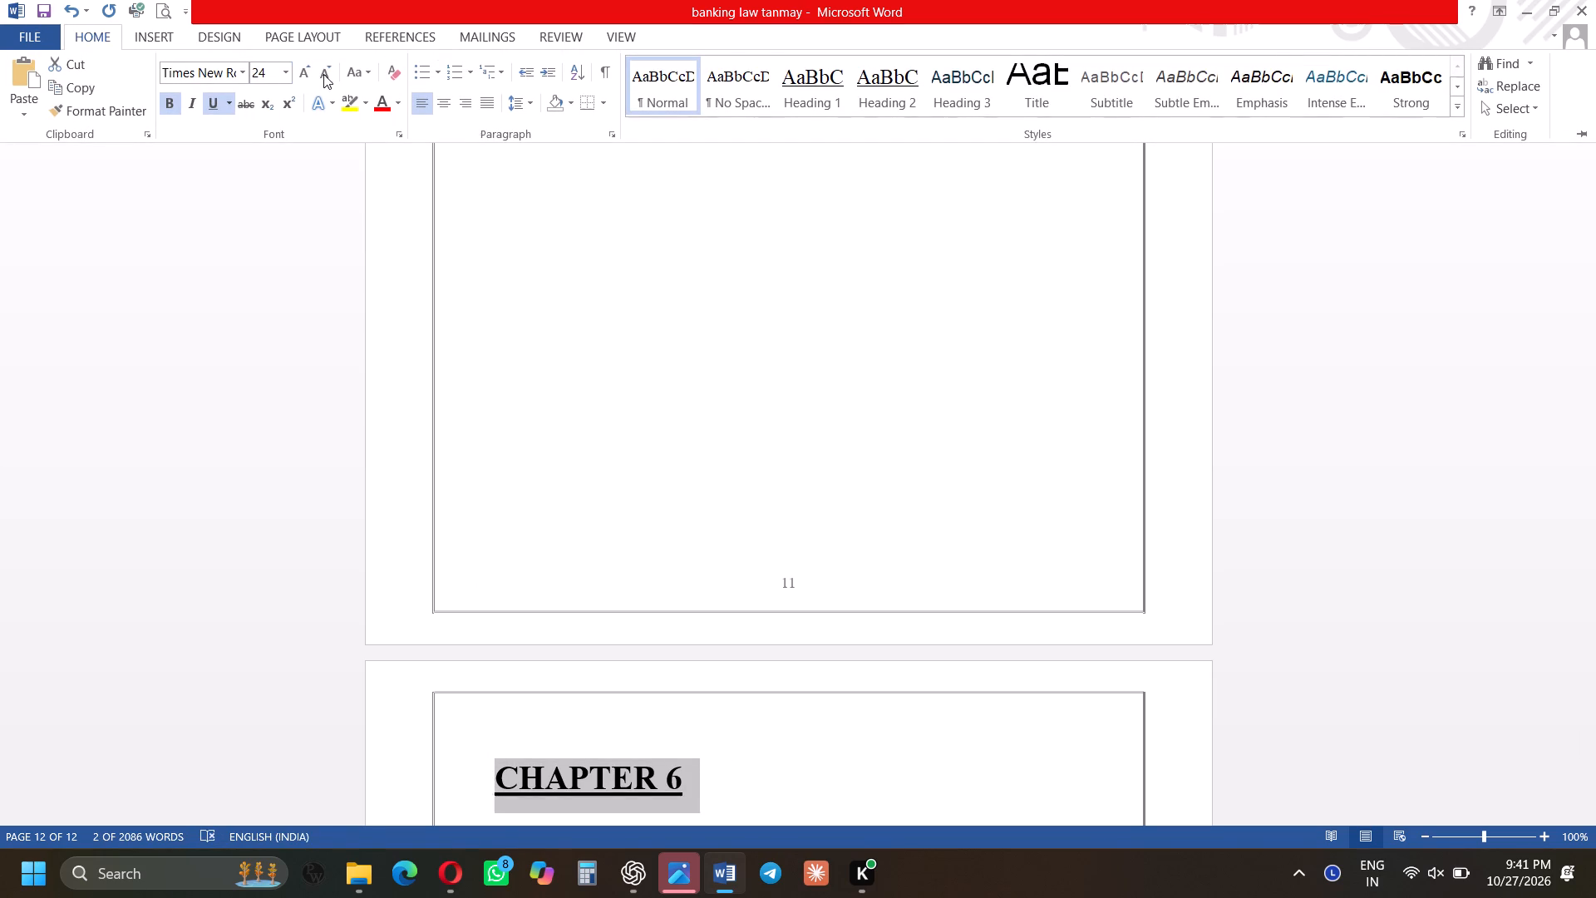
click(324, 73)
double_click(324, 73)
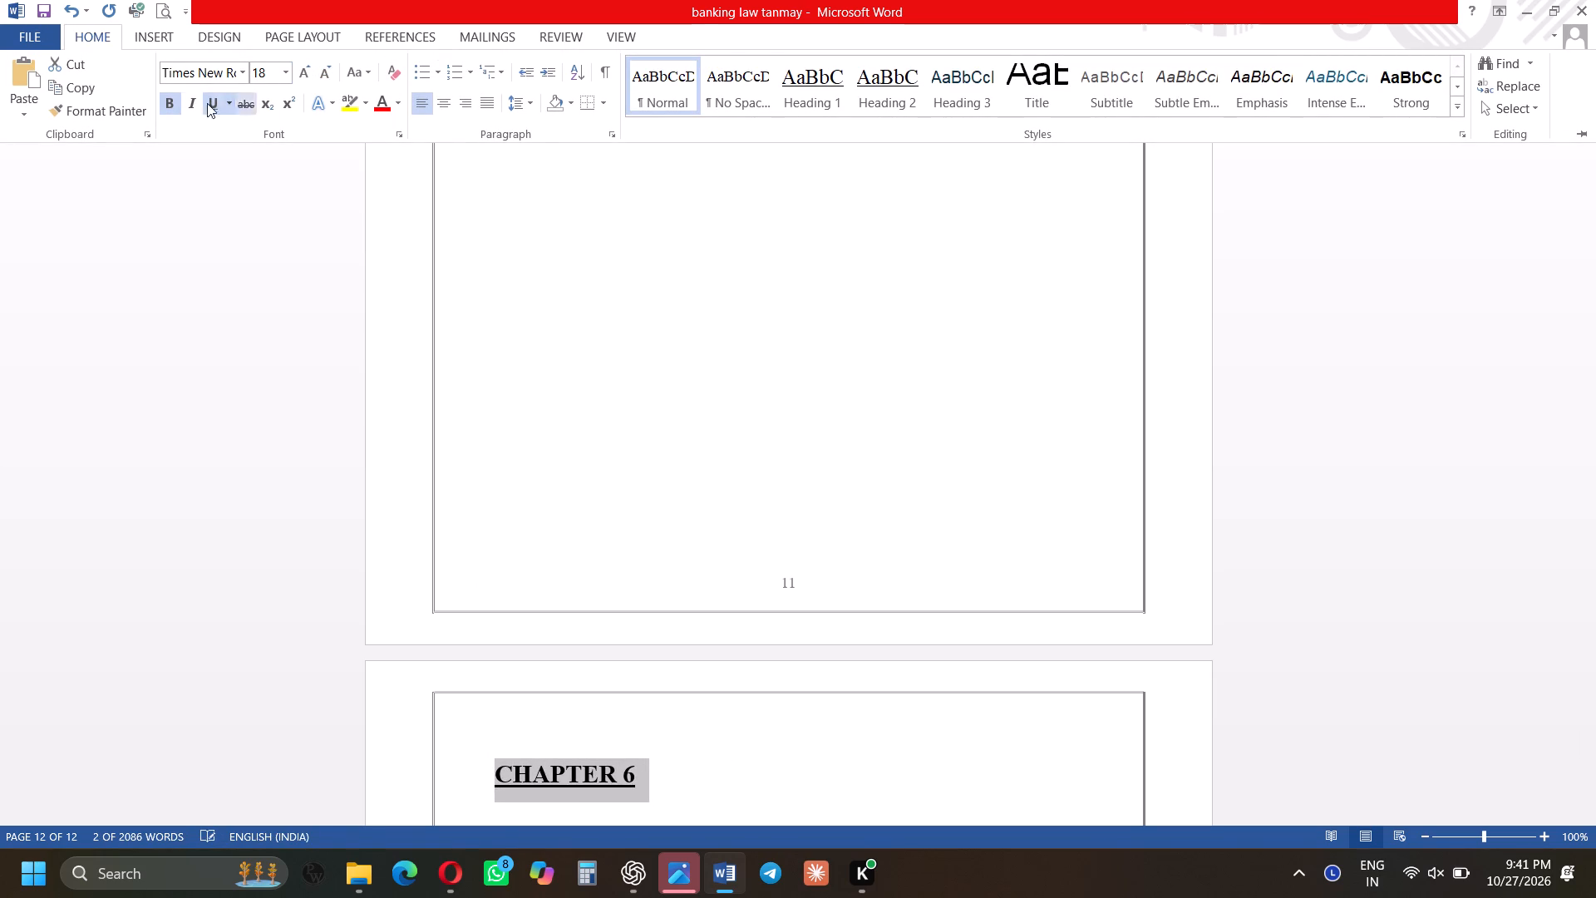
click(227, 100)
click(244, 149)
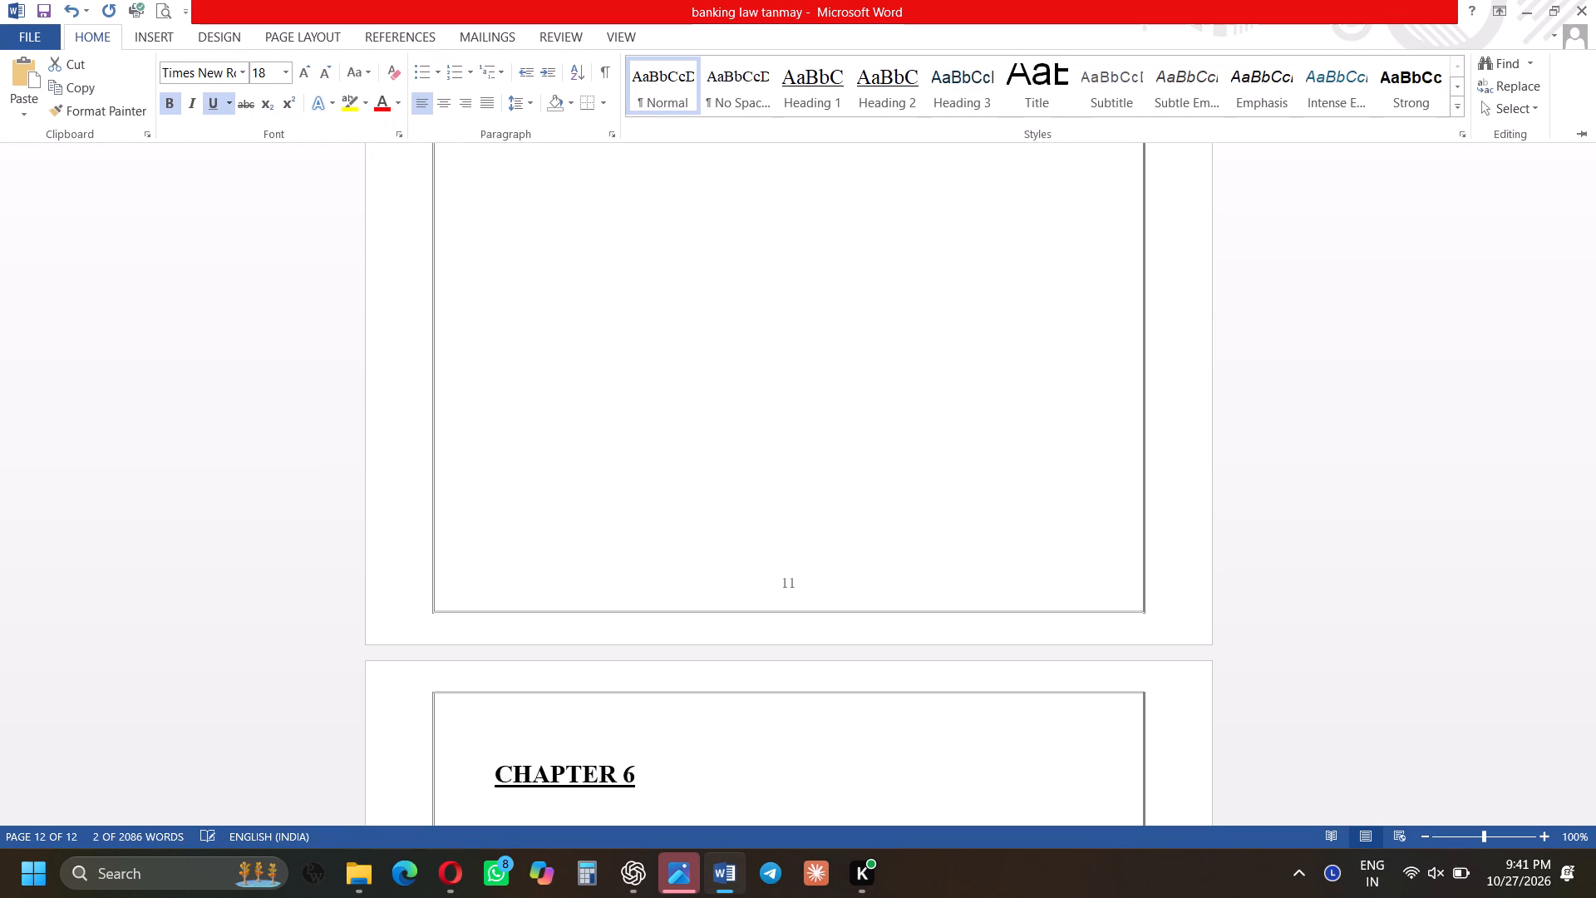
click(442, 102)
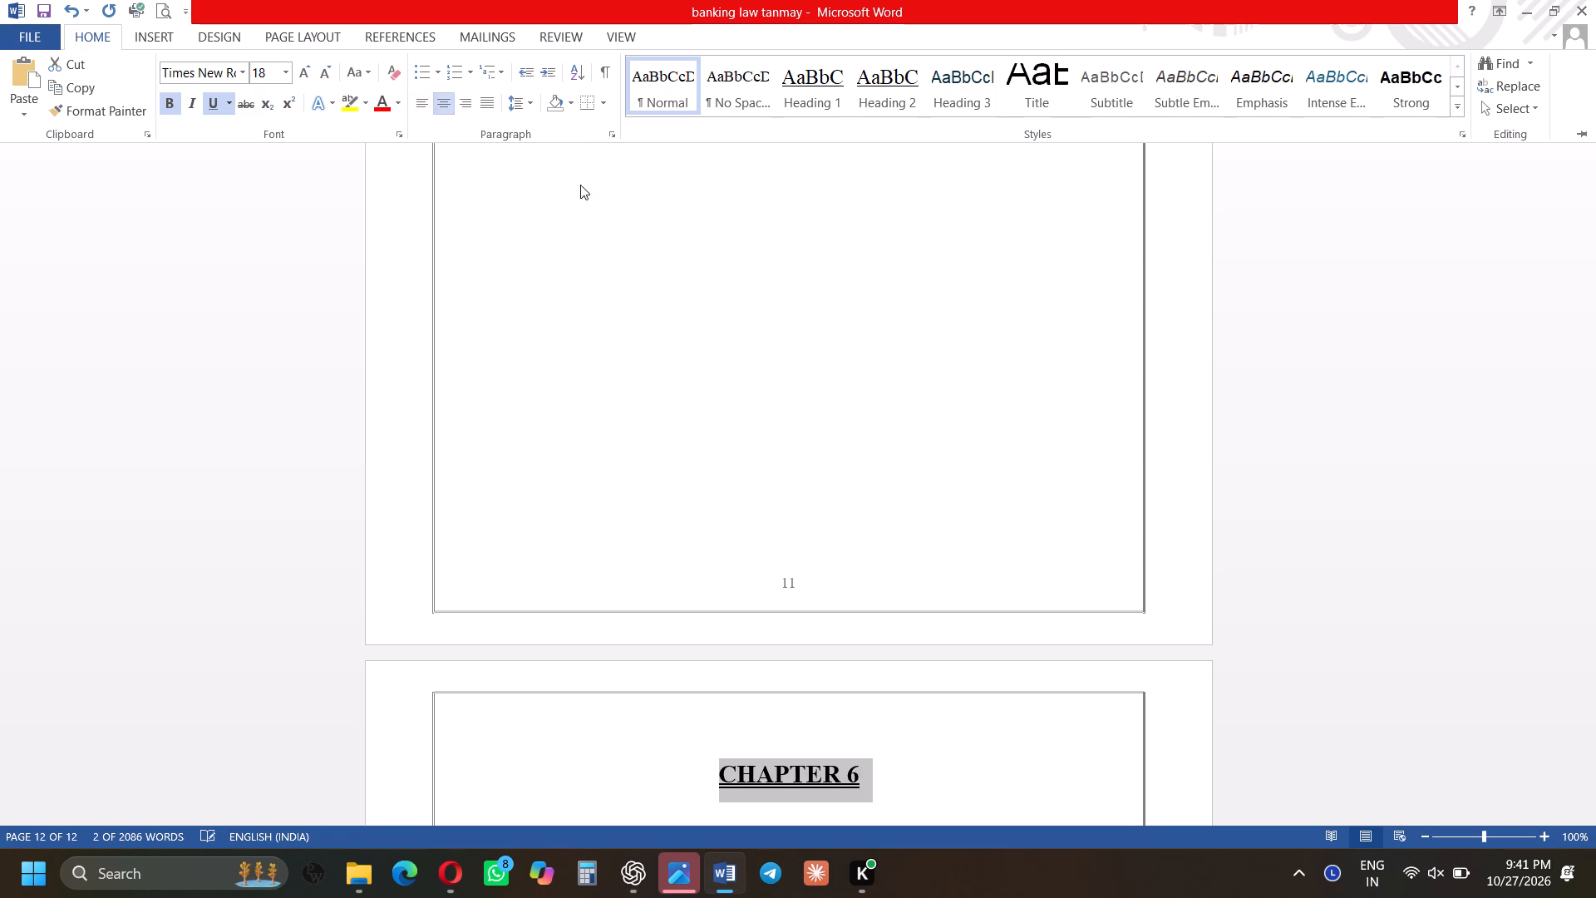
Add two new paragraphs below the "CHAPTER 6" heading.
click(918, 778)
click(894, 776)
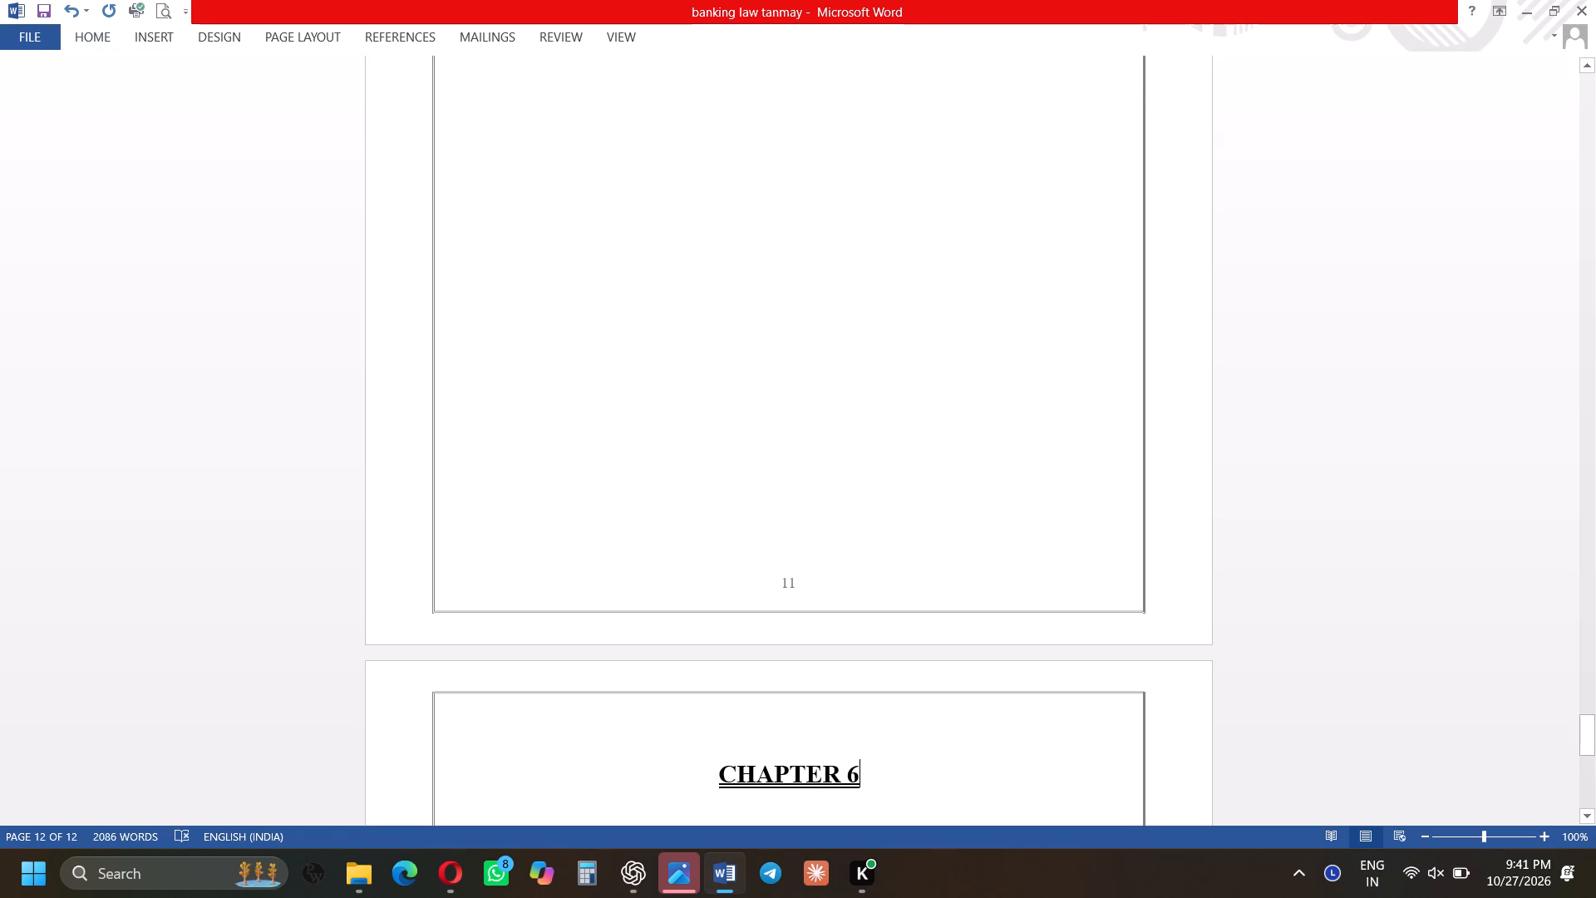
key(Return)
key(Return)
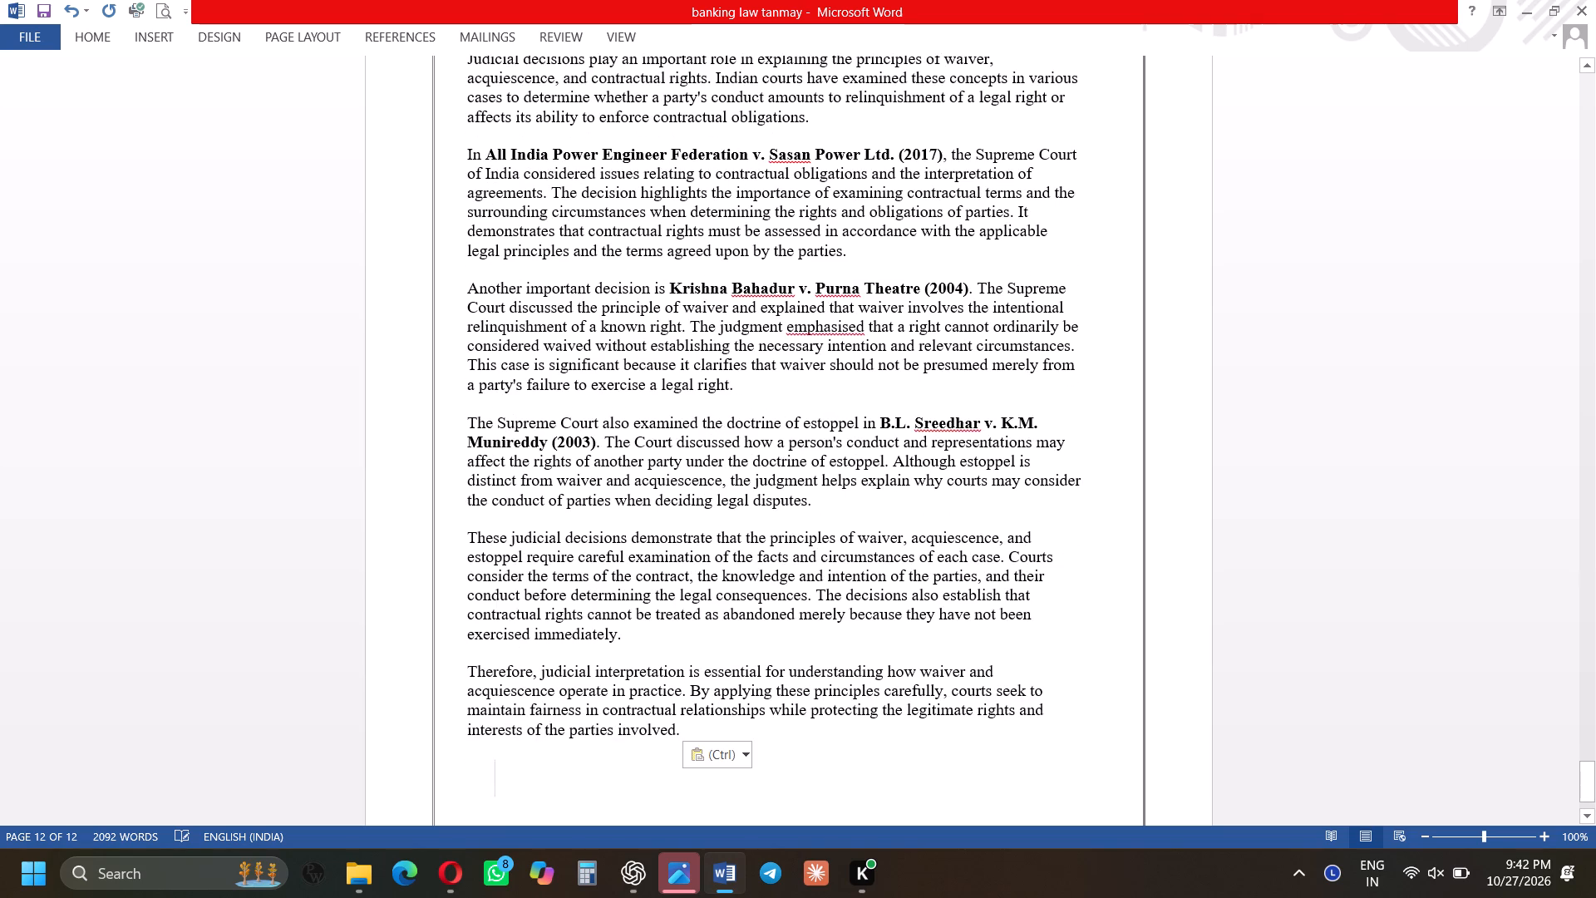
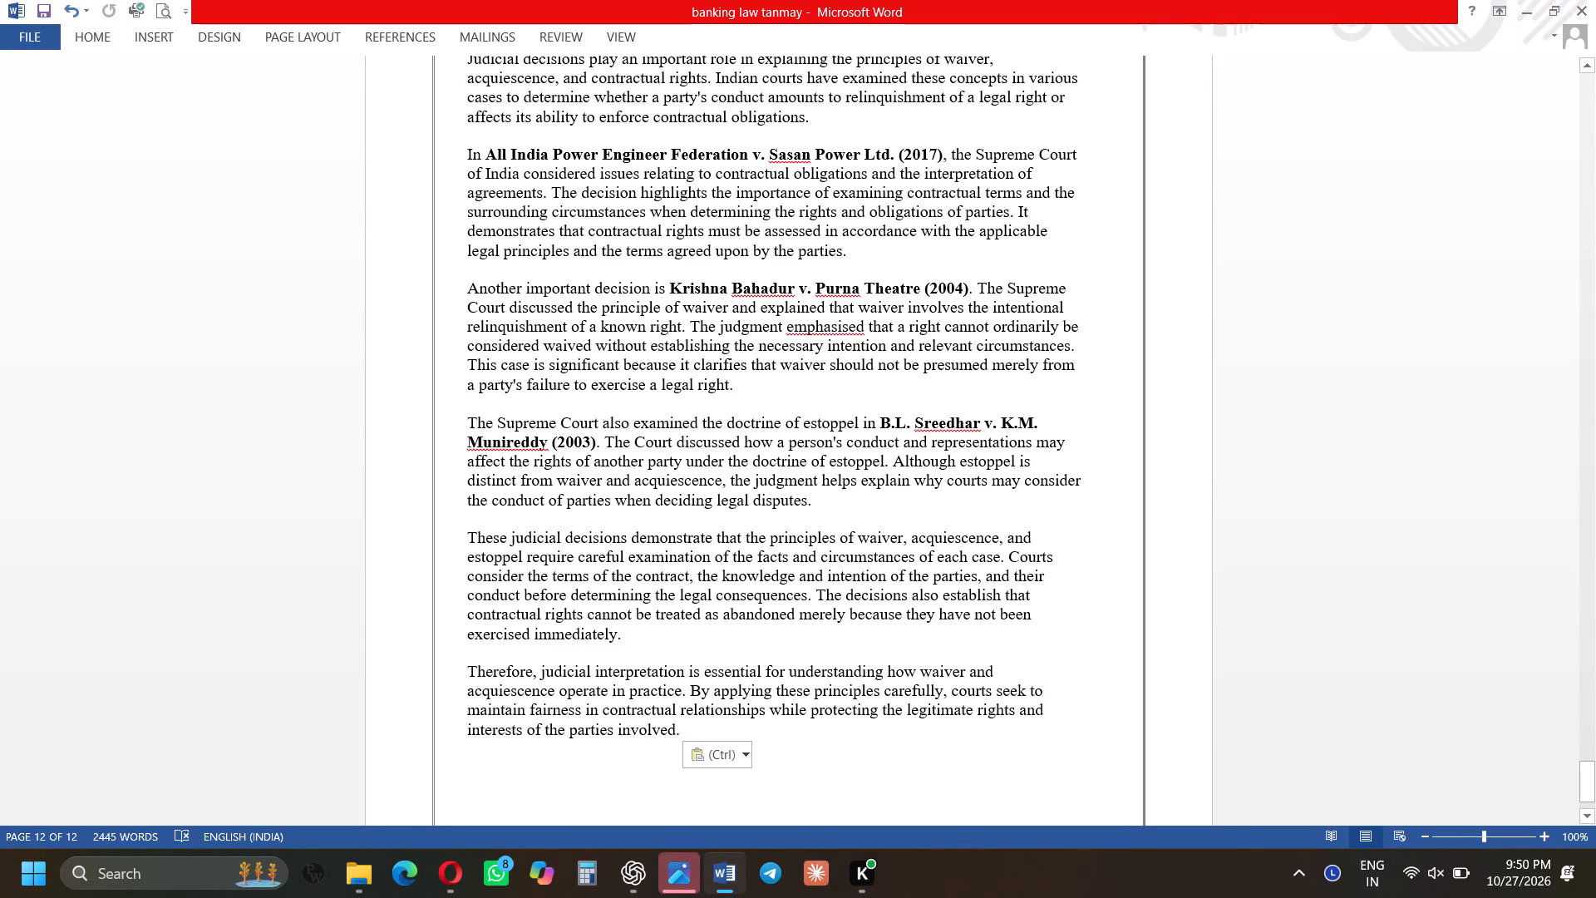
Set the Chapter 6 body text below its title to 14 pt and justify it.
scroll(788, 421, down, 1)
drag(686, 631, 686, 630)
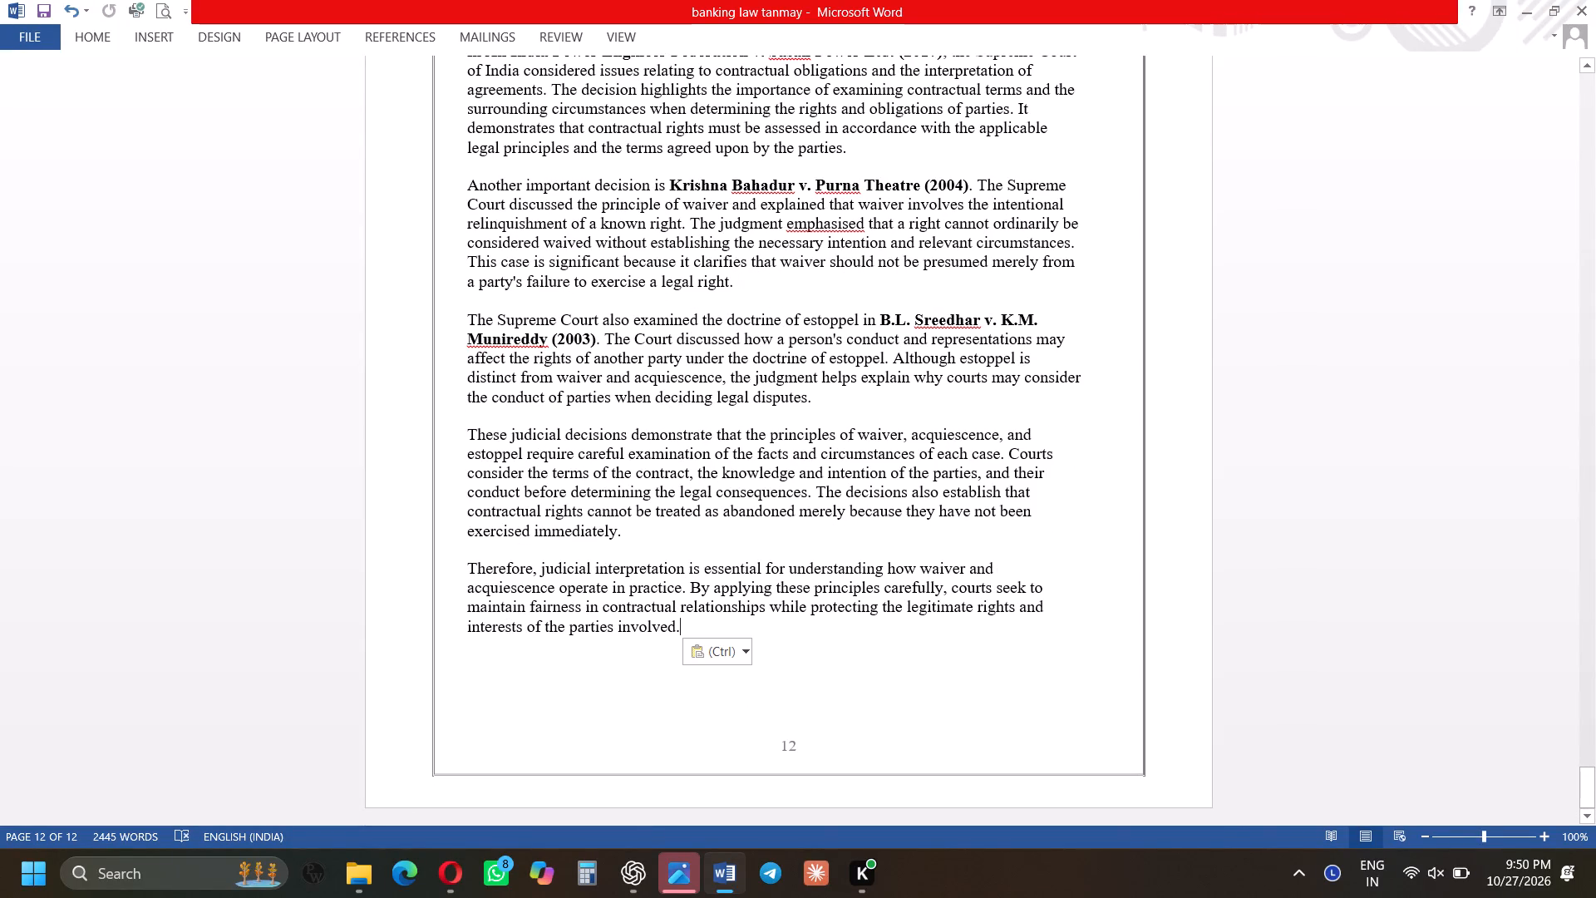
drag(686, 630, 474, 12)
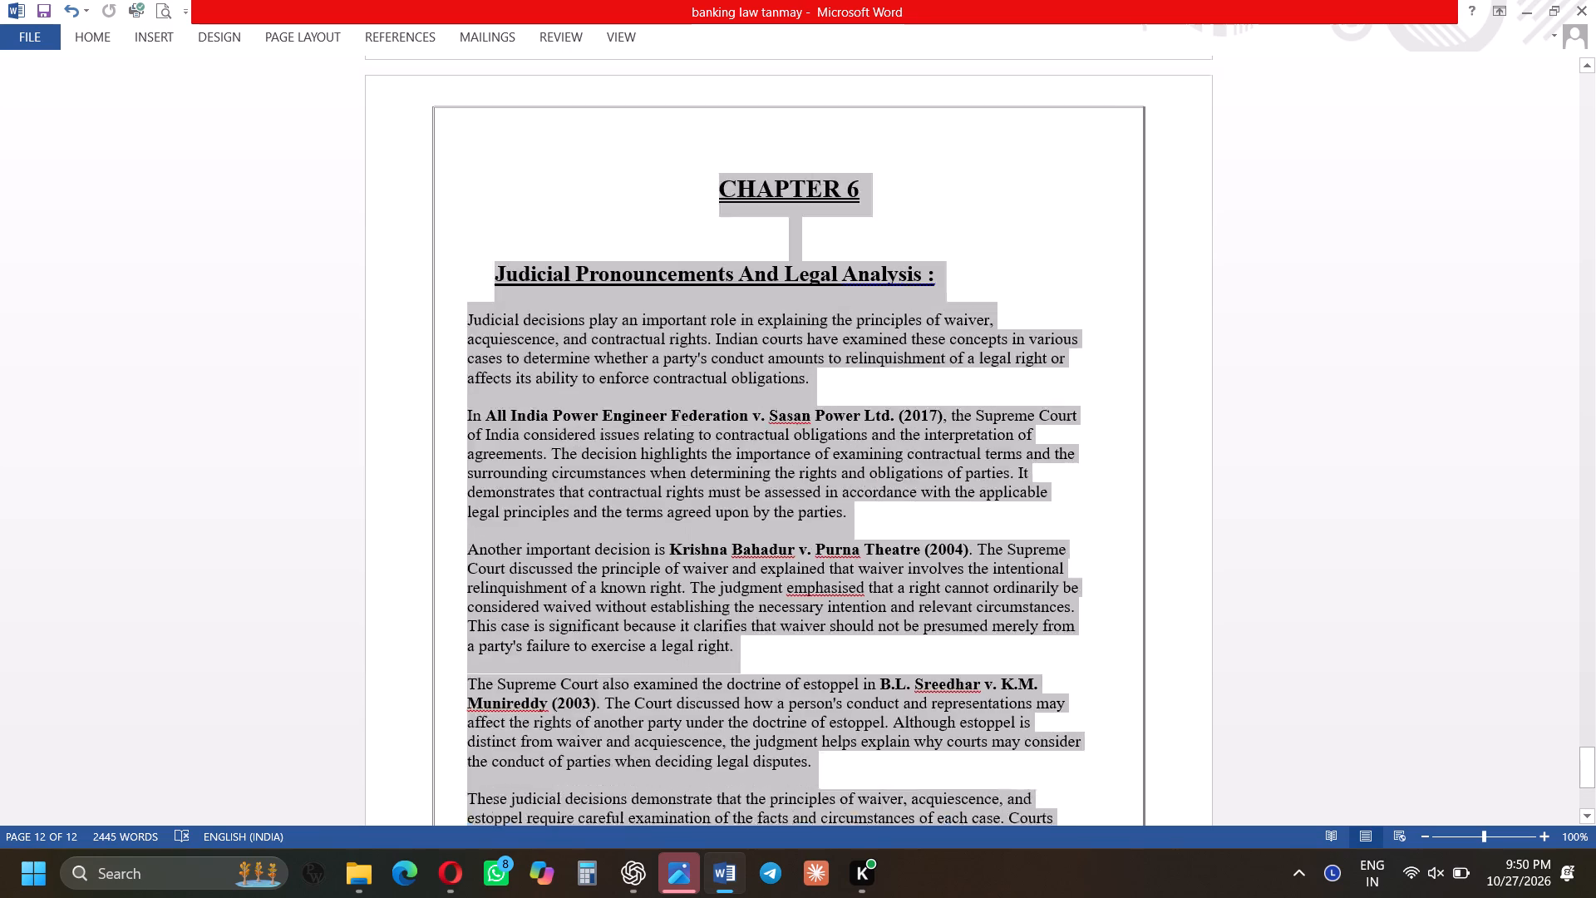
drag(474, 12, 456, 506)
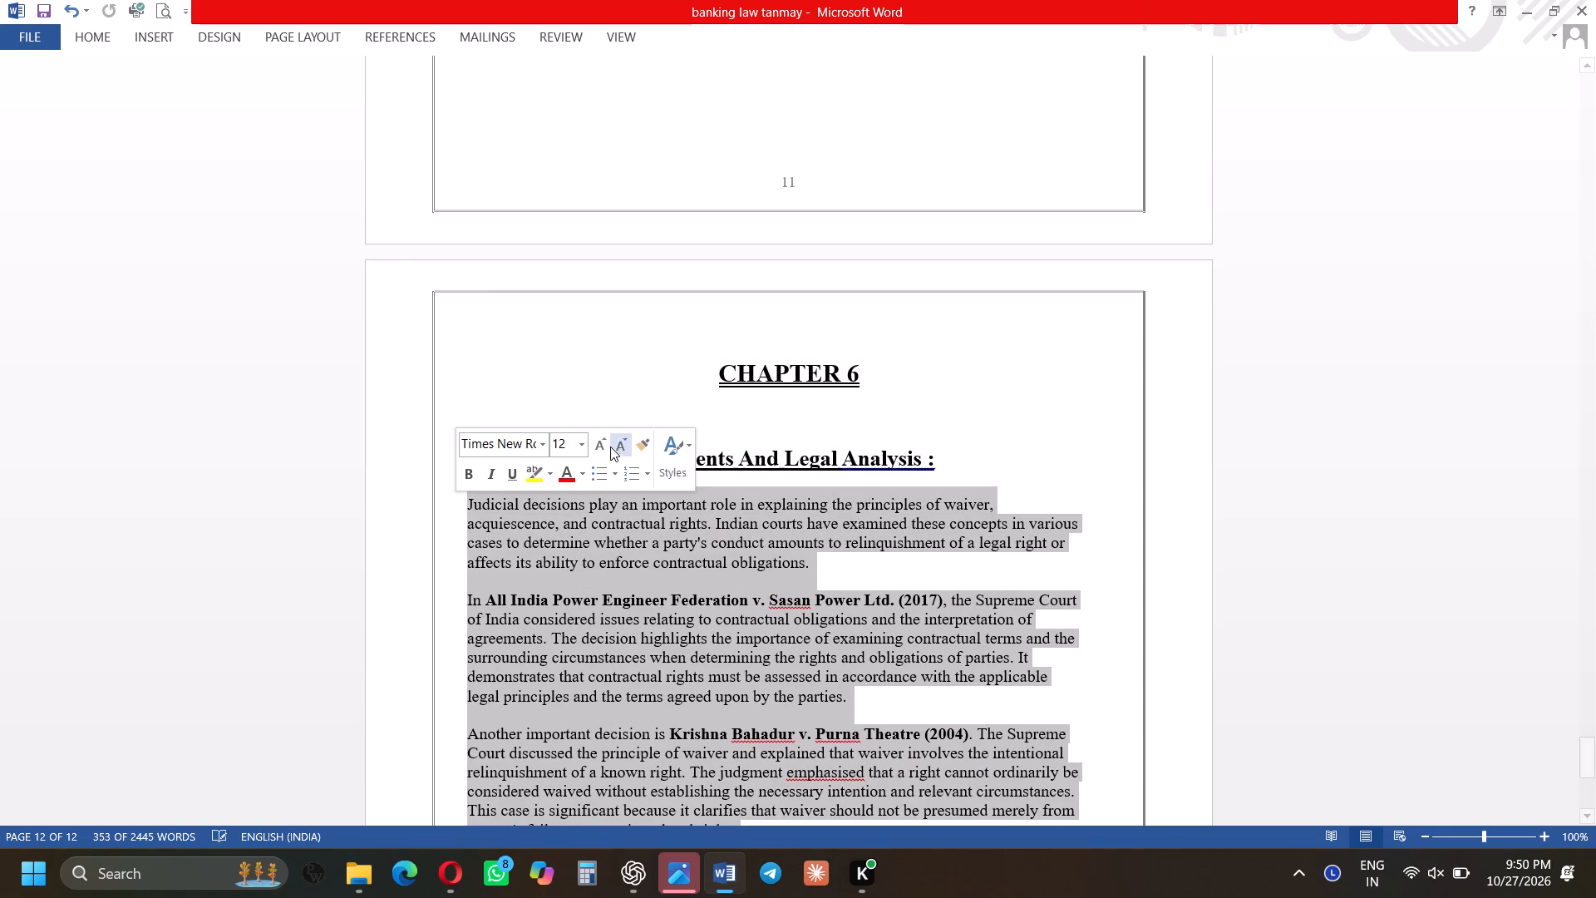
click(605, 444)
click(101, 42)
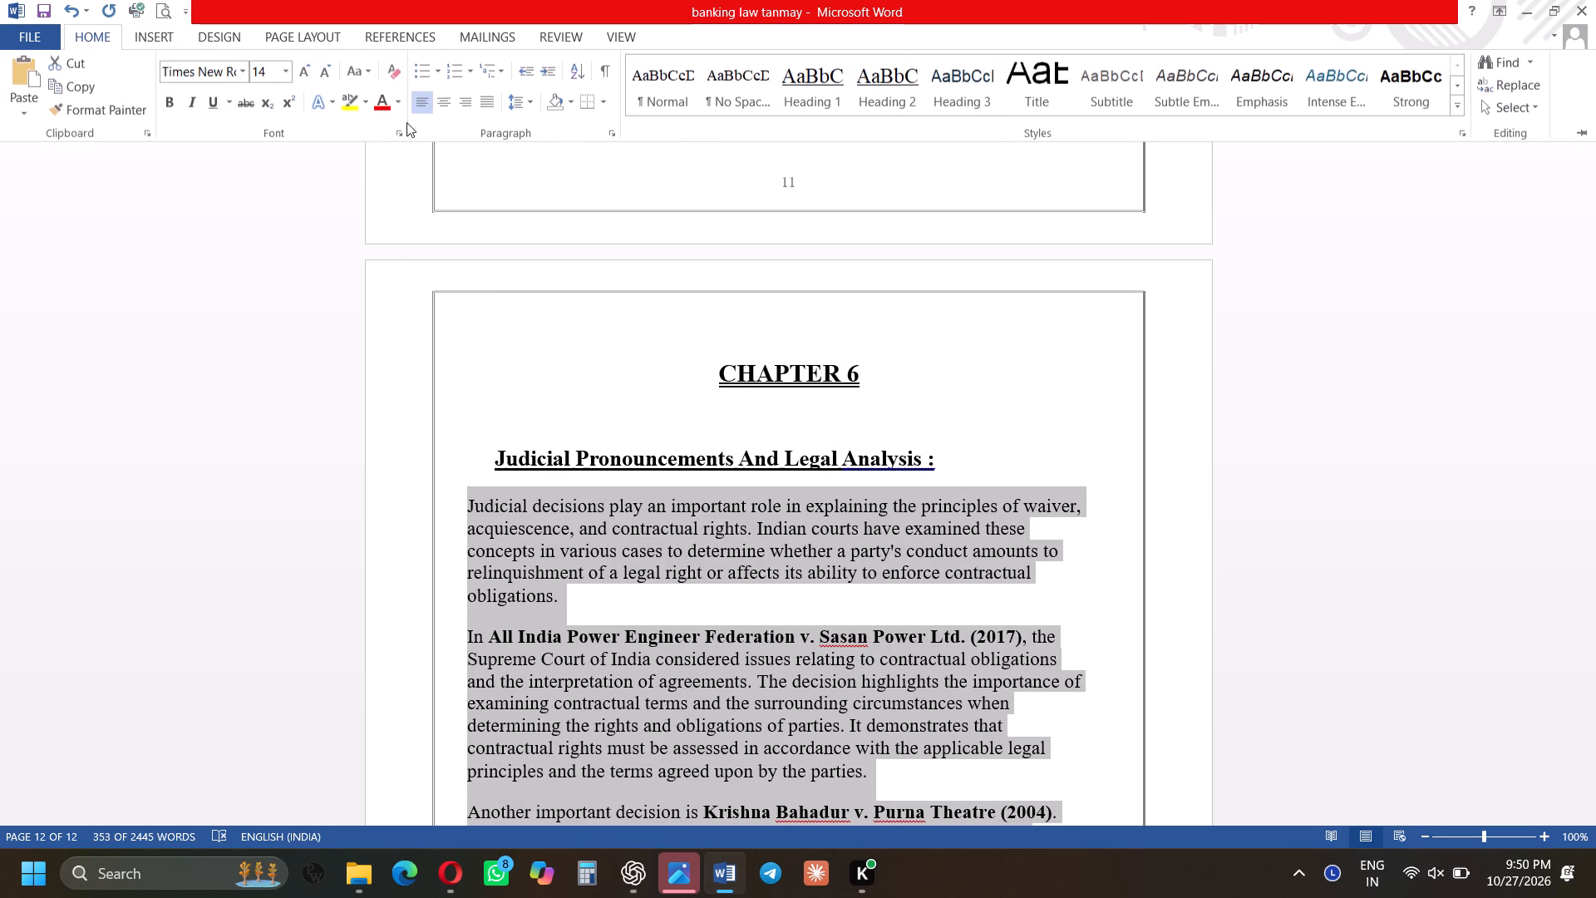
click(489, 94)
scroll(620, 280, down, 1)
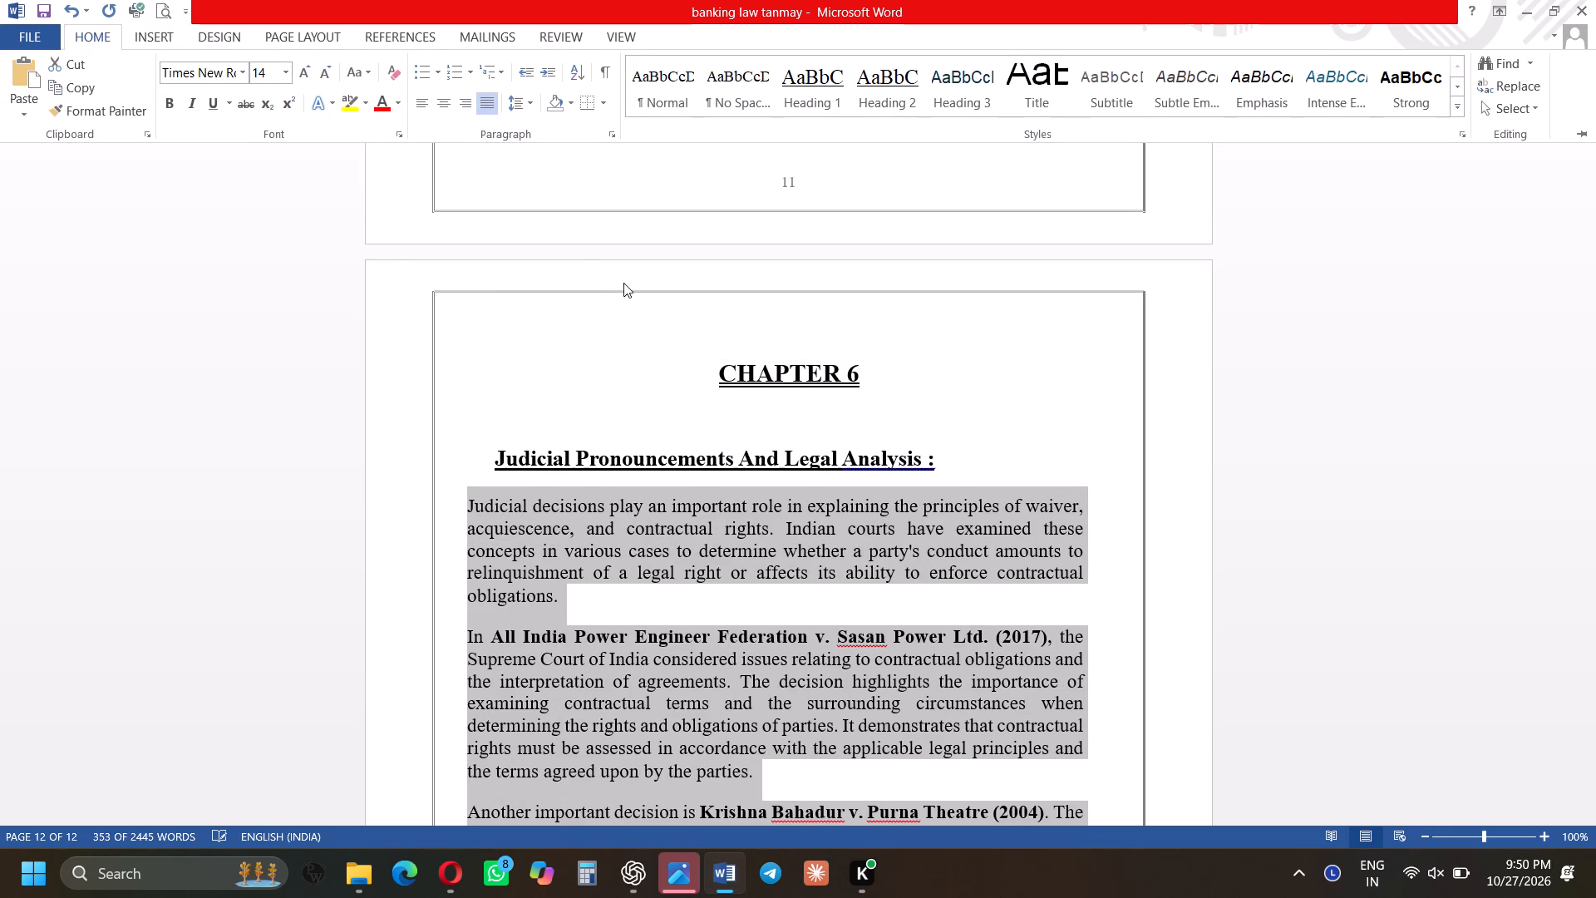
click(697, 387)
Add blank lines after the last Chapter 6 paragraph until the insertion point is at the top of a new page.
scroll(774, 415, down, 11)
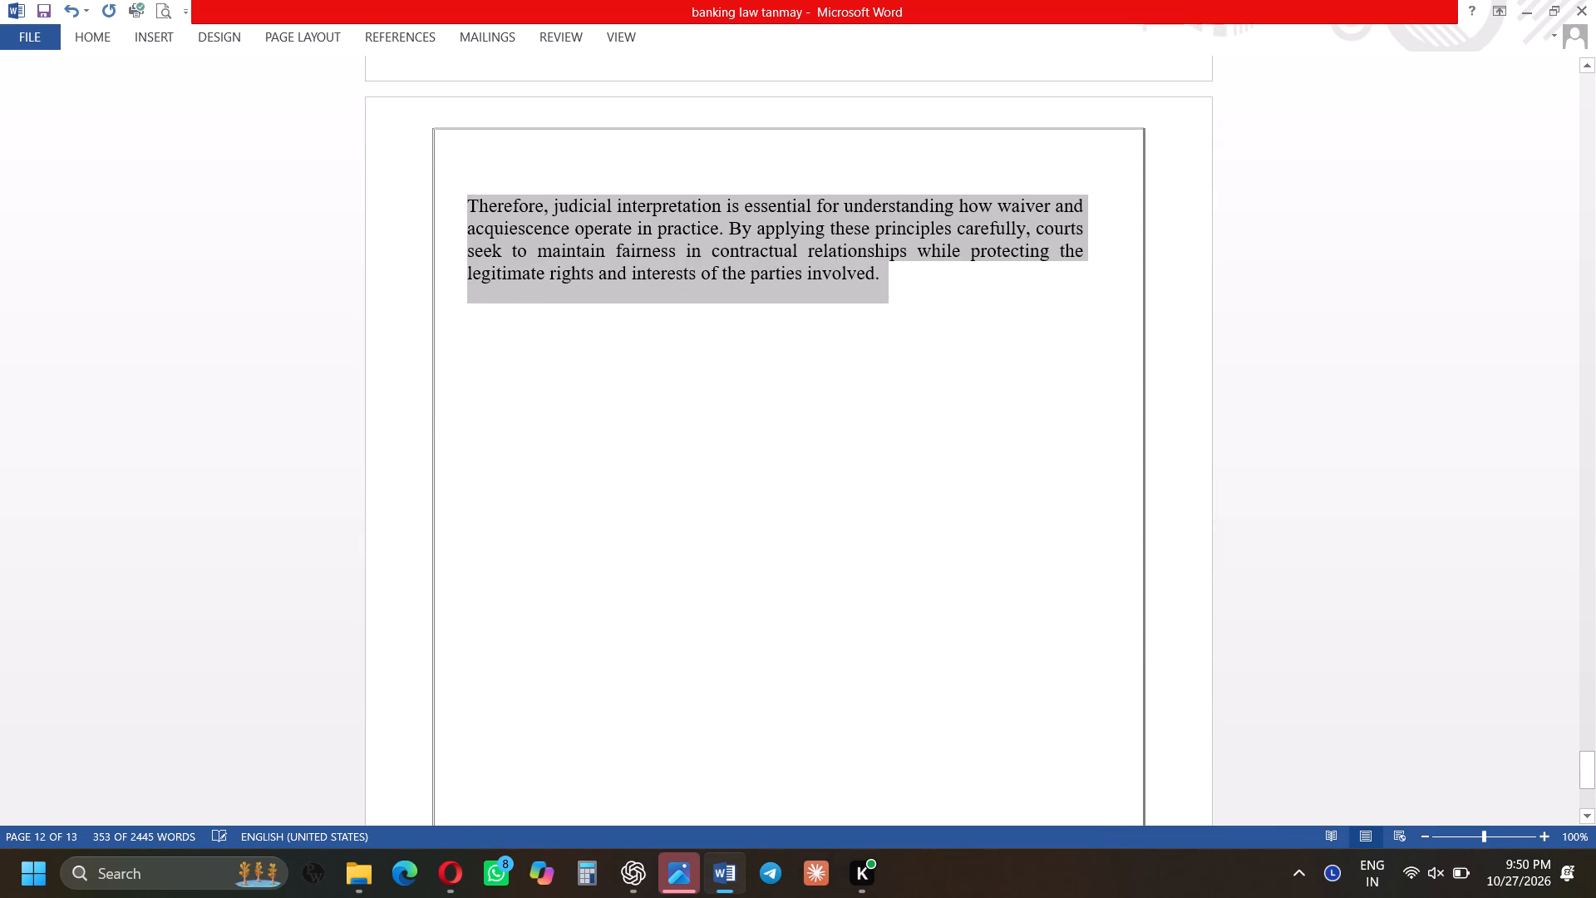
scroll(781, 435, up, 2)
scroll(829, 681, down, 5)
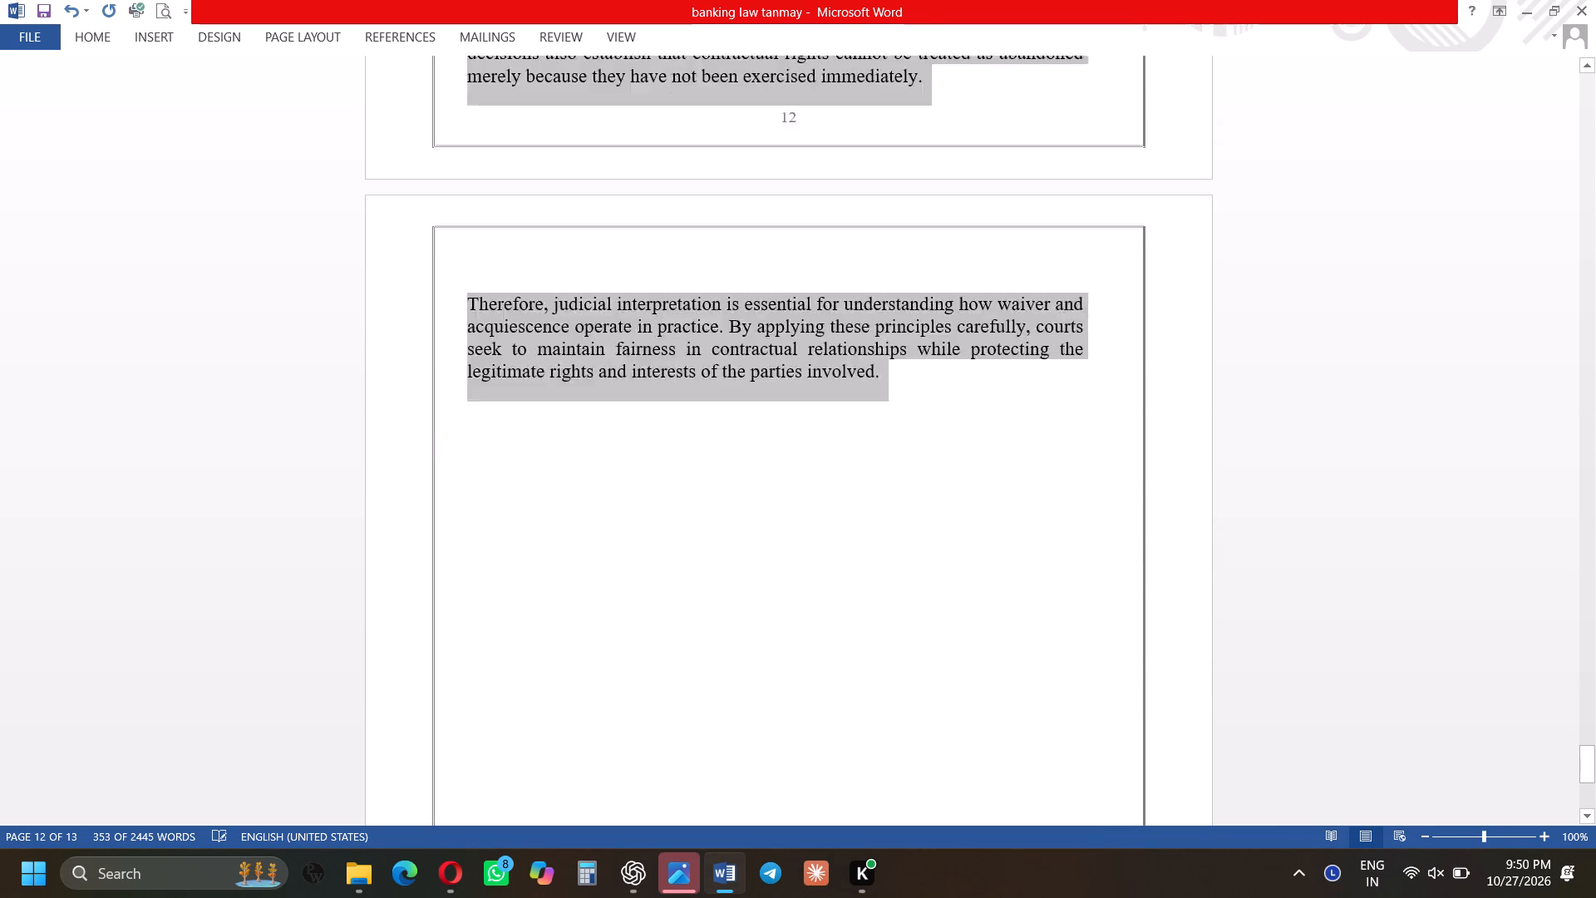
scroll(825, 680, down, 5)
click(812, 648)
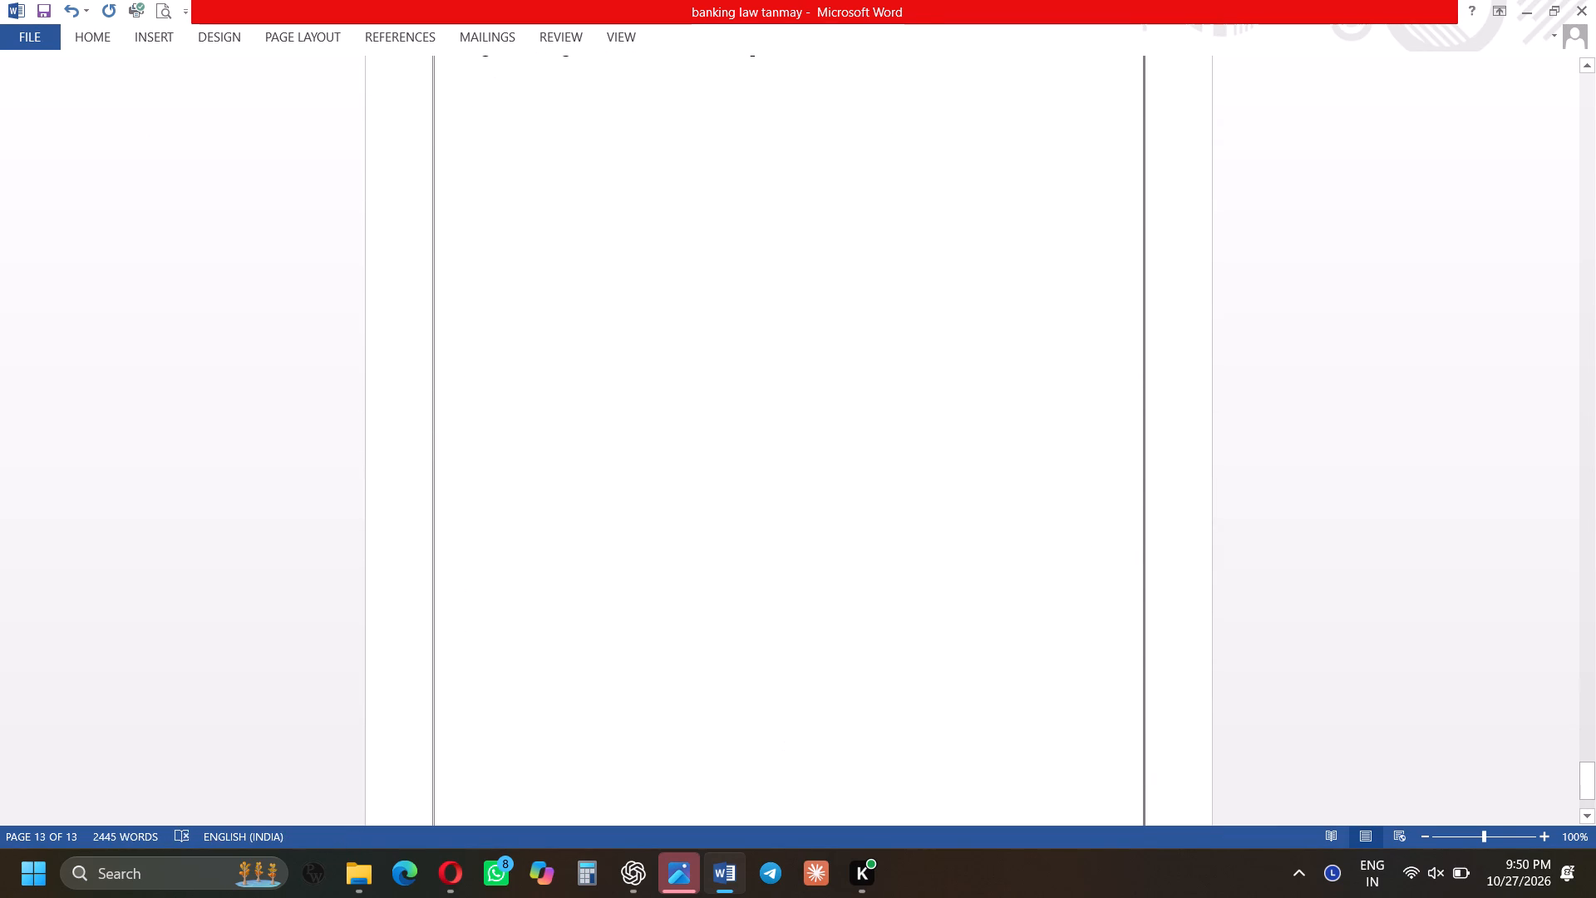
key(Return)
key(Return)
key(Return)
key(Return)
key(Return)
key(Return)
key(Return)
key(Return)
key(Return)
key(Return)
key(Return)
key(Return)
key(Return)
key(Return)
key(Return)
key(Return)
key(Return)
key(Return)
key(Return)
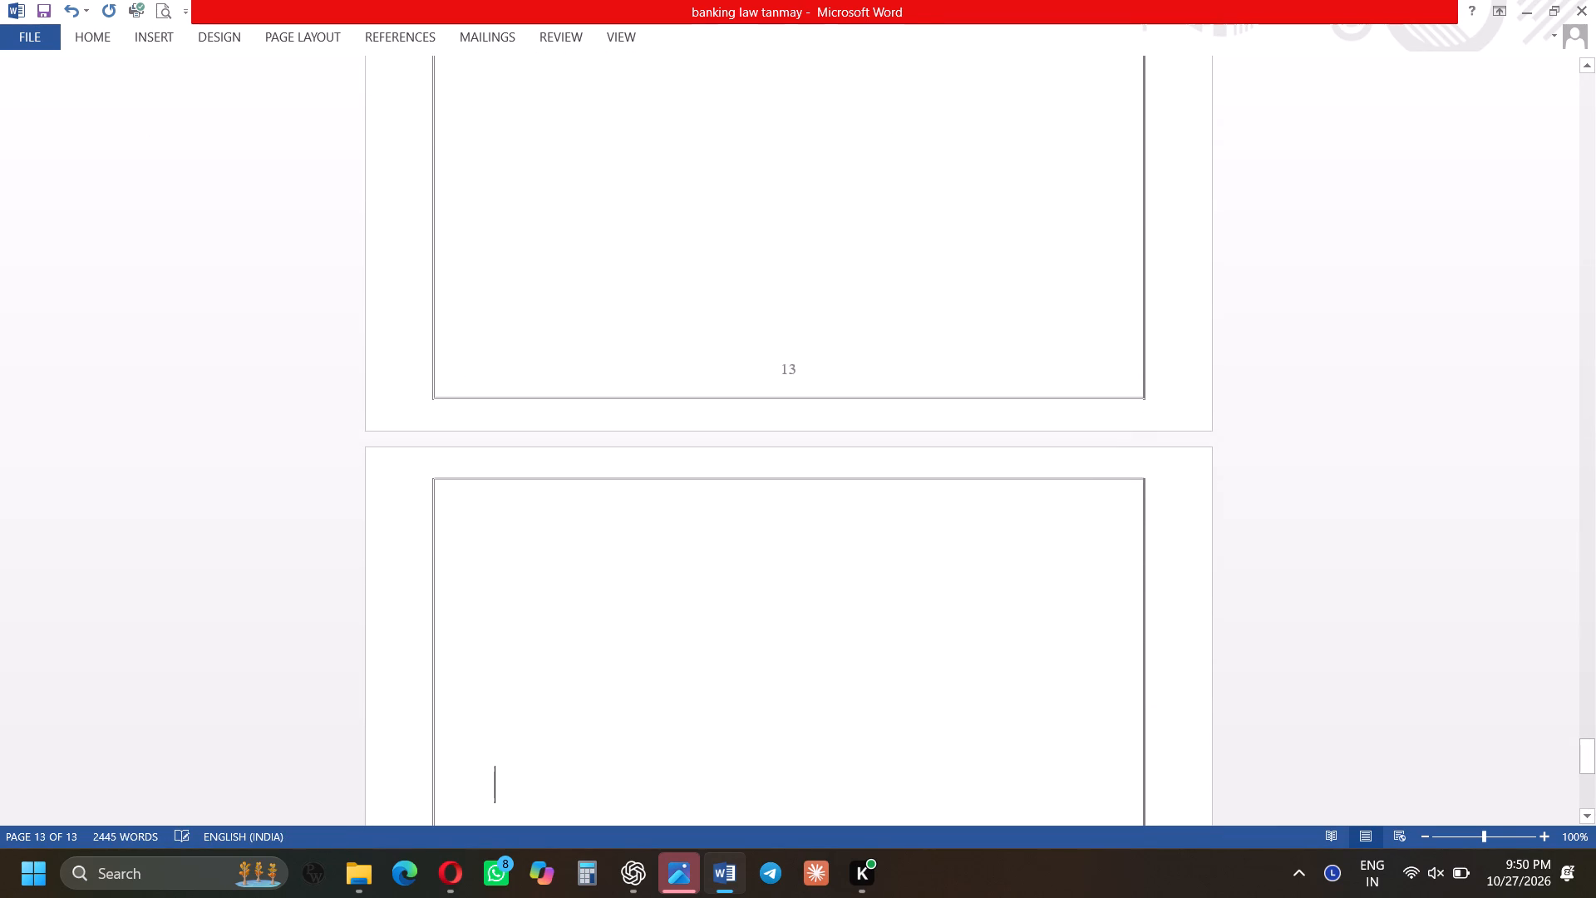
key(BackSpace)
key(BackSpace)
key(BackSpace)
key(BackSpace)
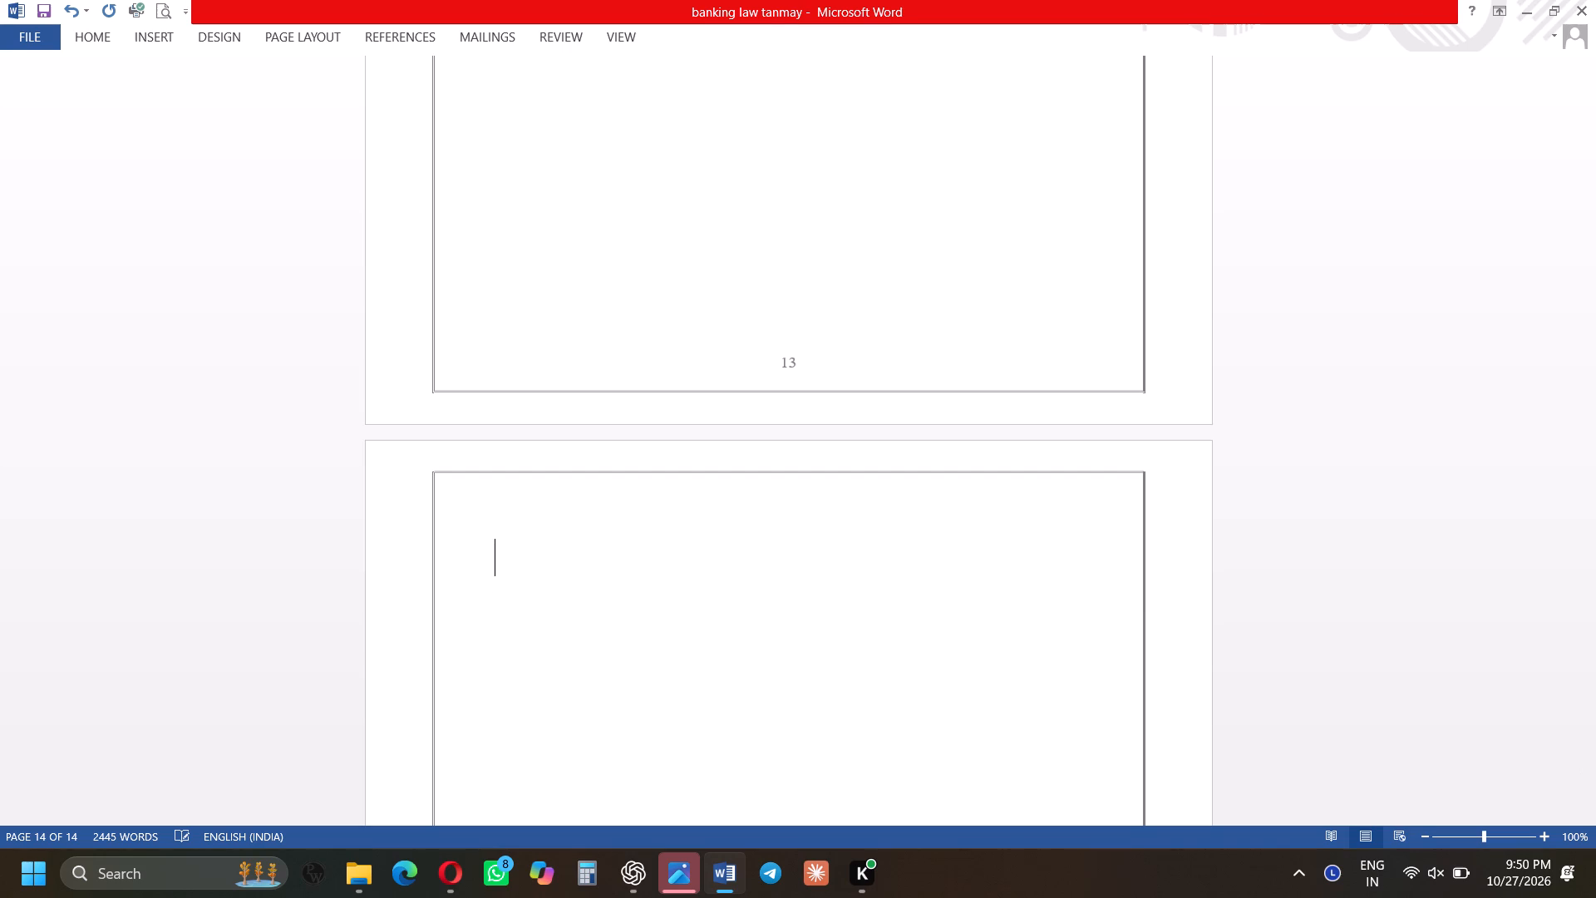
Enter the heading "CHAPTER 7" on the new page, with the title "CONCLUSION :" two lines below it.
text(CHAP)
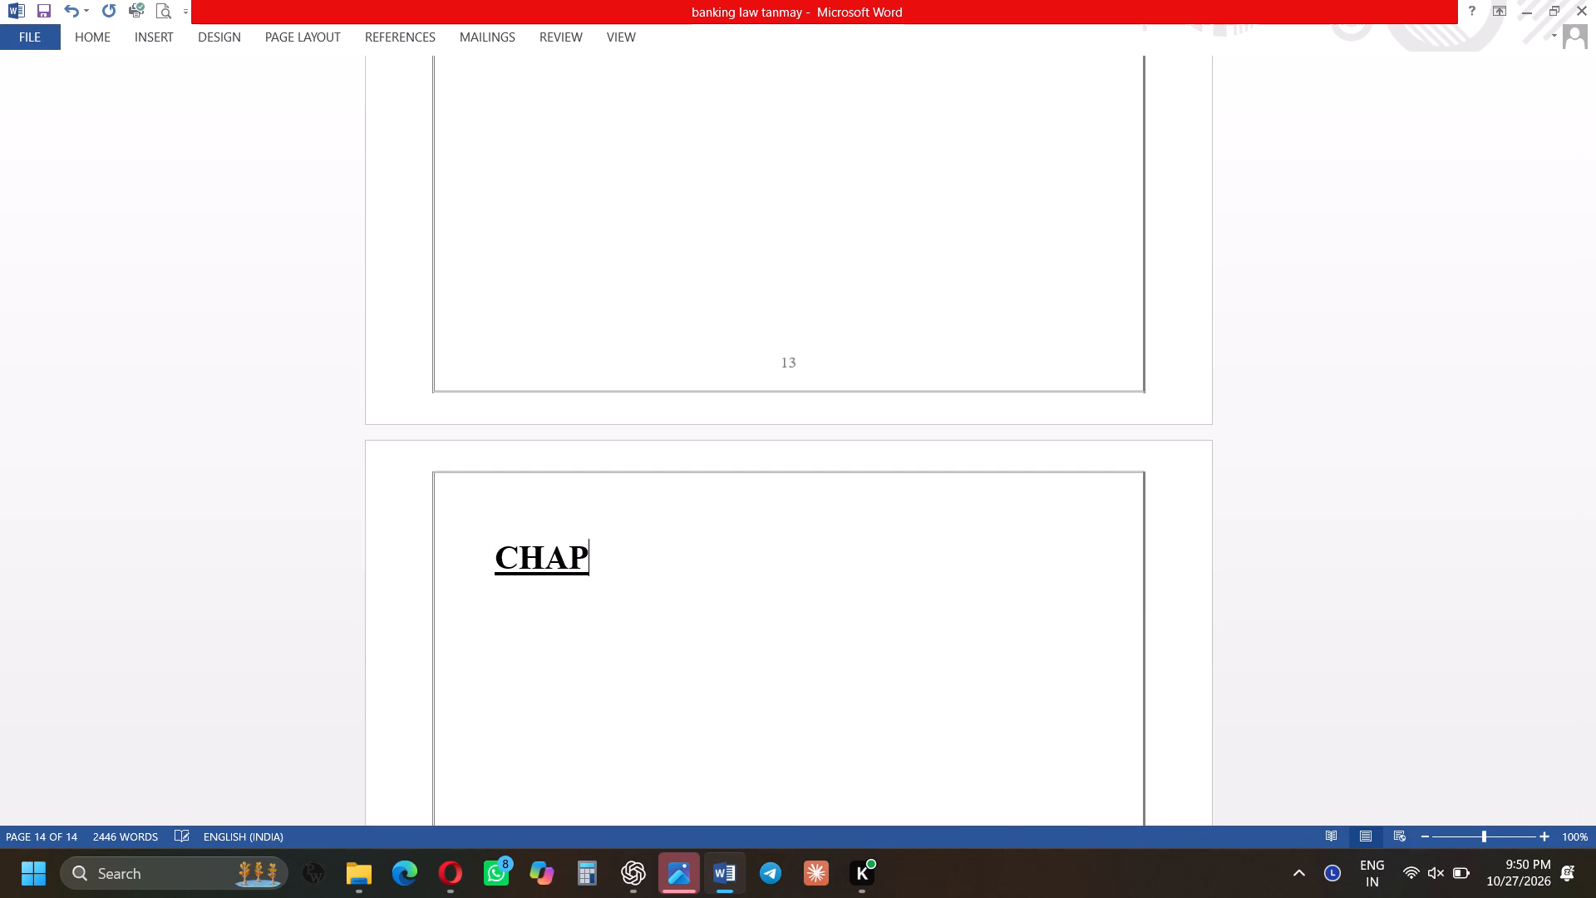
text(TER 7)
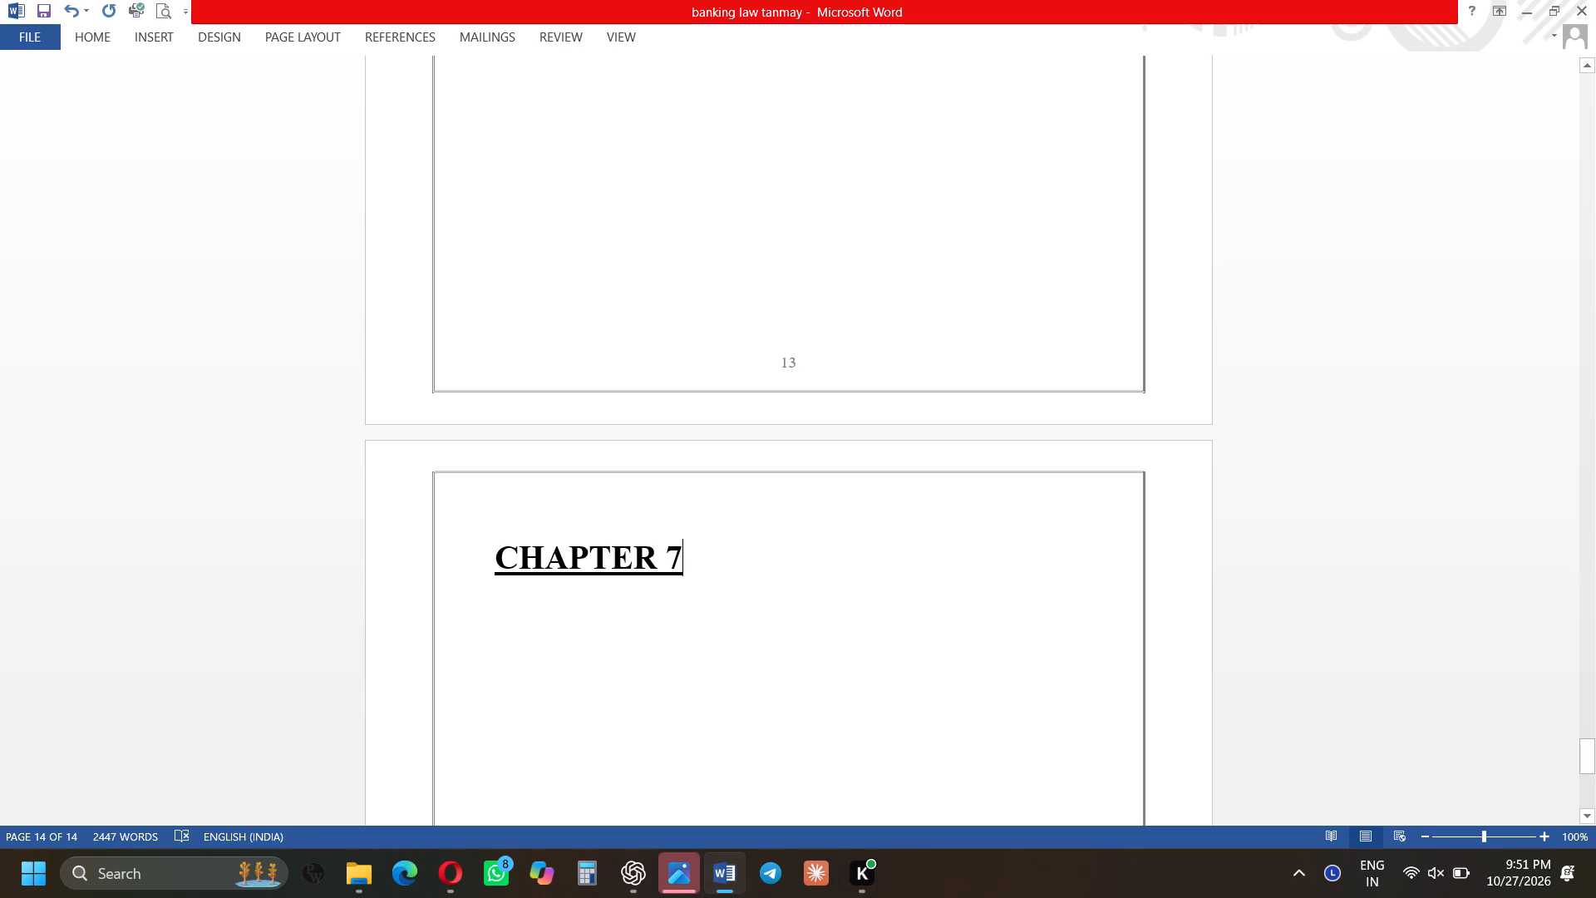
key(Return)
key(Return)
text(CONCLUSION)
key(space)
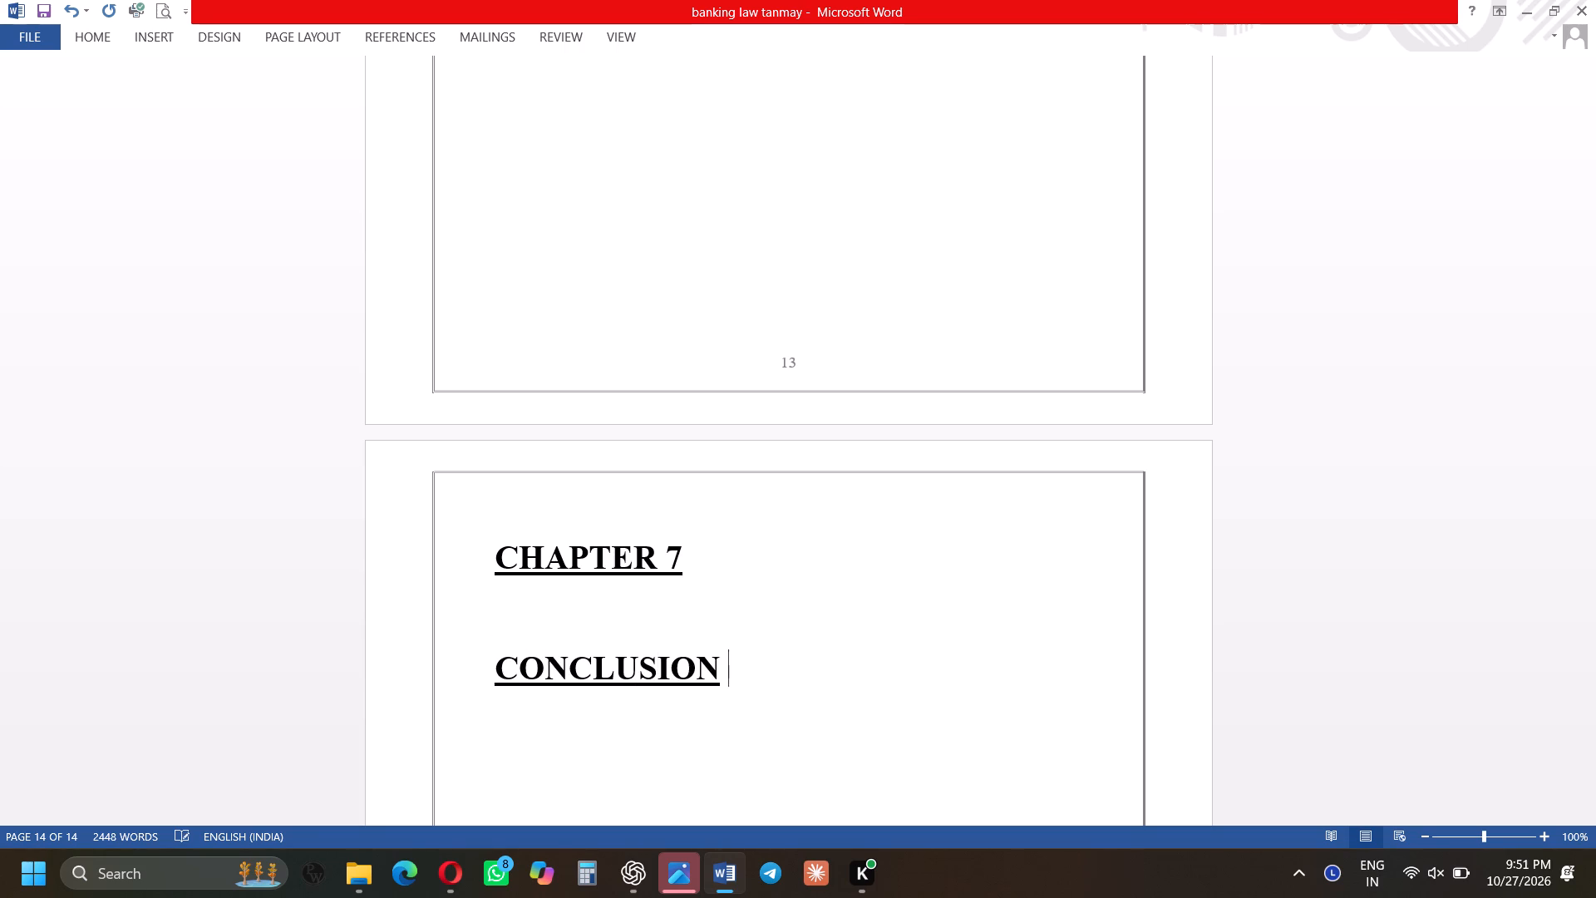
text(:)
Format the "CHAPTER 7" heading as double-underlined, 18 pt and centred.
drag(687, 565, 687, 565)
drag(687, 565, 546, 565)
click(81, 37)
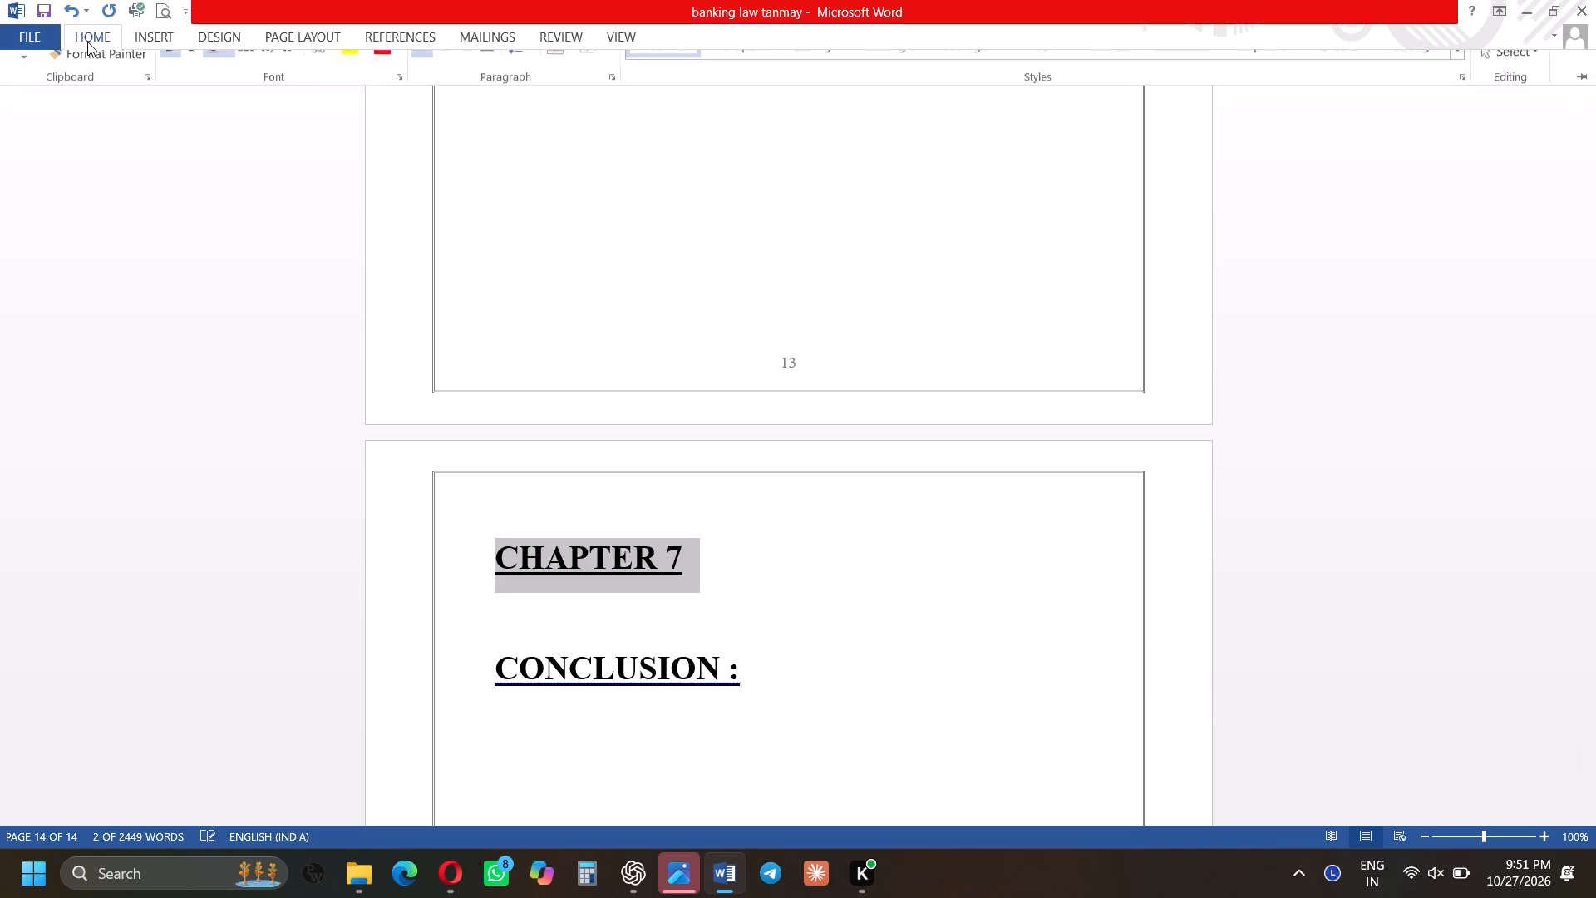
click(230, 94)
click(239, 146)
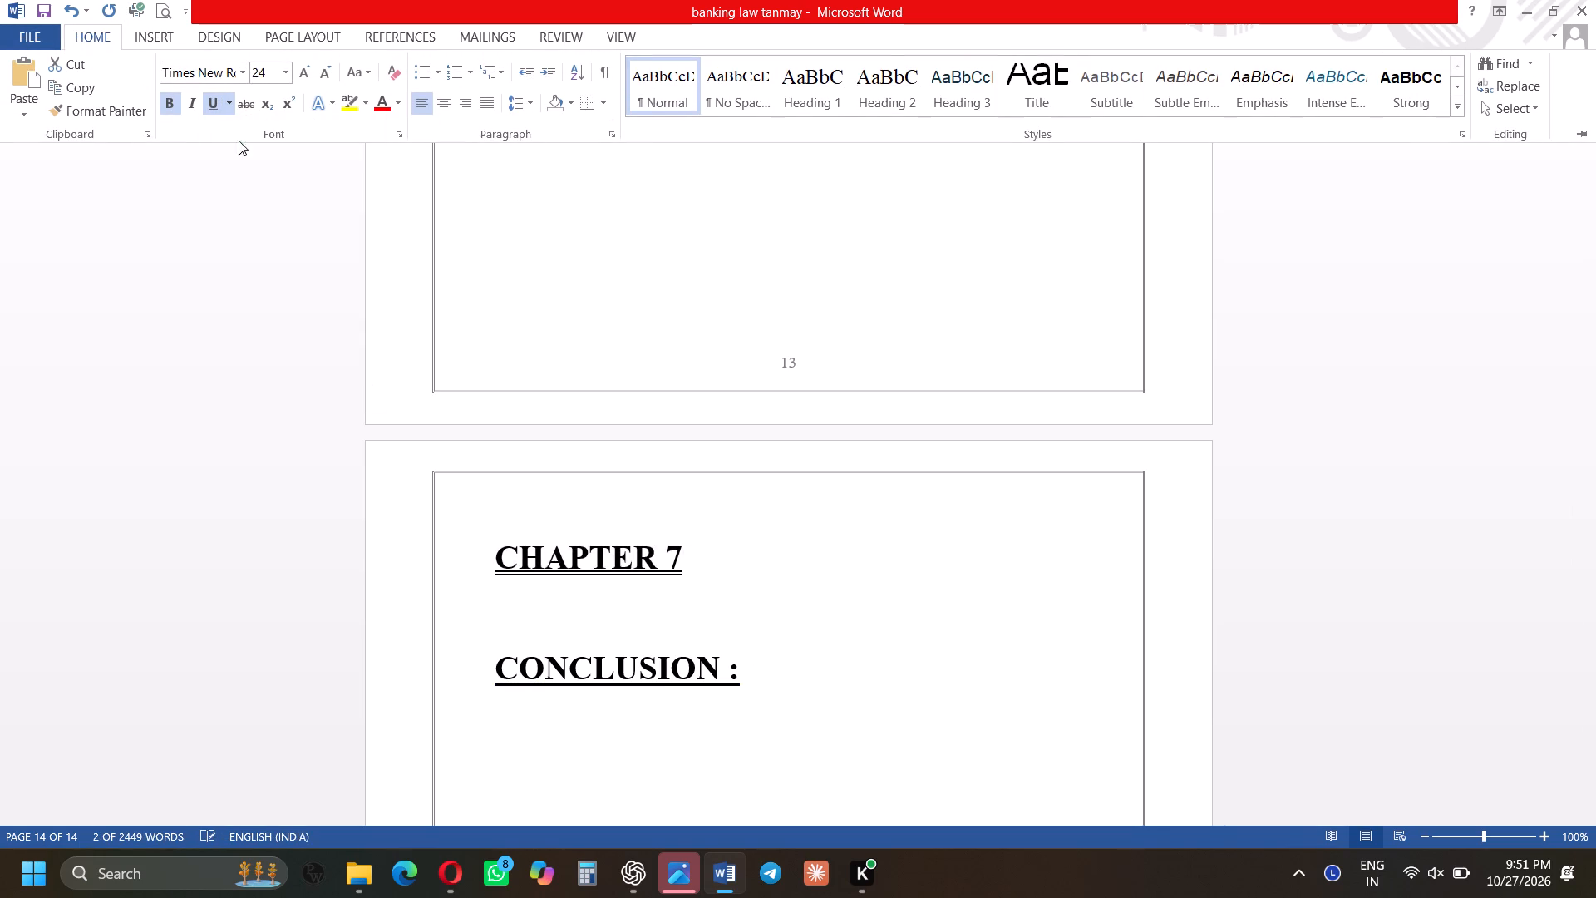
click(305, 71)
triple_click(316, 73)
click(315, 75)
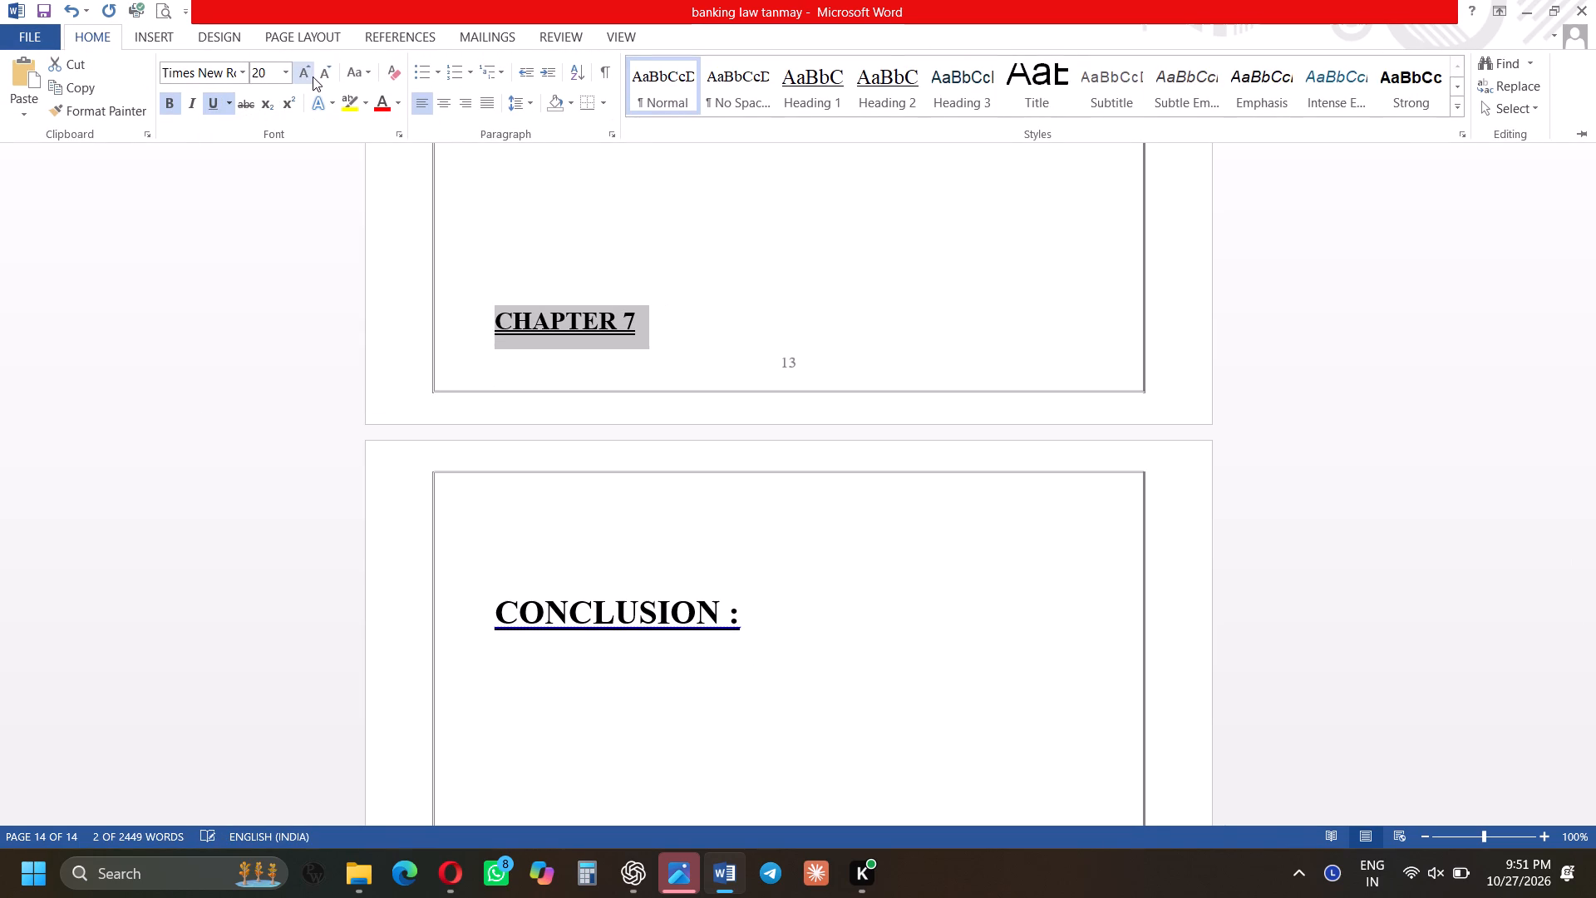
click(444, 110)
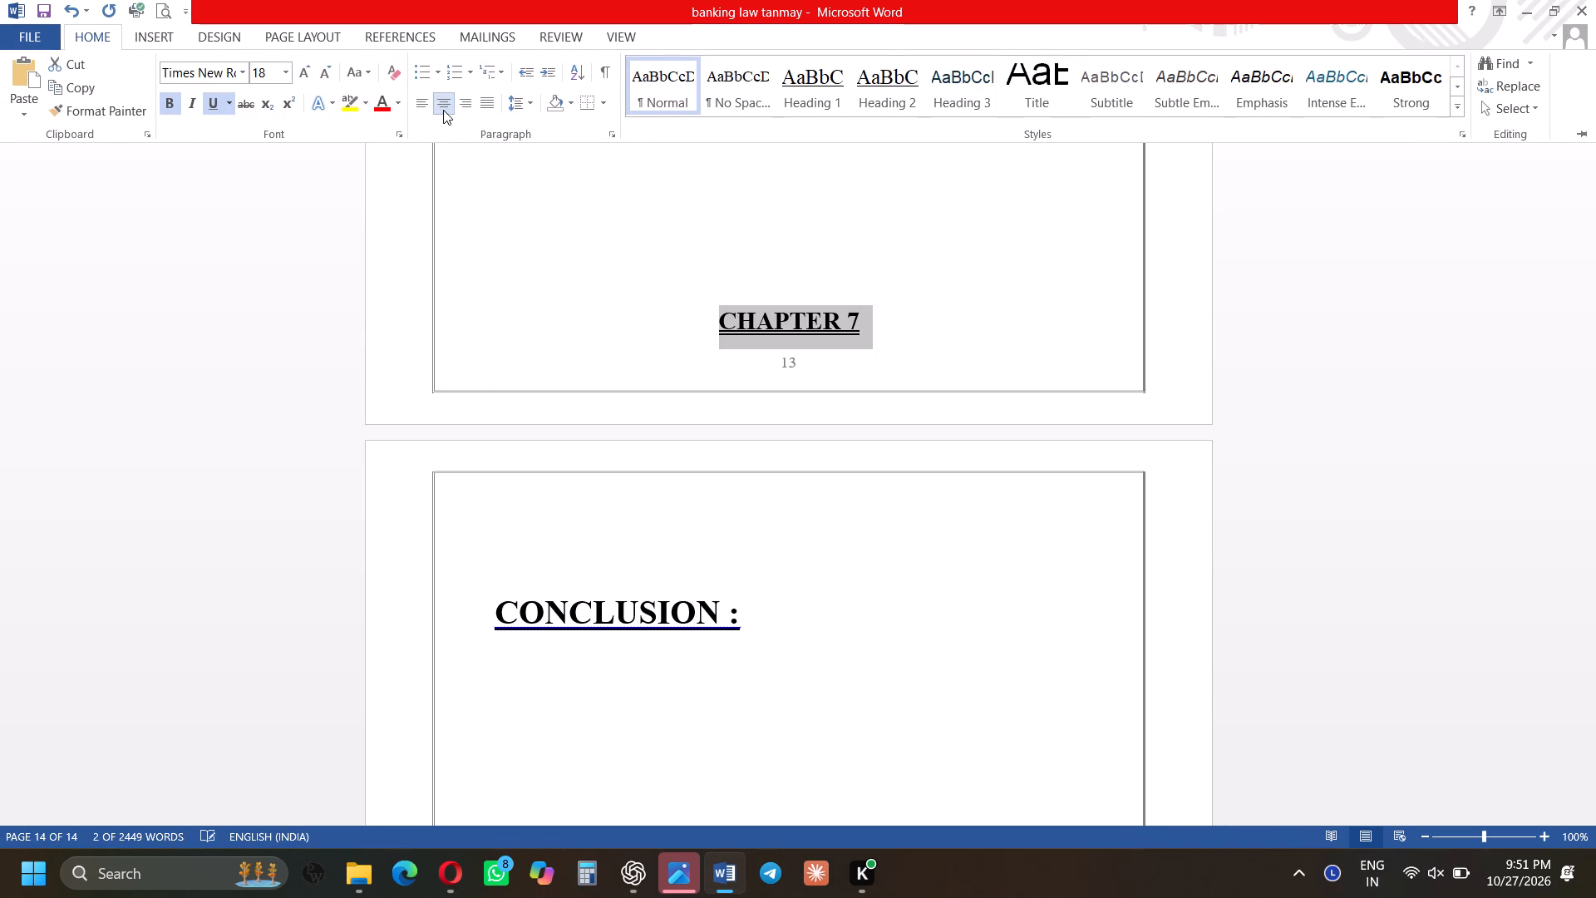
click(545, 190)
Adjust the blank lines above "CHAPTER 7" to move the heading from the bottom of page 13 onto the next page.
click(619, 269)
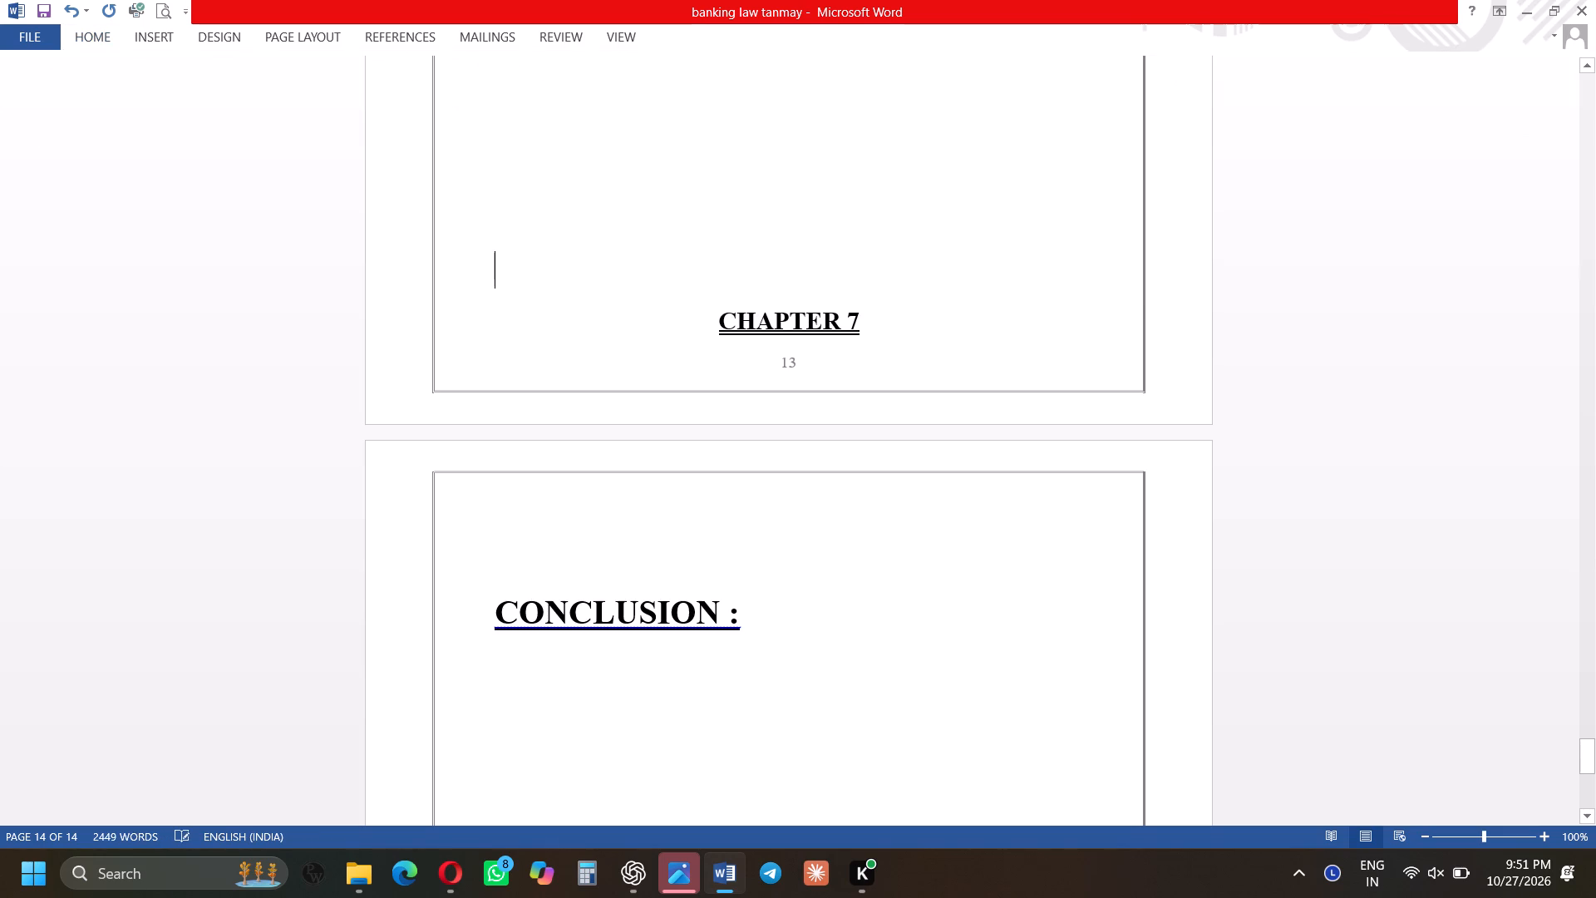
key(Return)
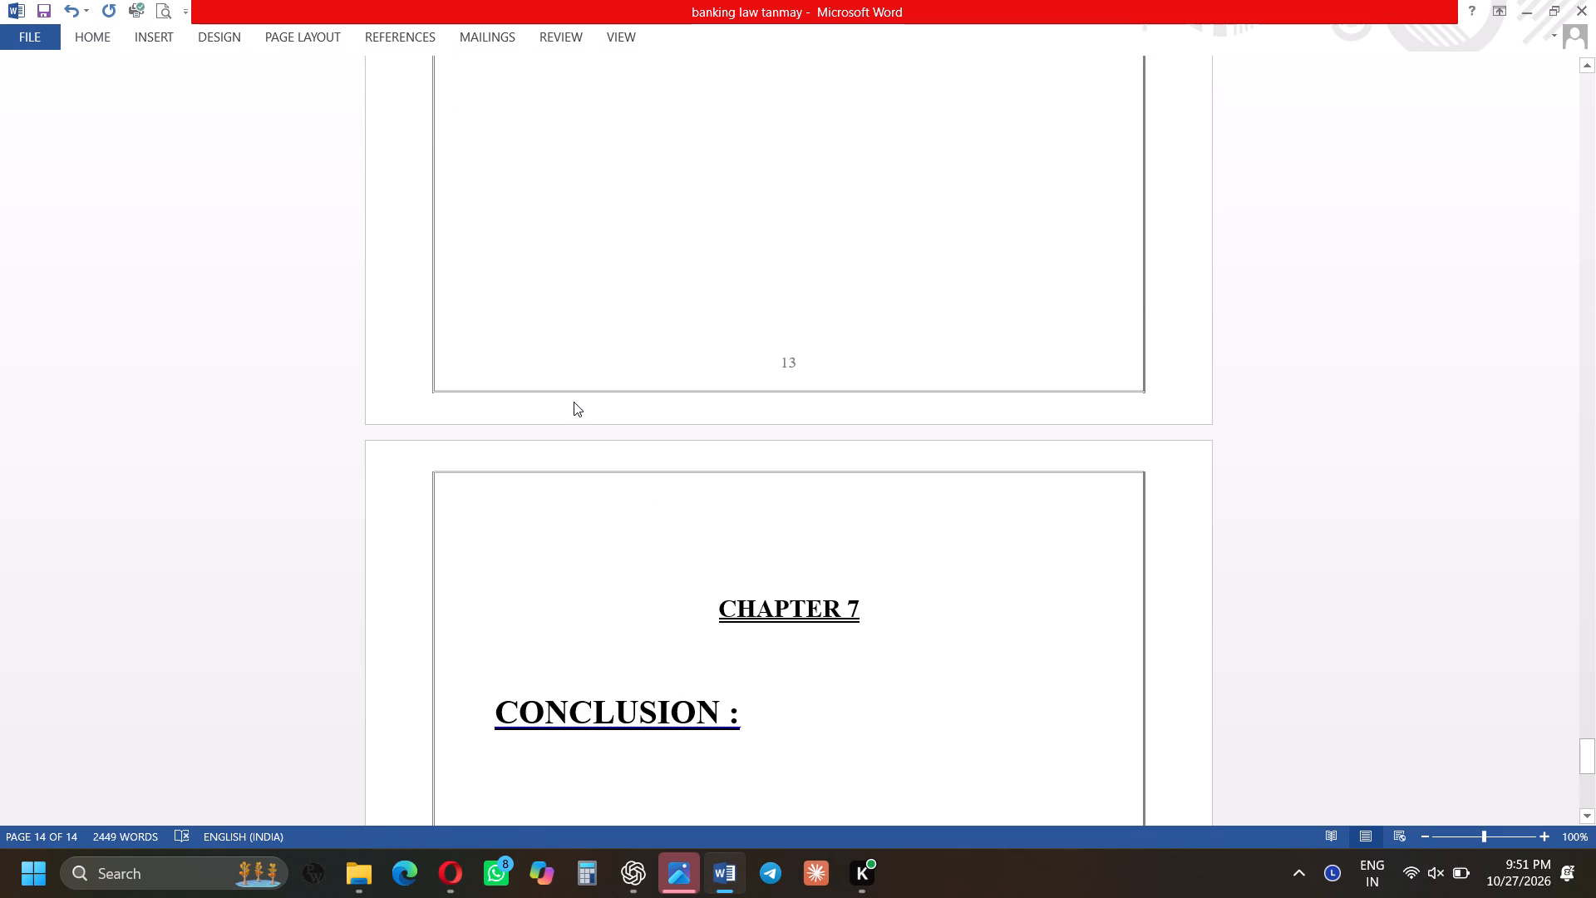
key(BackSpace)
click(648, 165)
key(BackSpace)
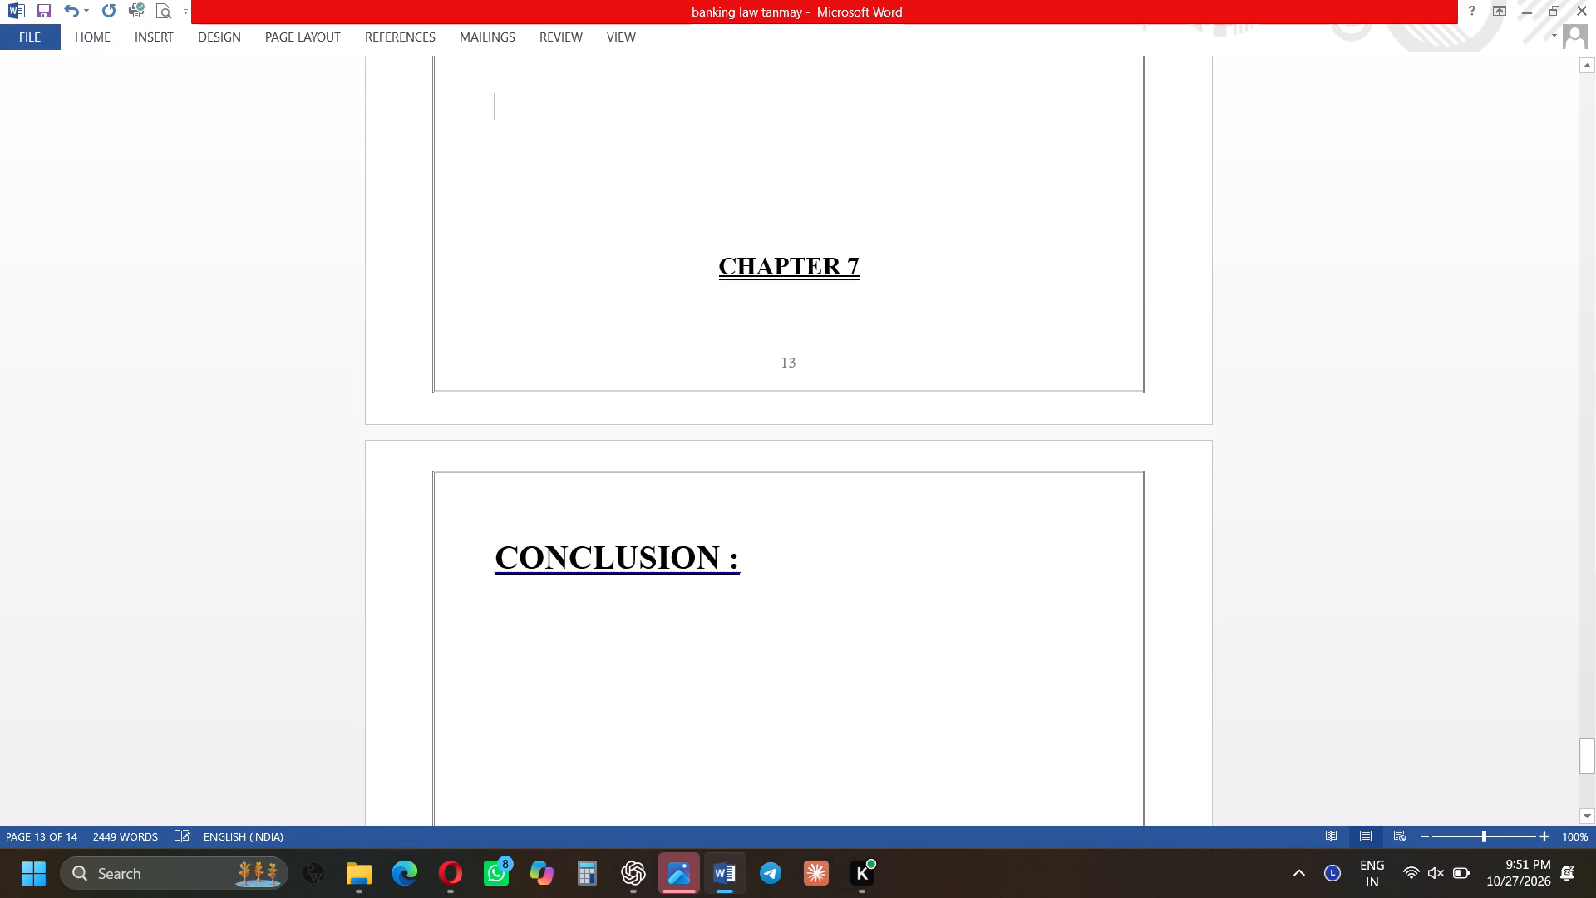
key(Return)
key(Return)
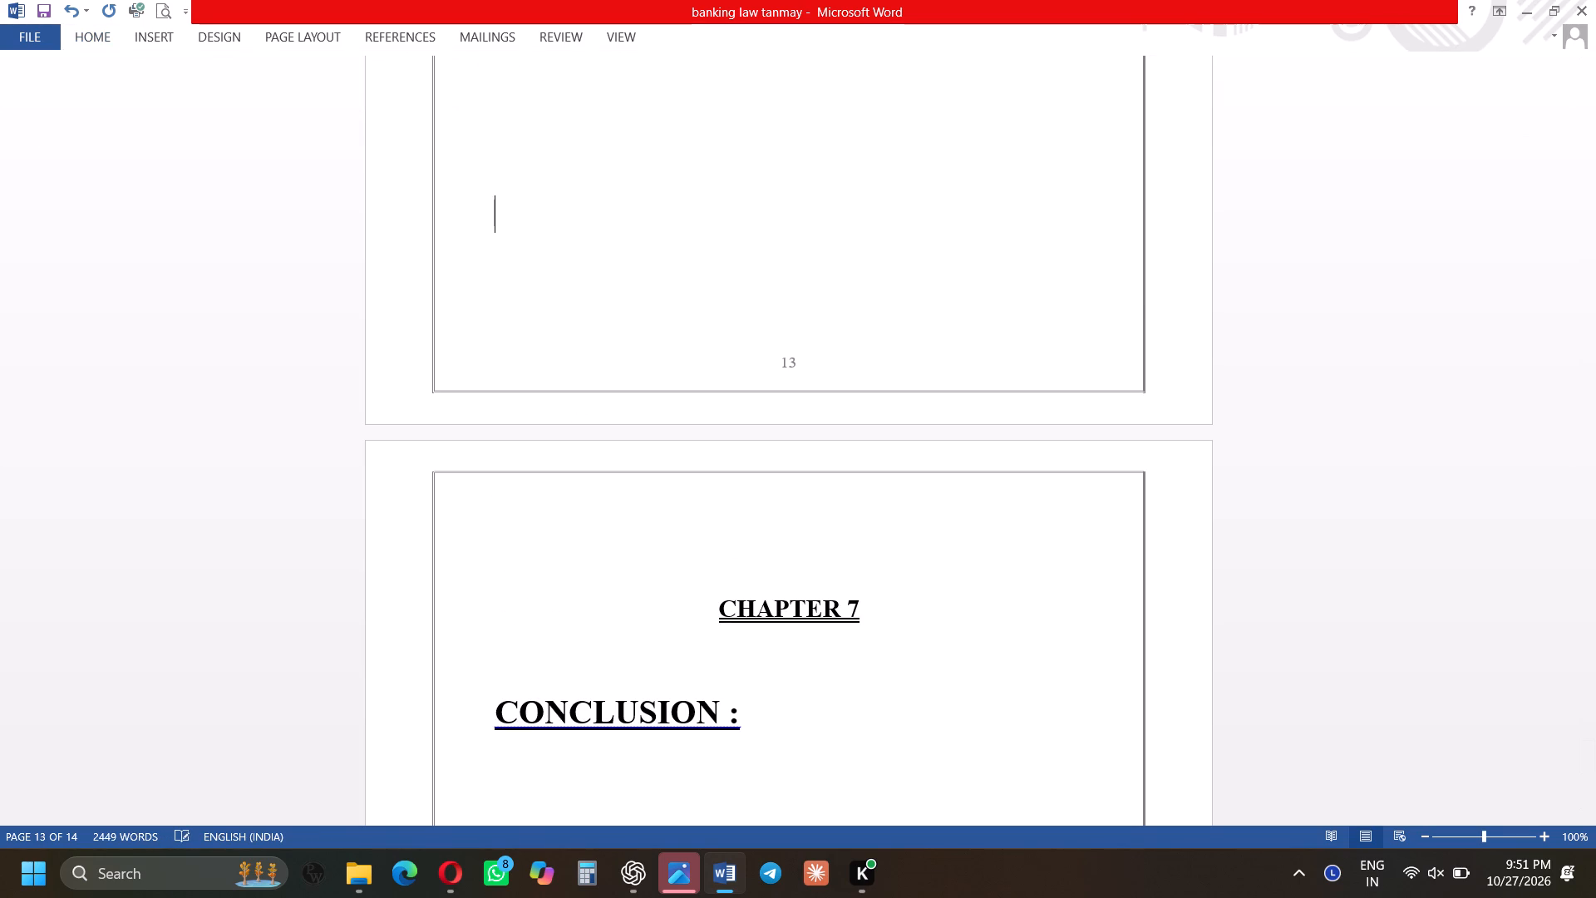
Set the blank lines between the Chapter 6 text and the "CHAPTER 7" heading to 18 pt.
drag(717, 552, 711, 412)
drag(711, 412, 659, 487)
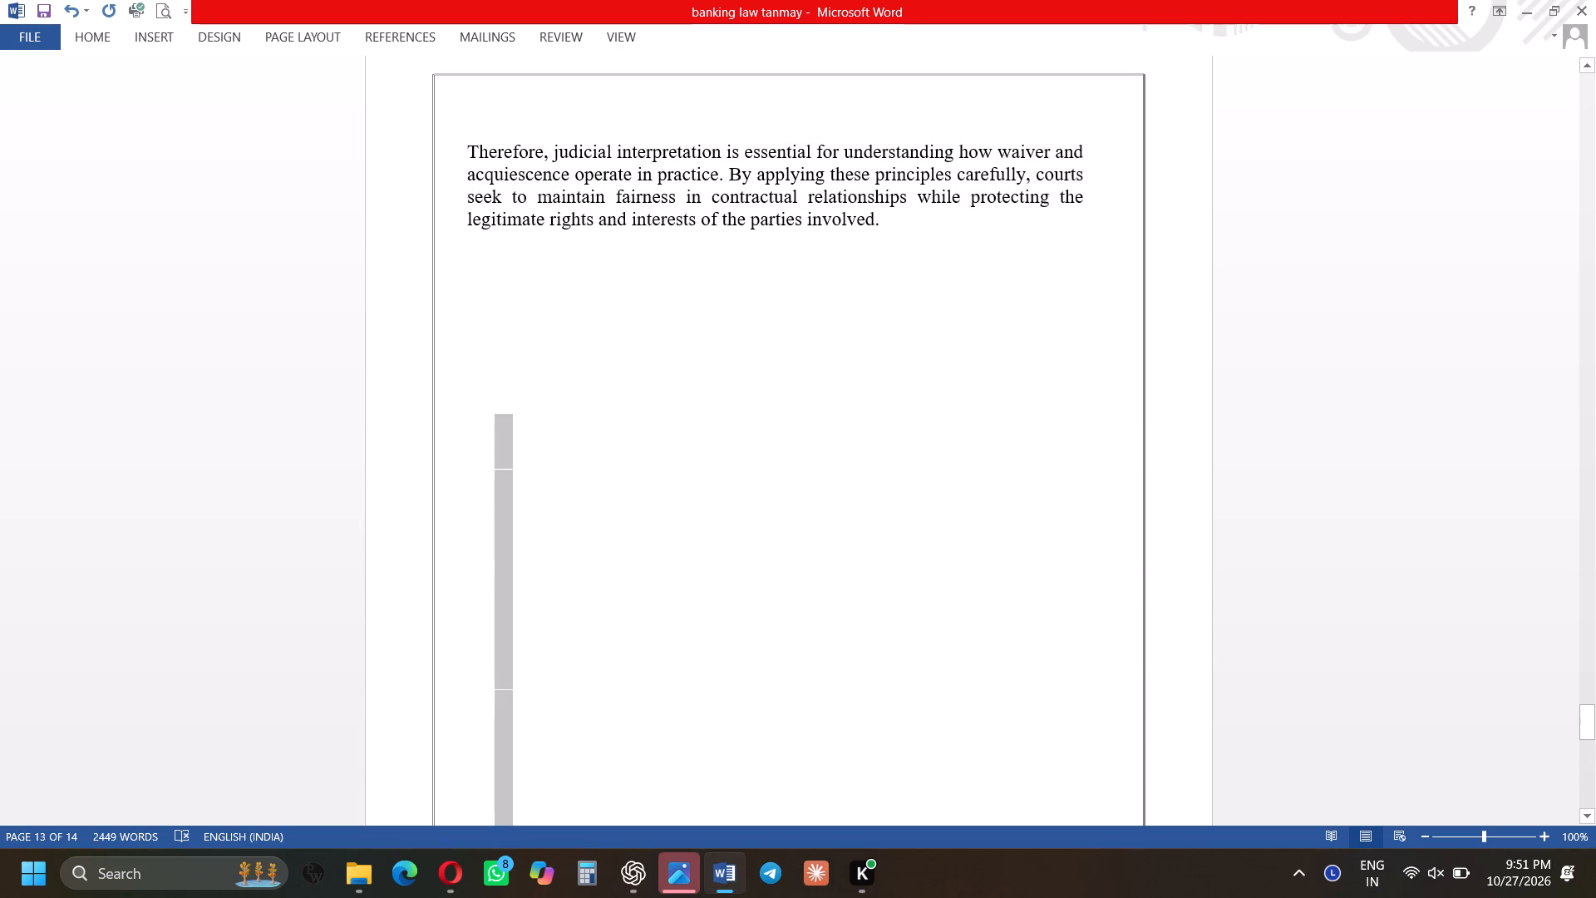
drag(659, 487, 603, 287)
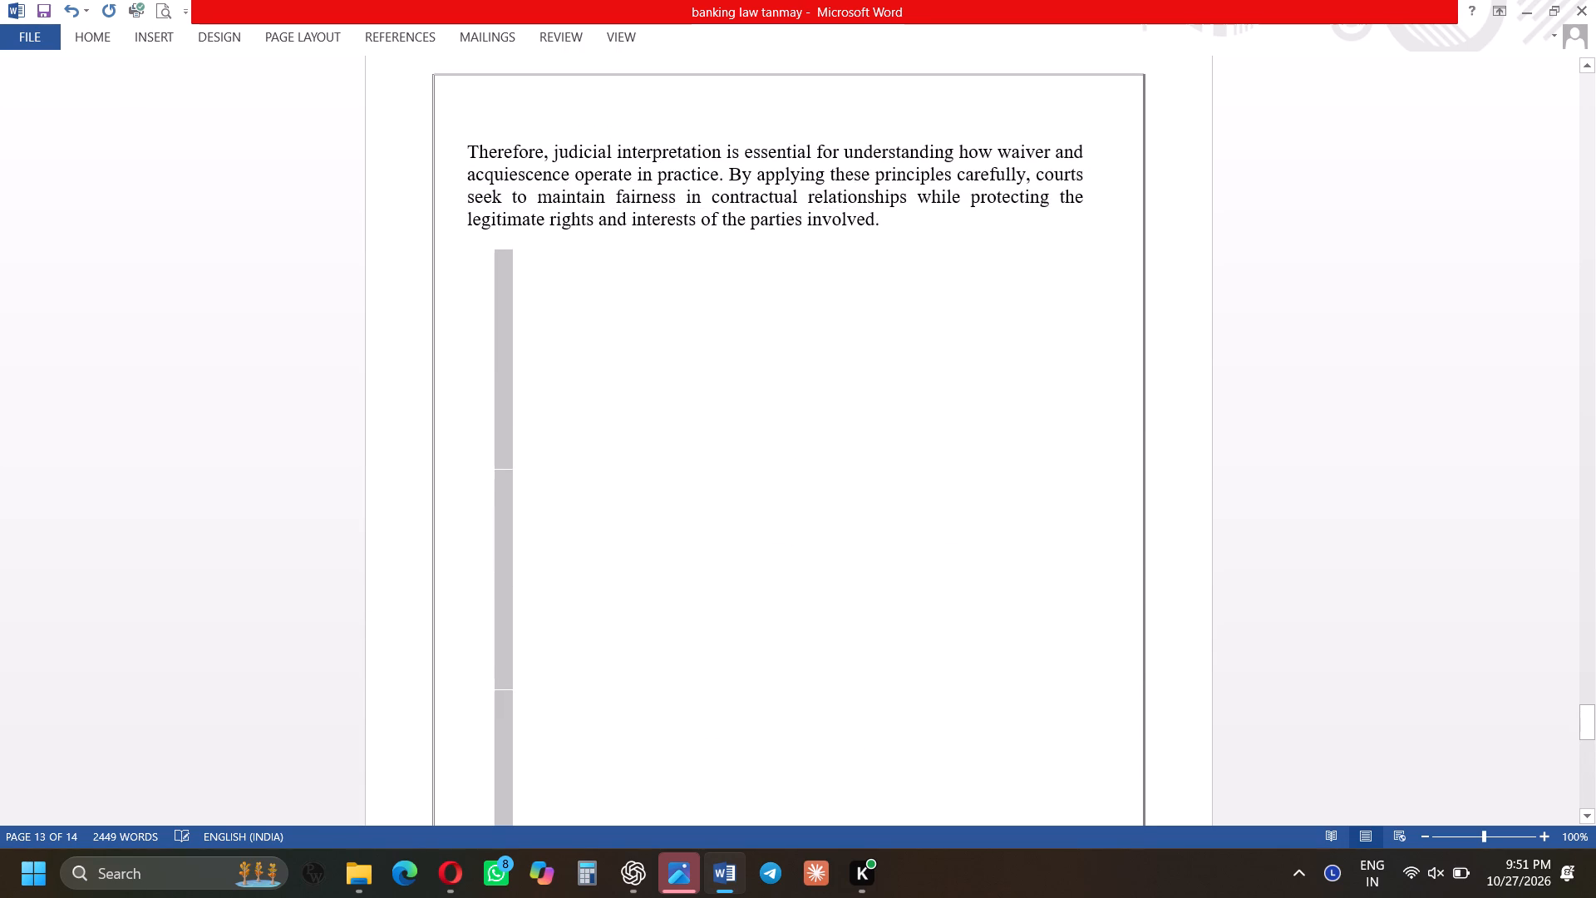
click(98, 38)
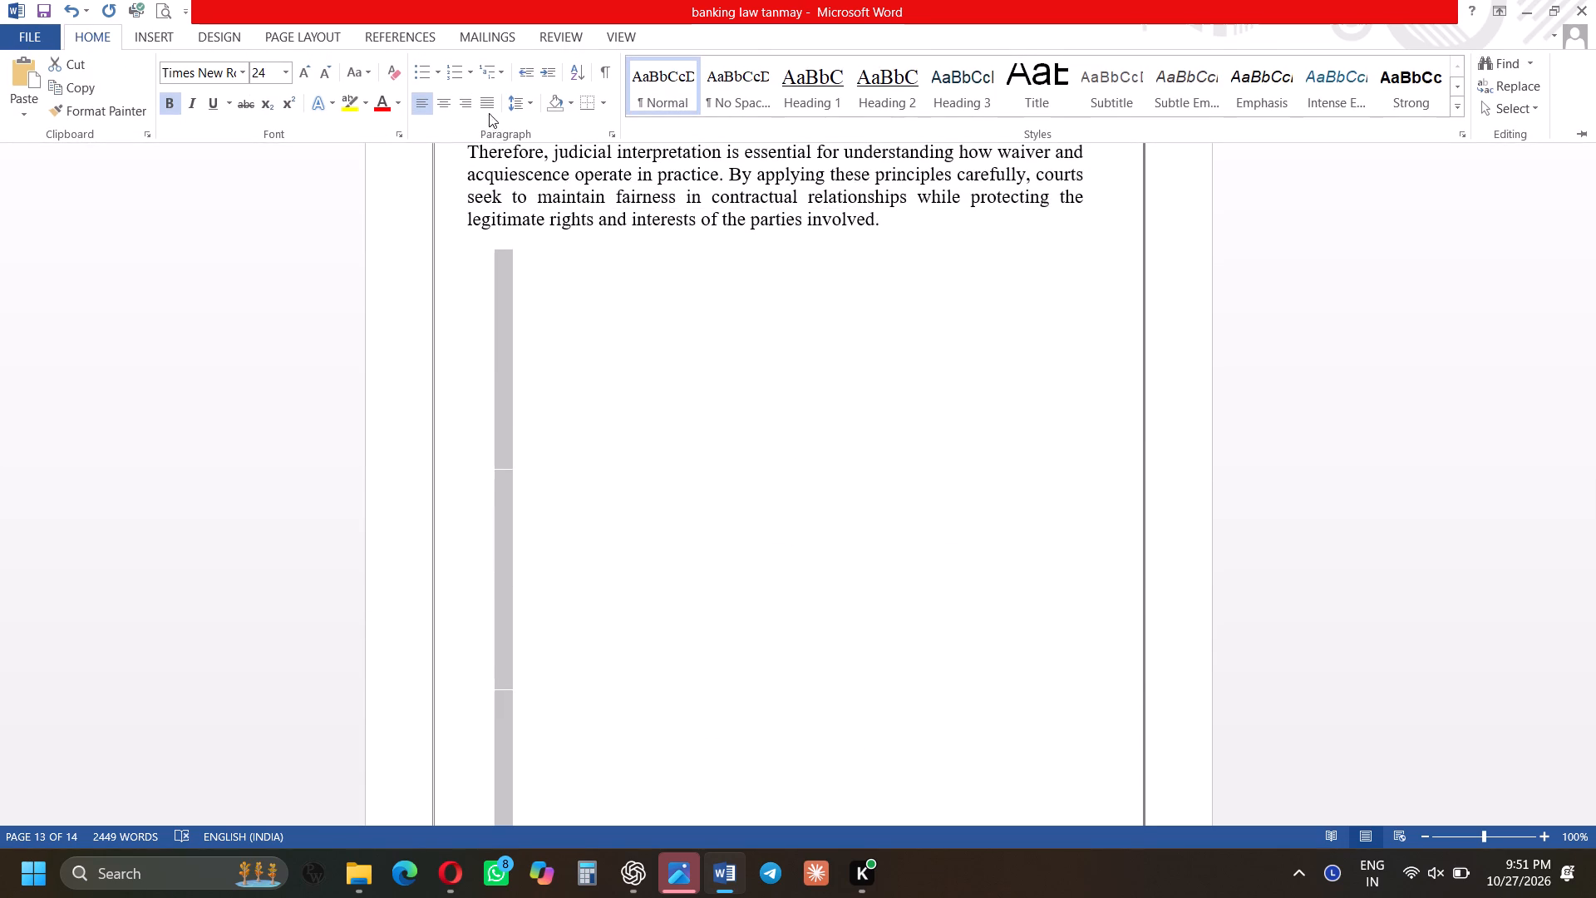
double_click(328, 67)
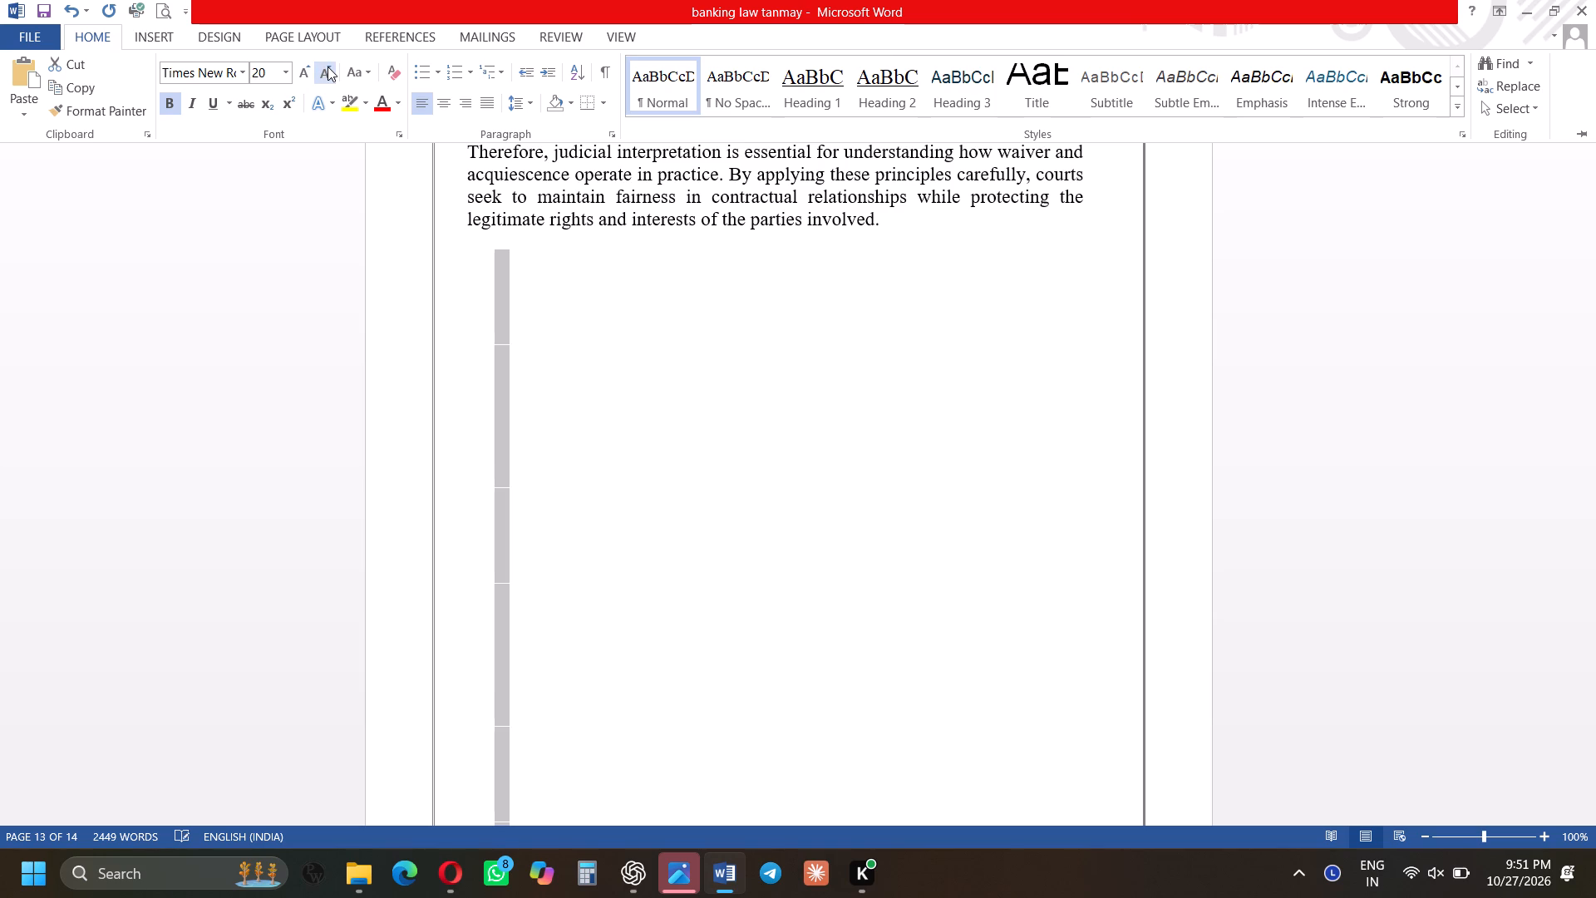
click(328, 67)
scroll(590, 373, down, 6)
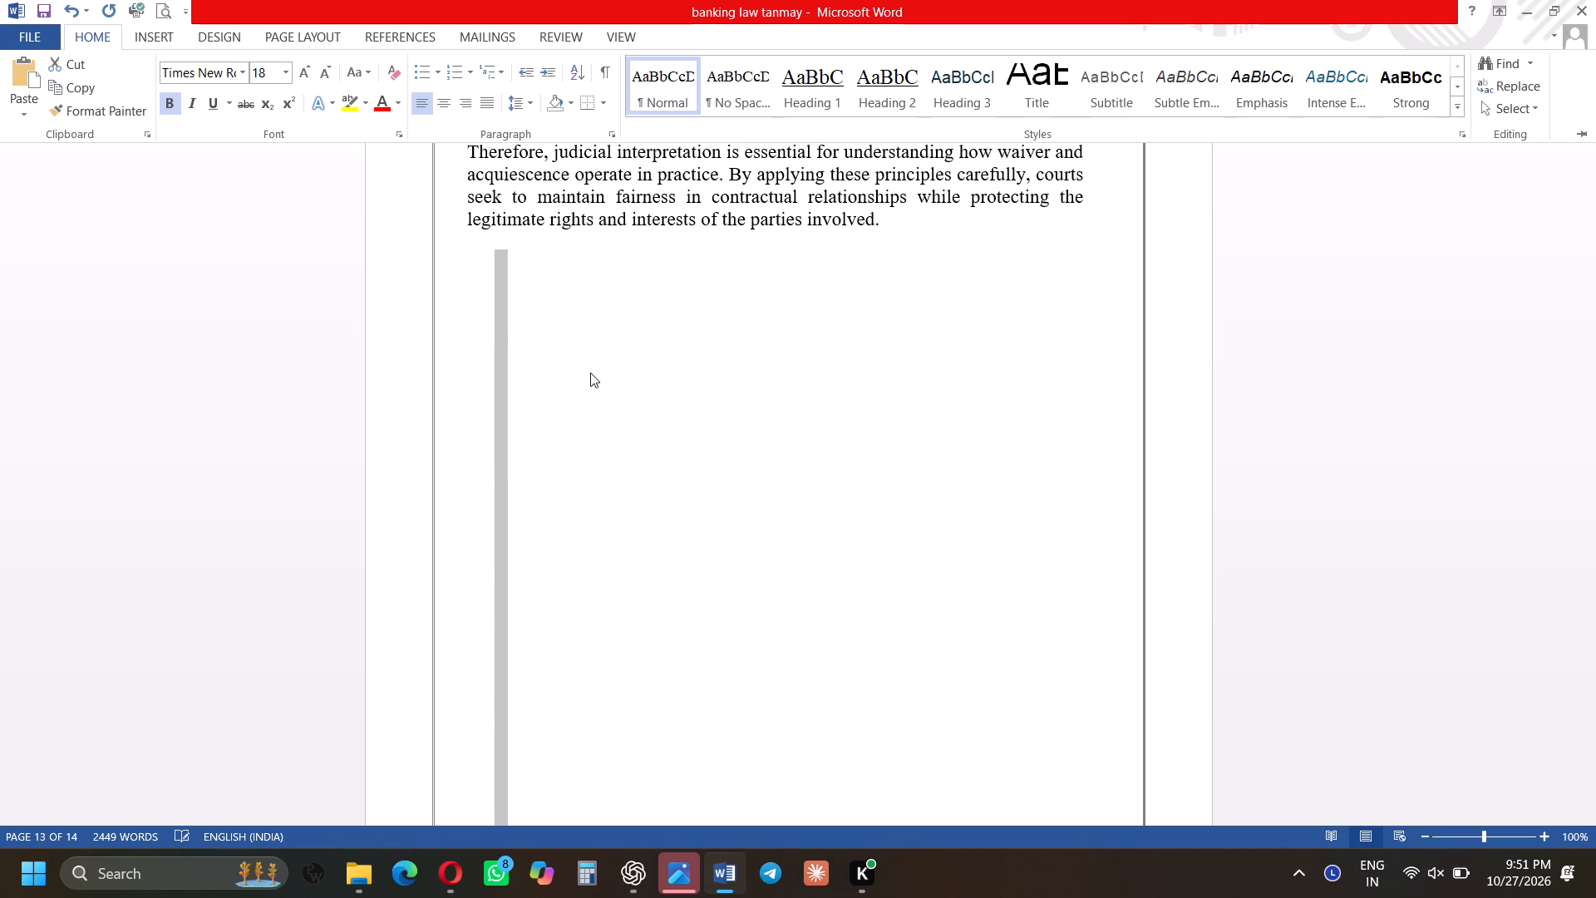
click(590, 373)
Reduce the font size of the remaining empty line directly above the "CHAPTER 7" heading.
scroll(590, 372, down, 6)
click(565, 175)
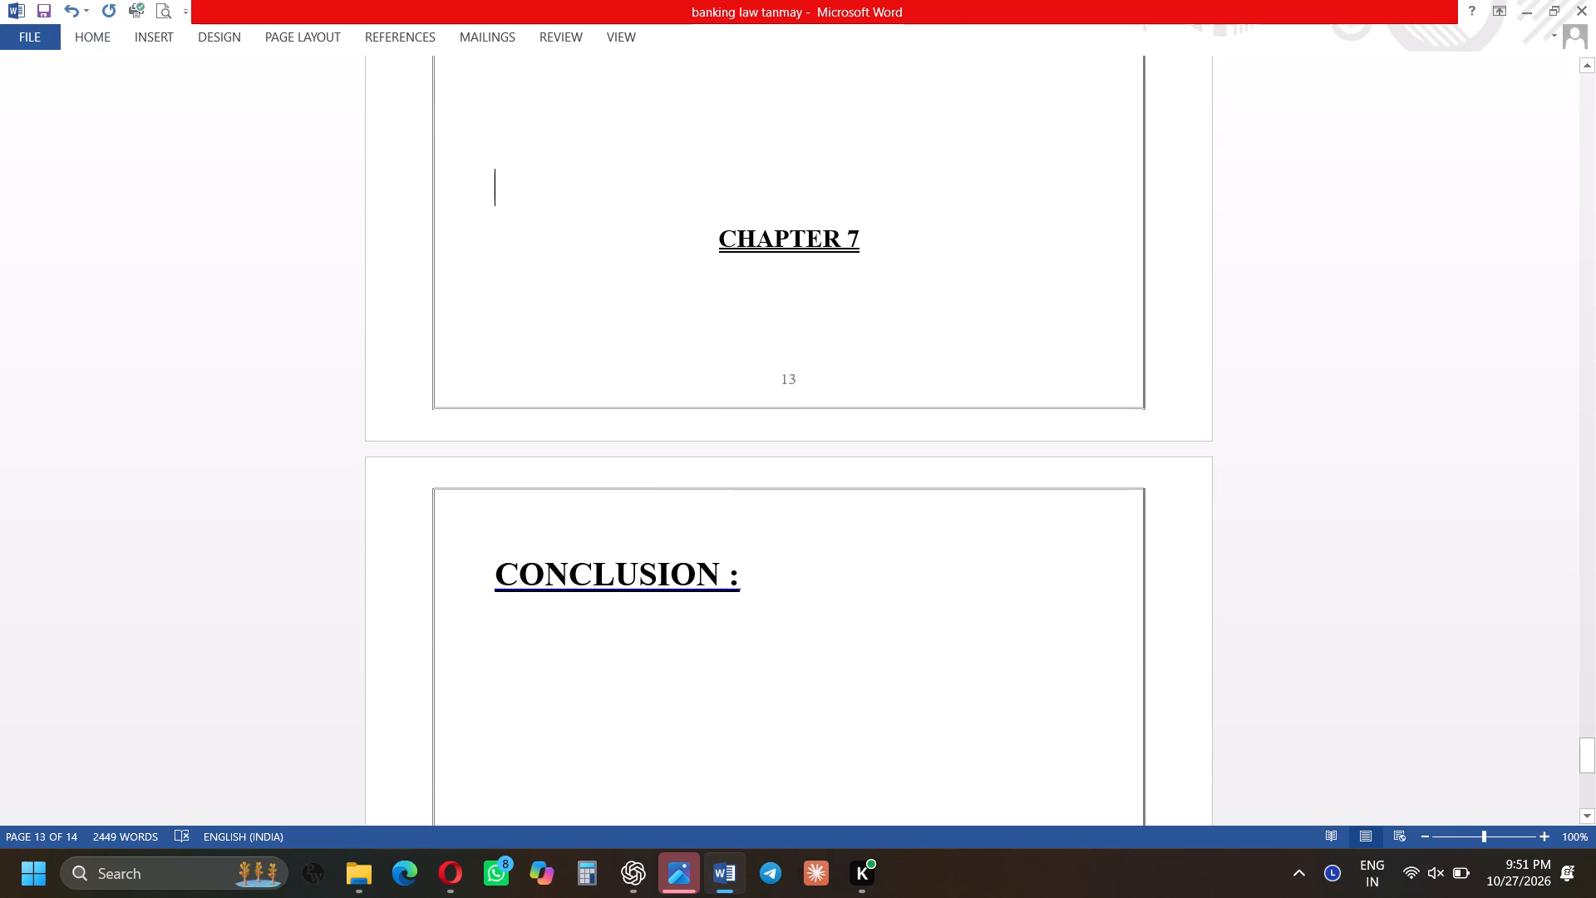
click(581, 196)
click(103, 32)
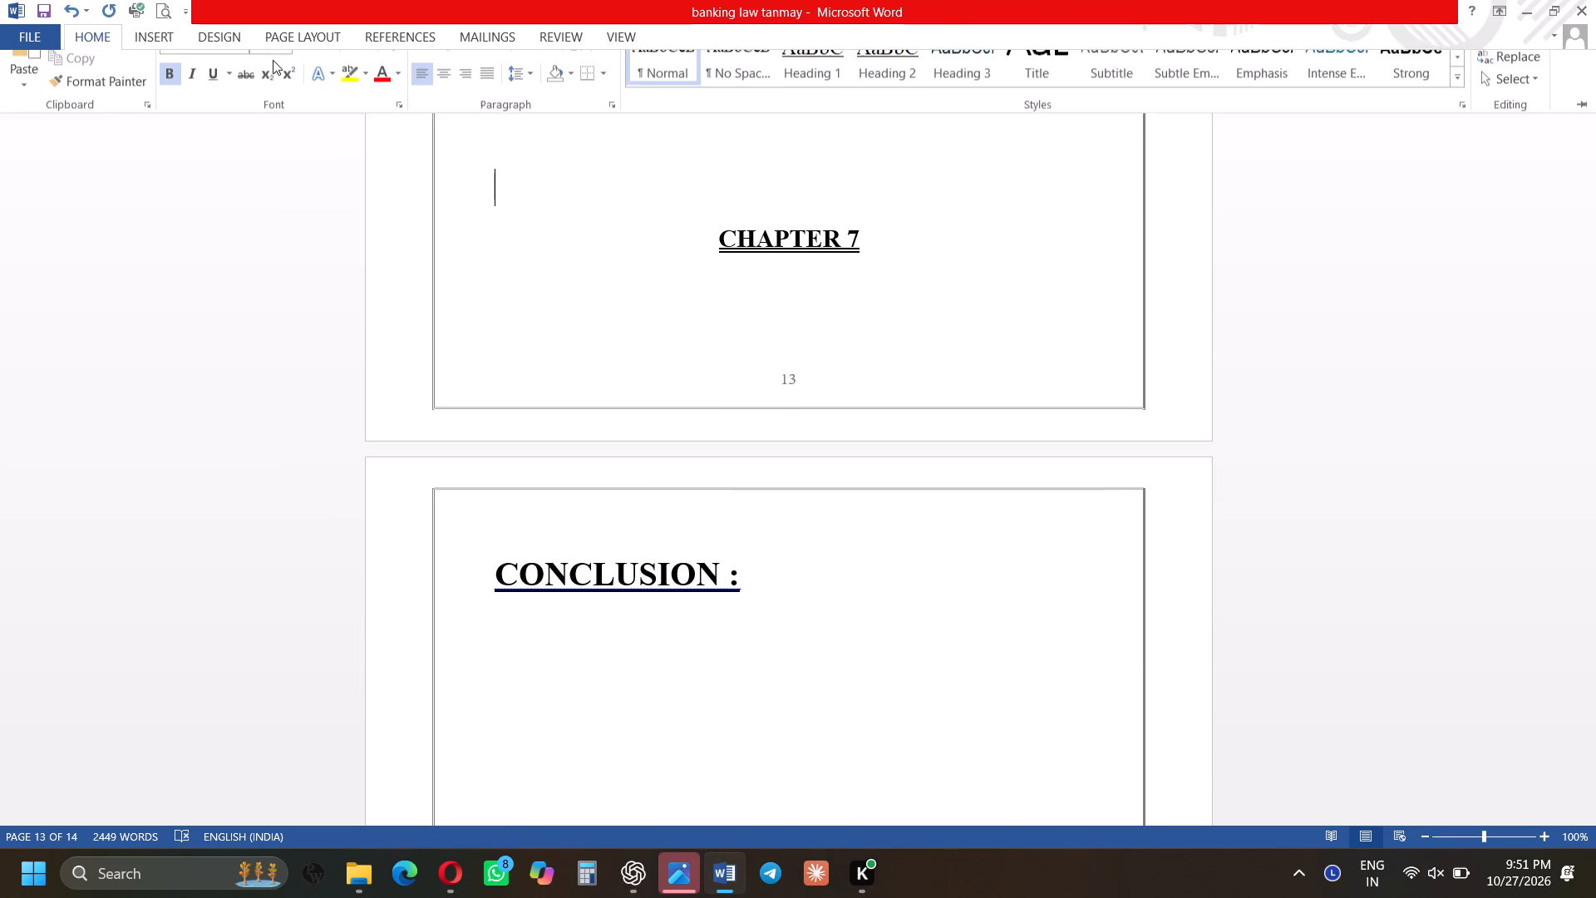
click(313, 67)
triple_click(320, 70)
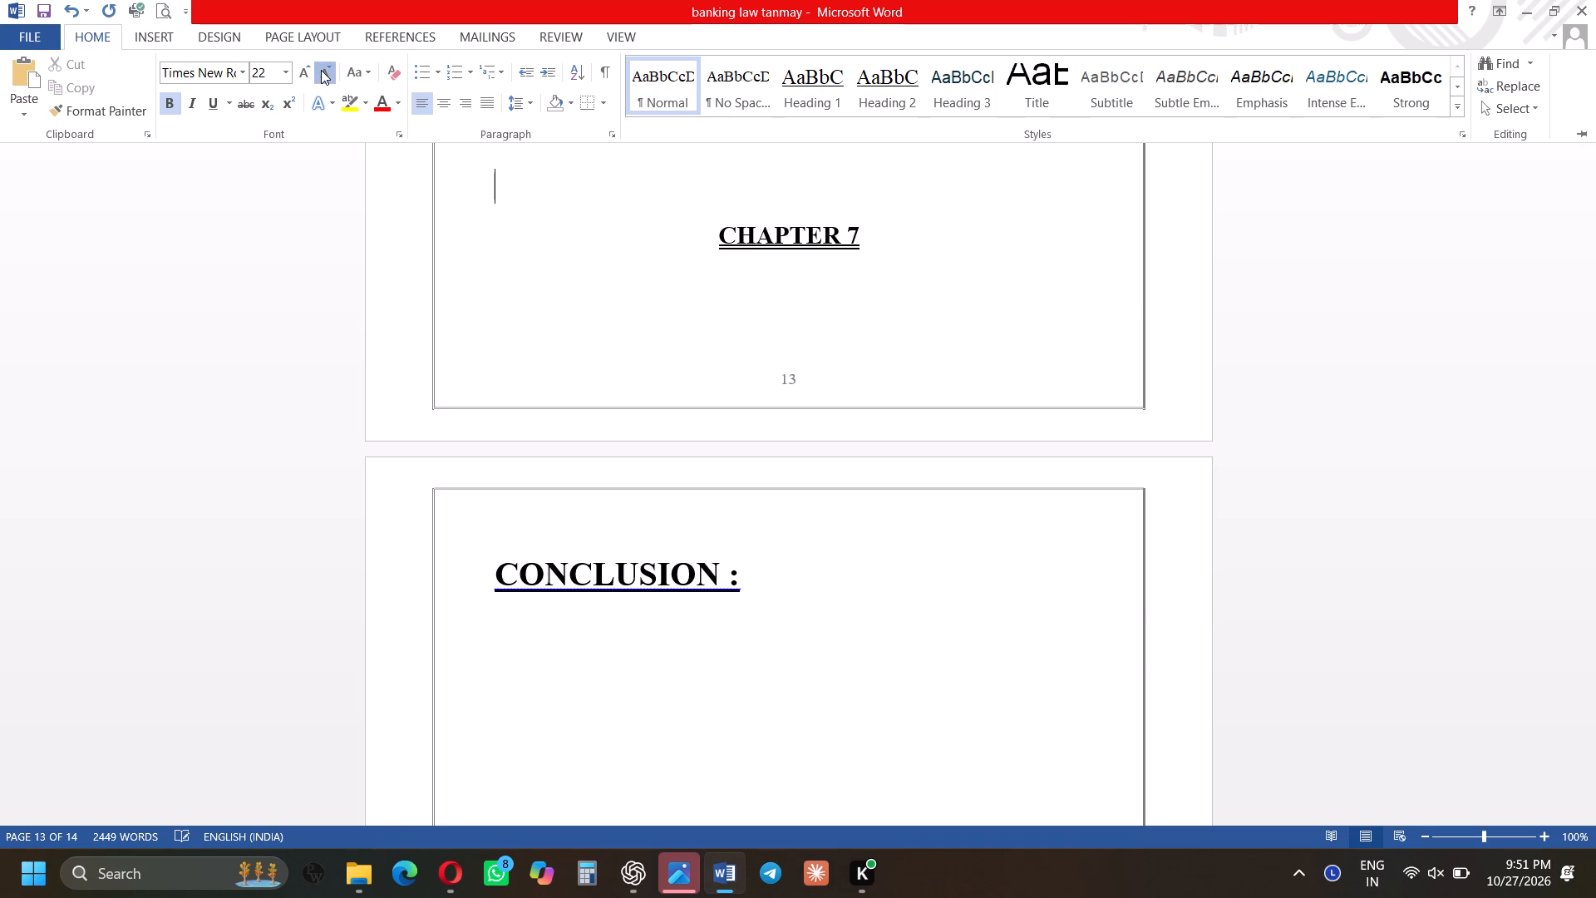
click(321, 70)
Add three blank lines above "CHAPTER 7" so that the heading starts at the top of page 14.
scroll(627, 639, down, 1)
click(654, 615)
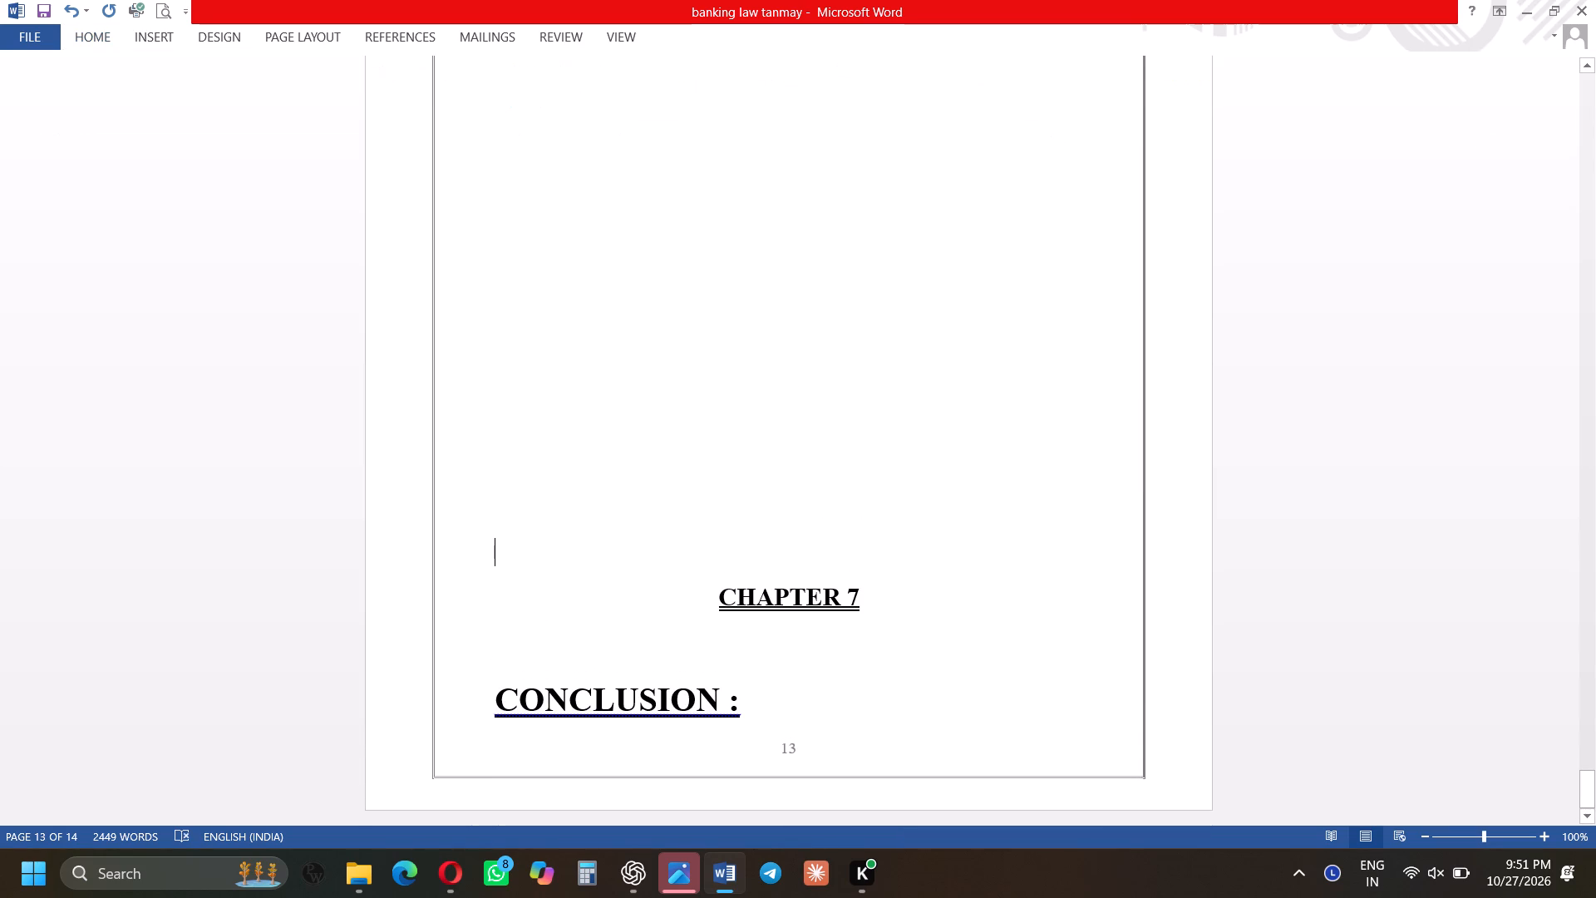
key(Return)
key(Return)
key(Return)
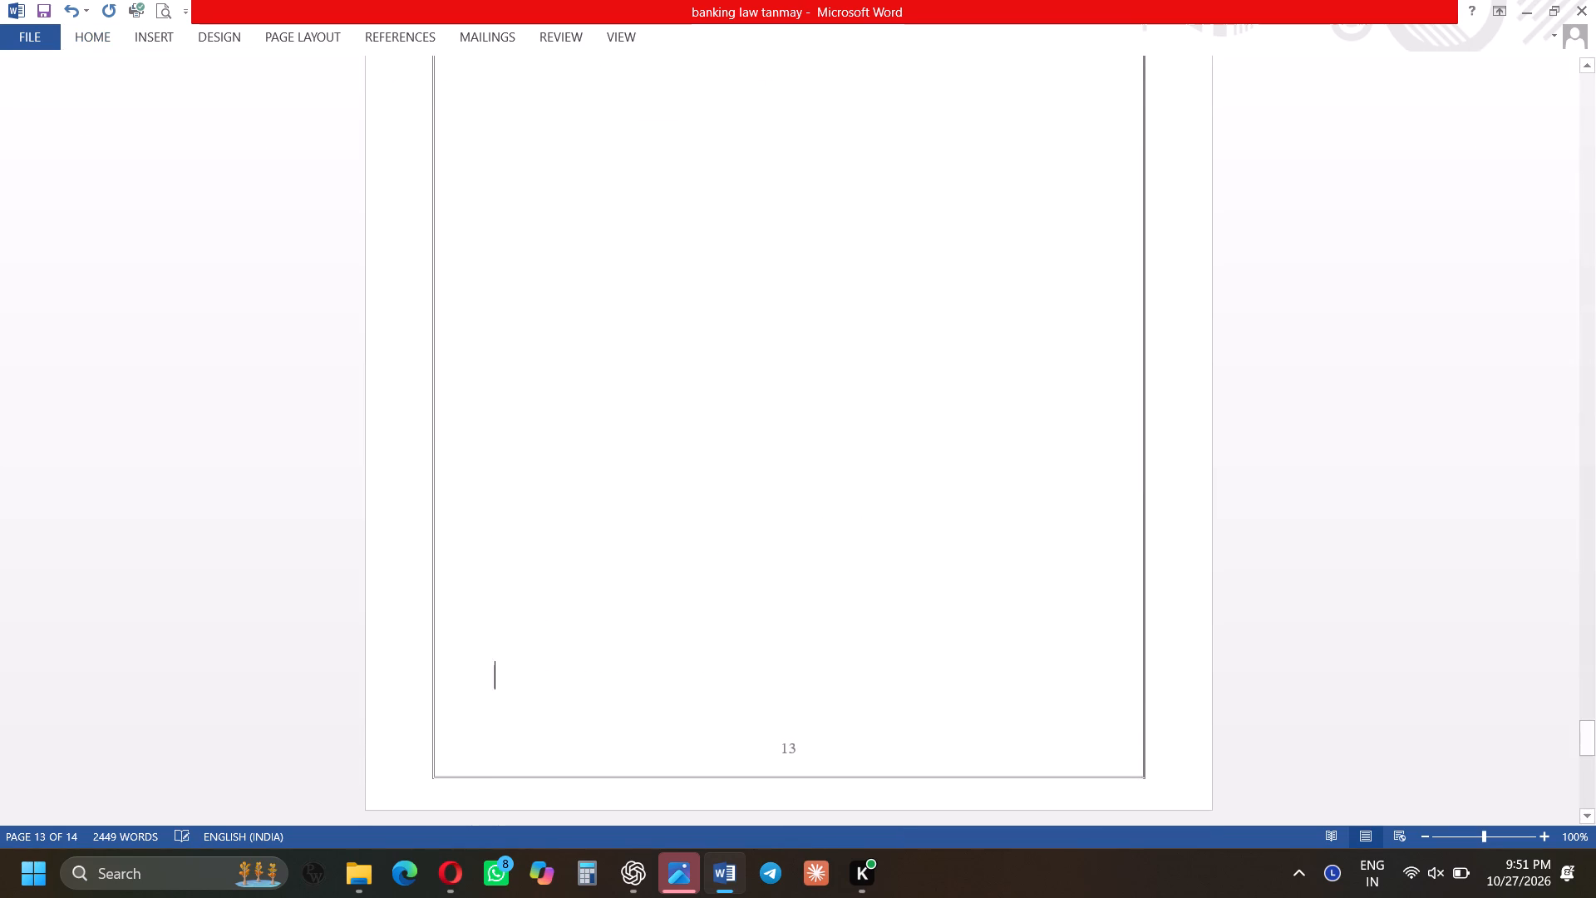
scroll(585, 554, down, 5)
scroll(735, 418, down, 1)
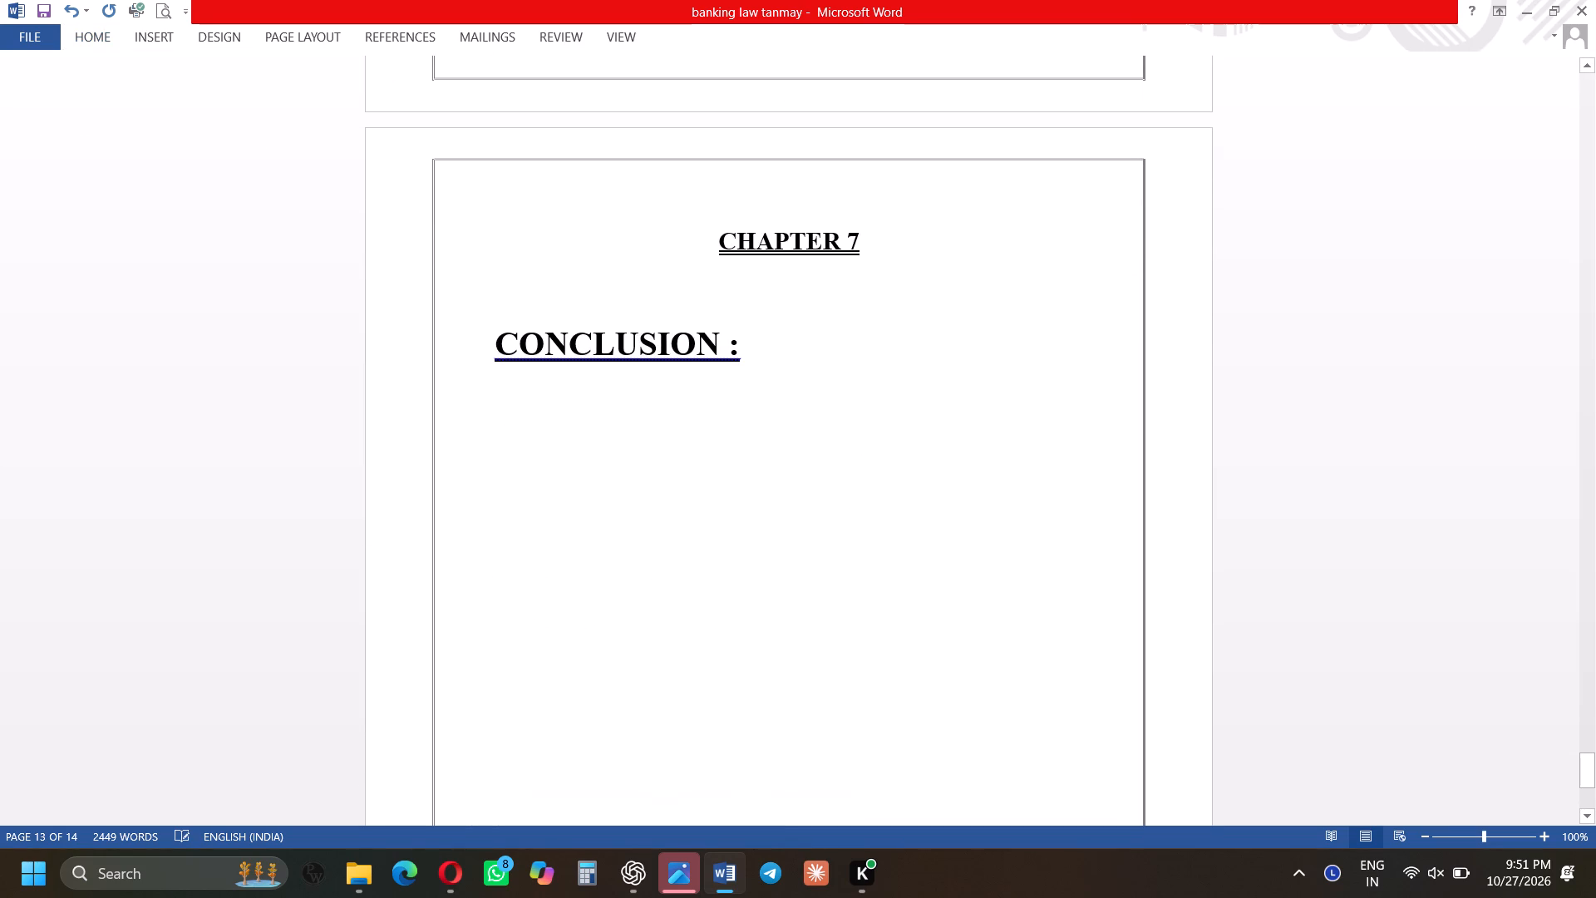
Reduce the font size of the "CONCLUSION :" heading under Chapter 7 to 16 pt.
drag(869, 241, 732, 242)
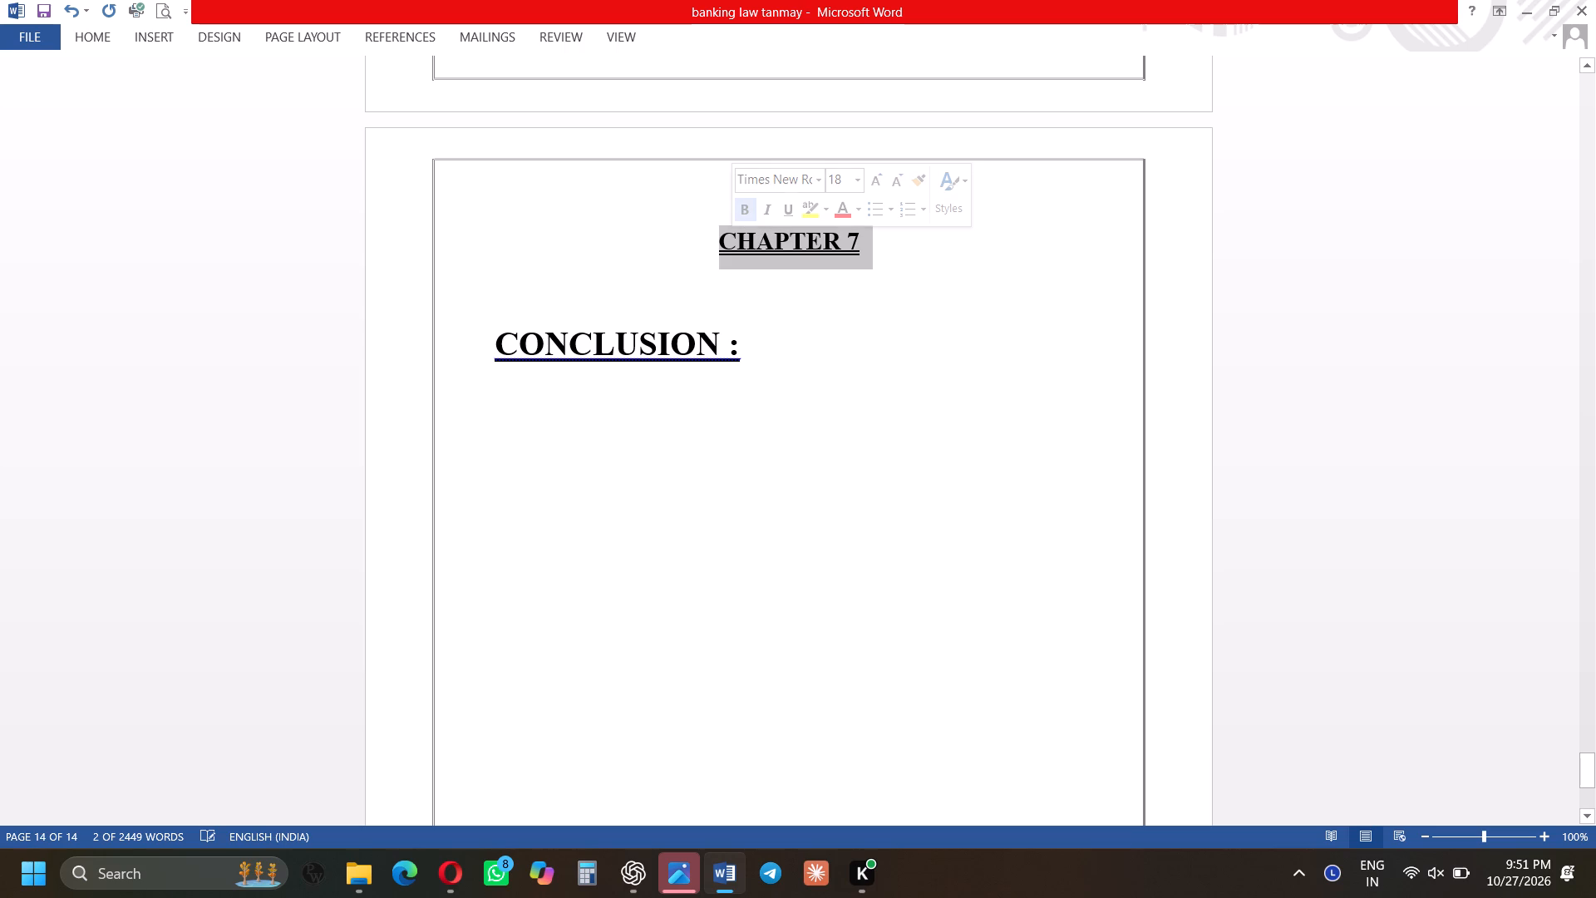
drag(746, 343, 548, 336)
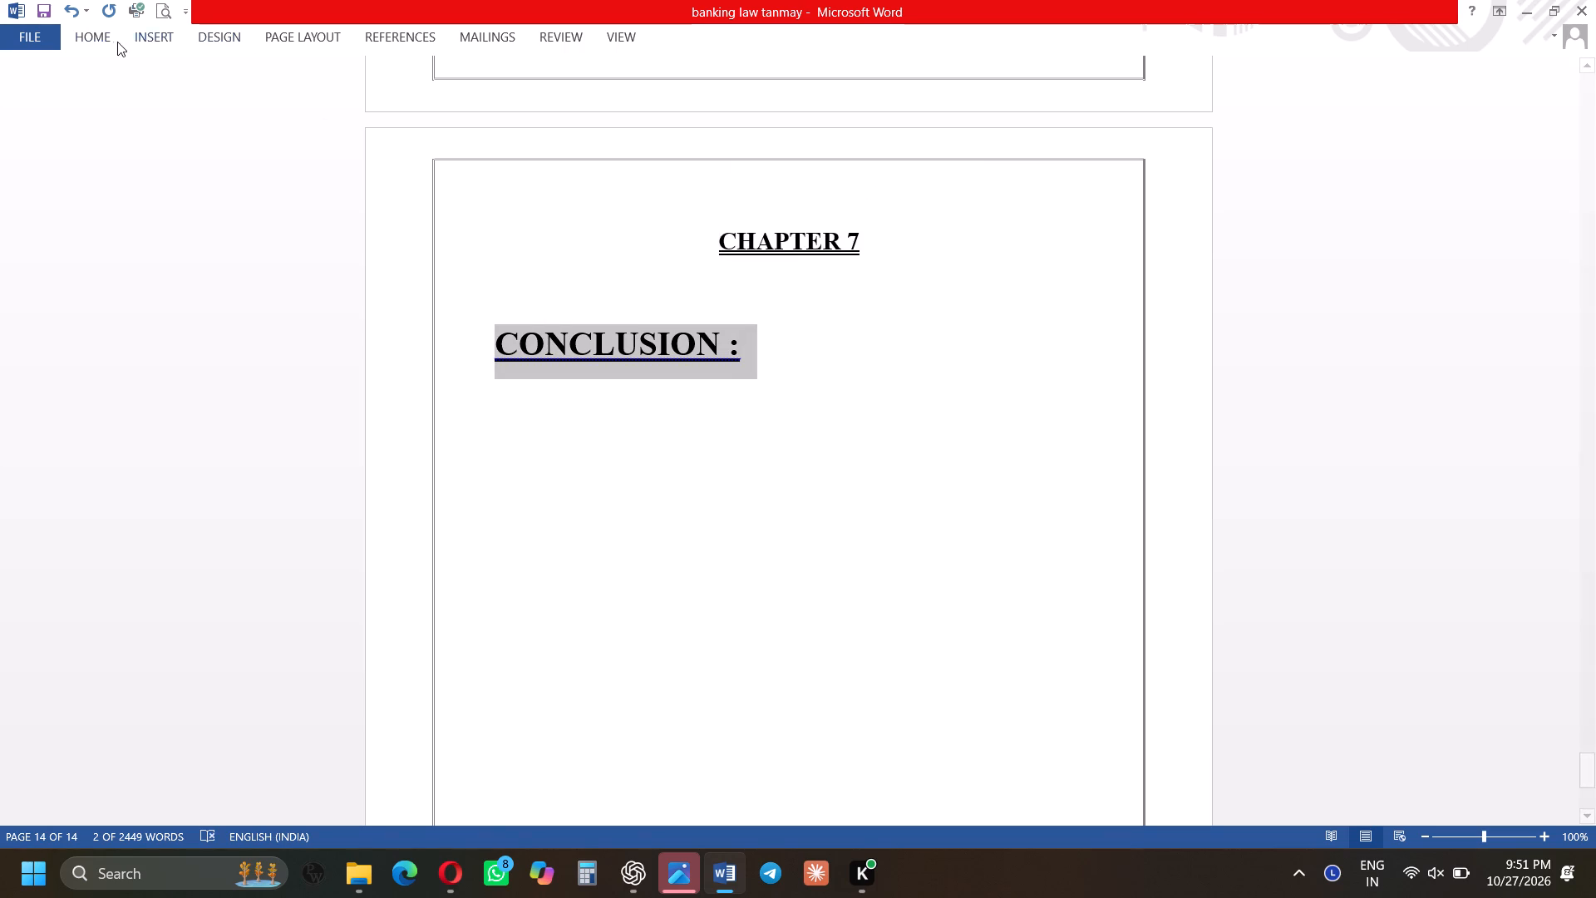
click(110, 37)
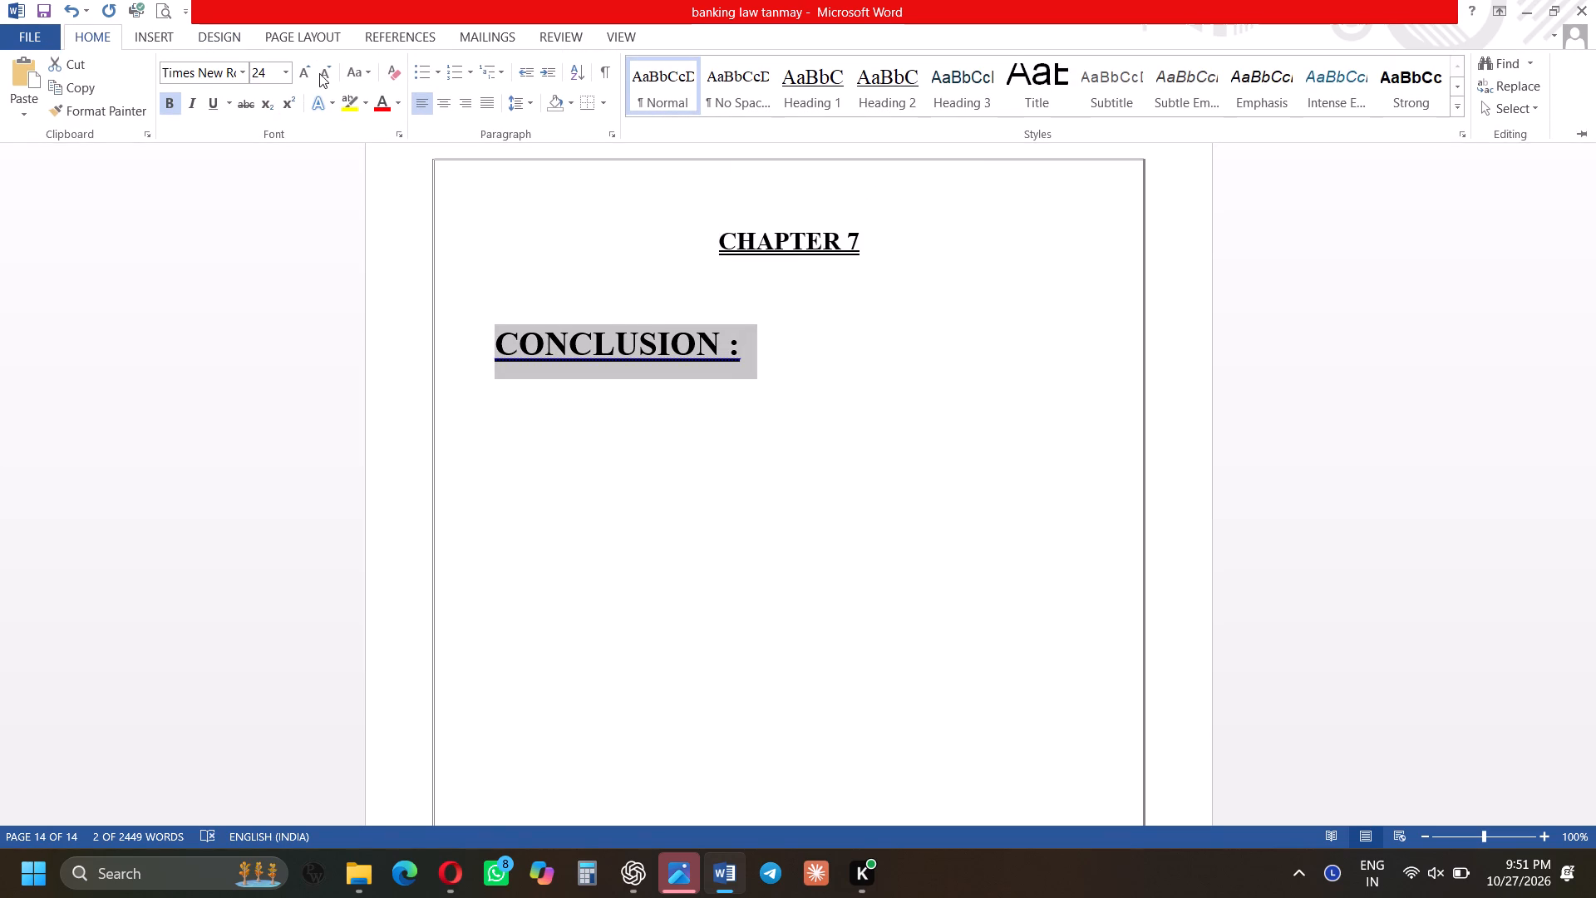
triple_click(319, 73)
click(319, 73)
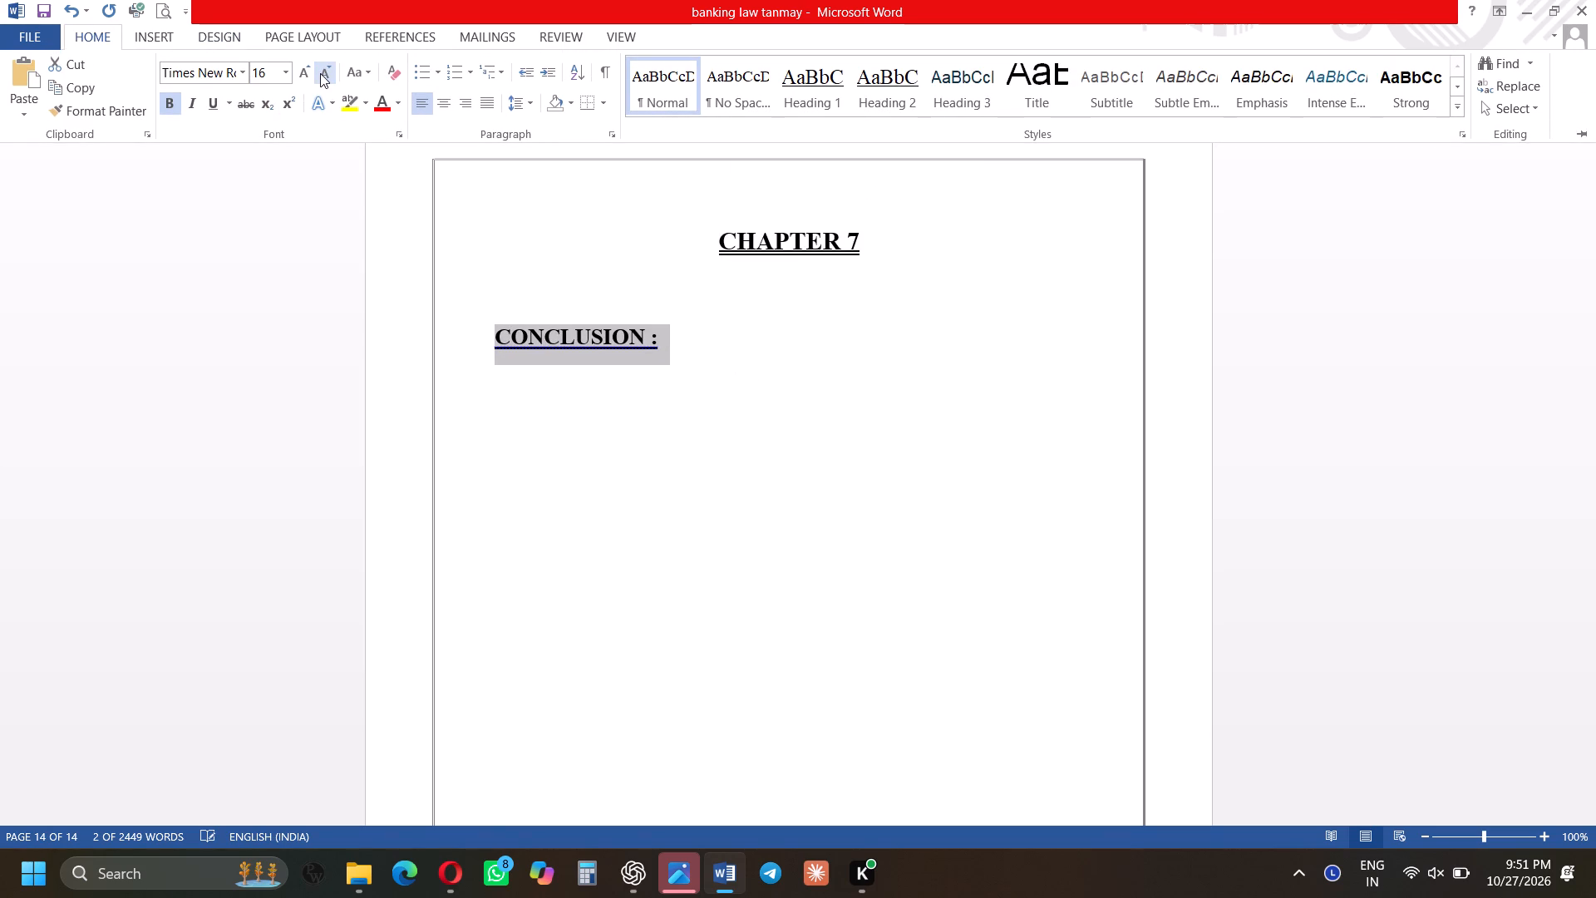
Add an empty line directly below the "CONCLUSION :" heading for the chapter text.
click(574, 377)
click(520, 380)
click(534, 436)
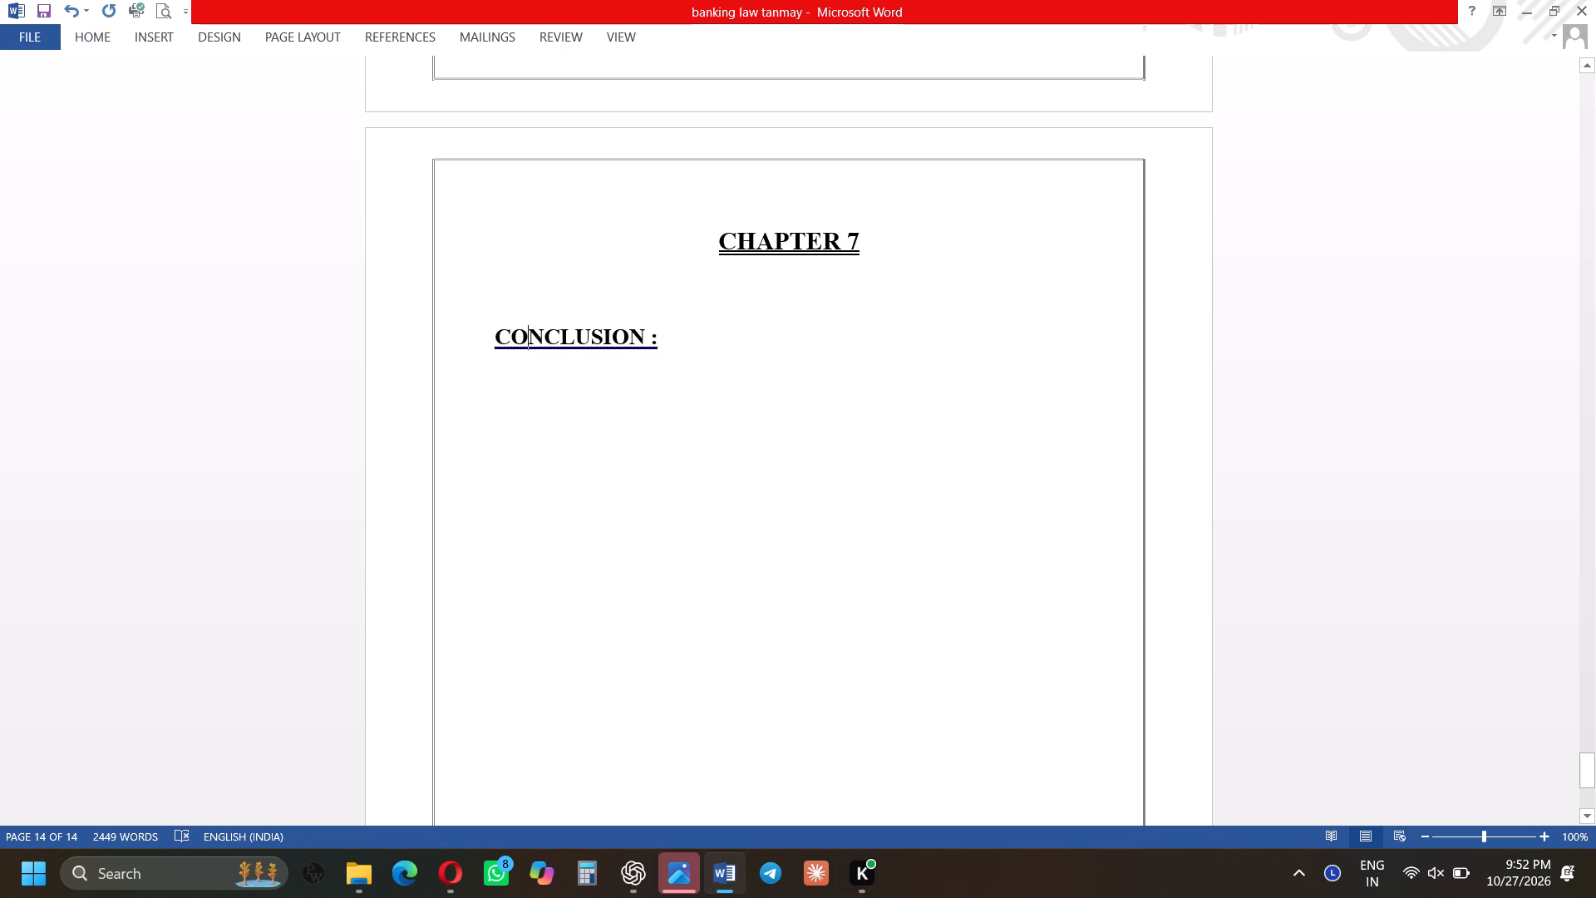
click(520, 373)
click(658, 333)
key(Return)
click(638, 861)
scroll(613, 476, up, 4)
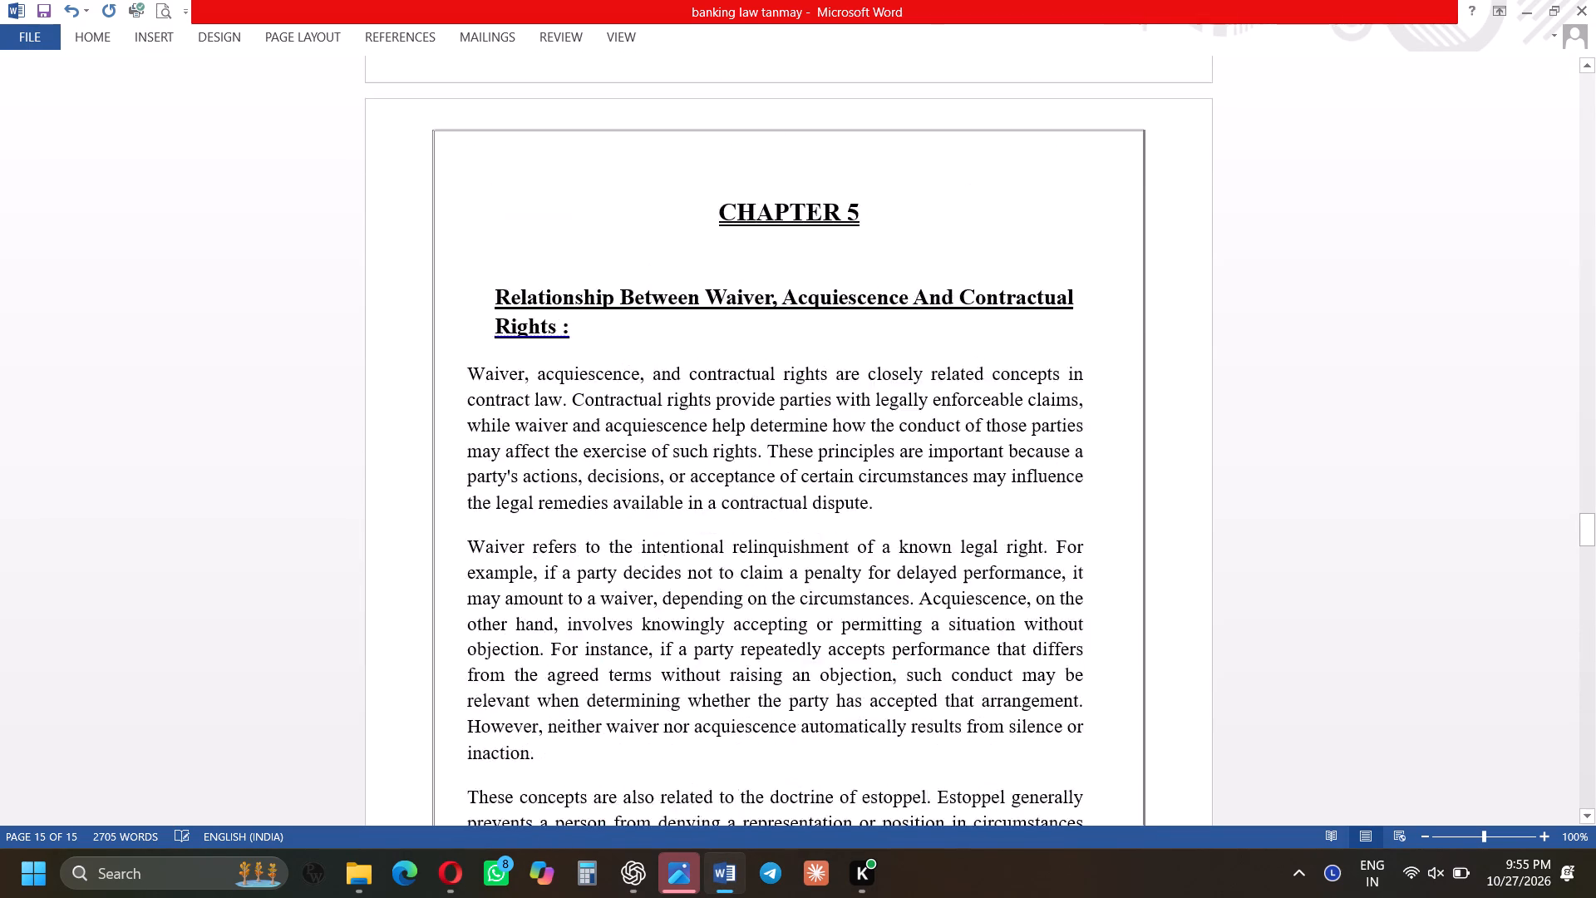
scroll(731, 567, up, 20)
scroll(731, 567, up, 20)
scroll(731, 567, up, 15)
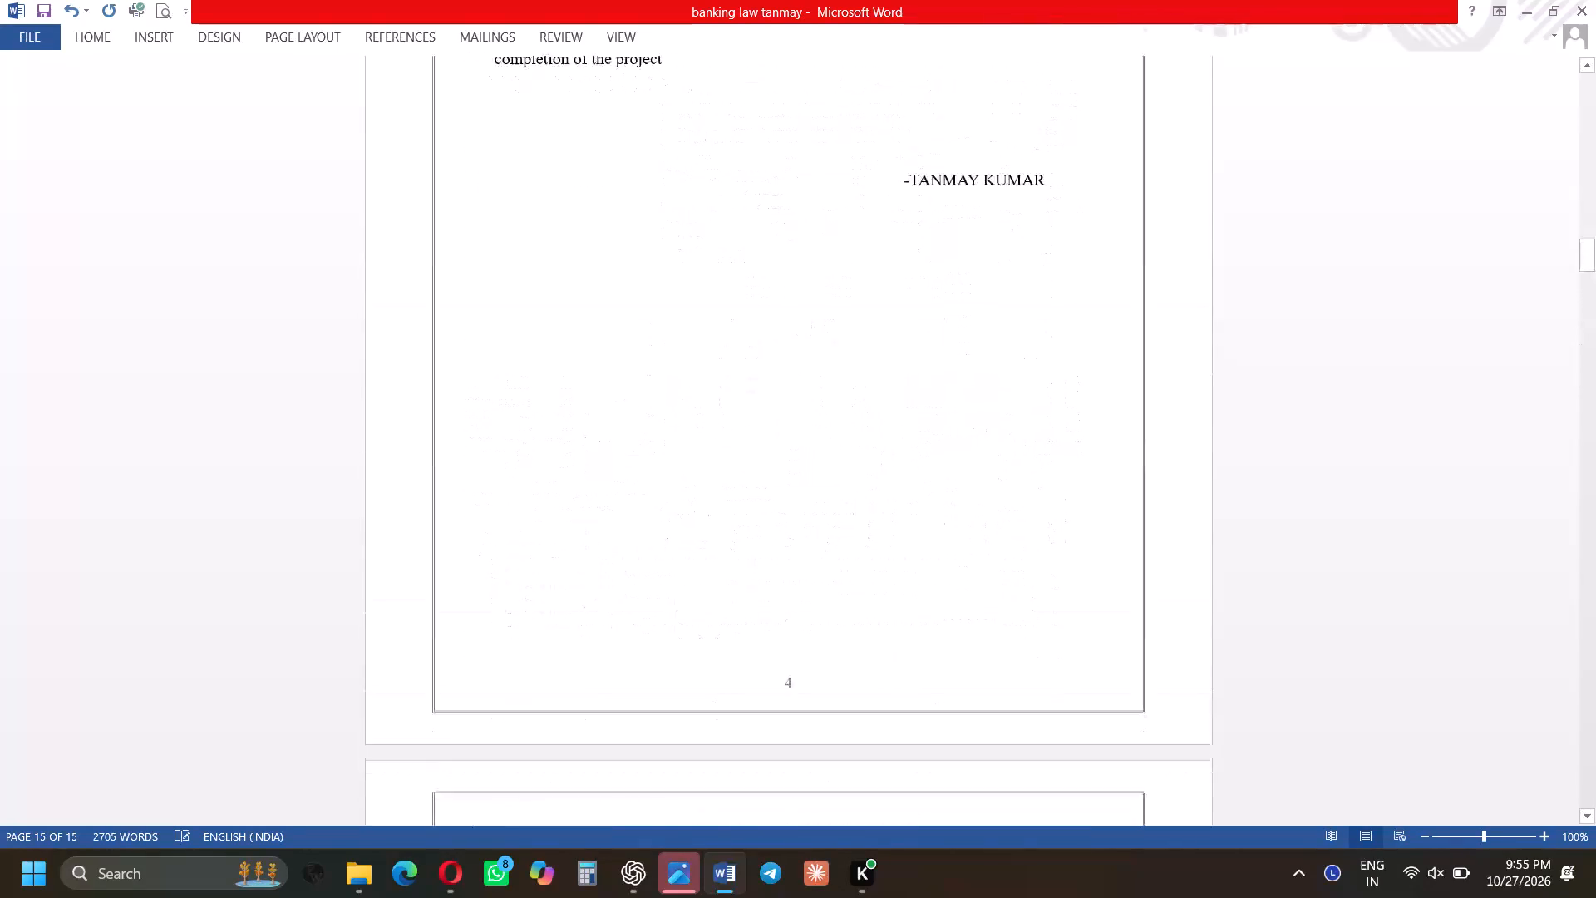
scroll(731, 563, up, 20)
scroll(731, 562, up, 12)
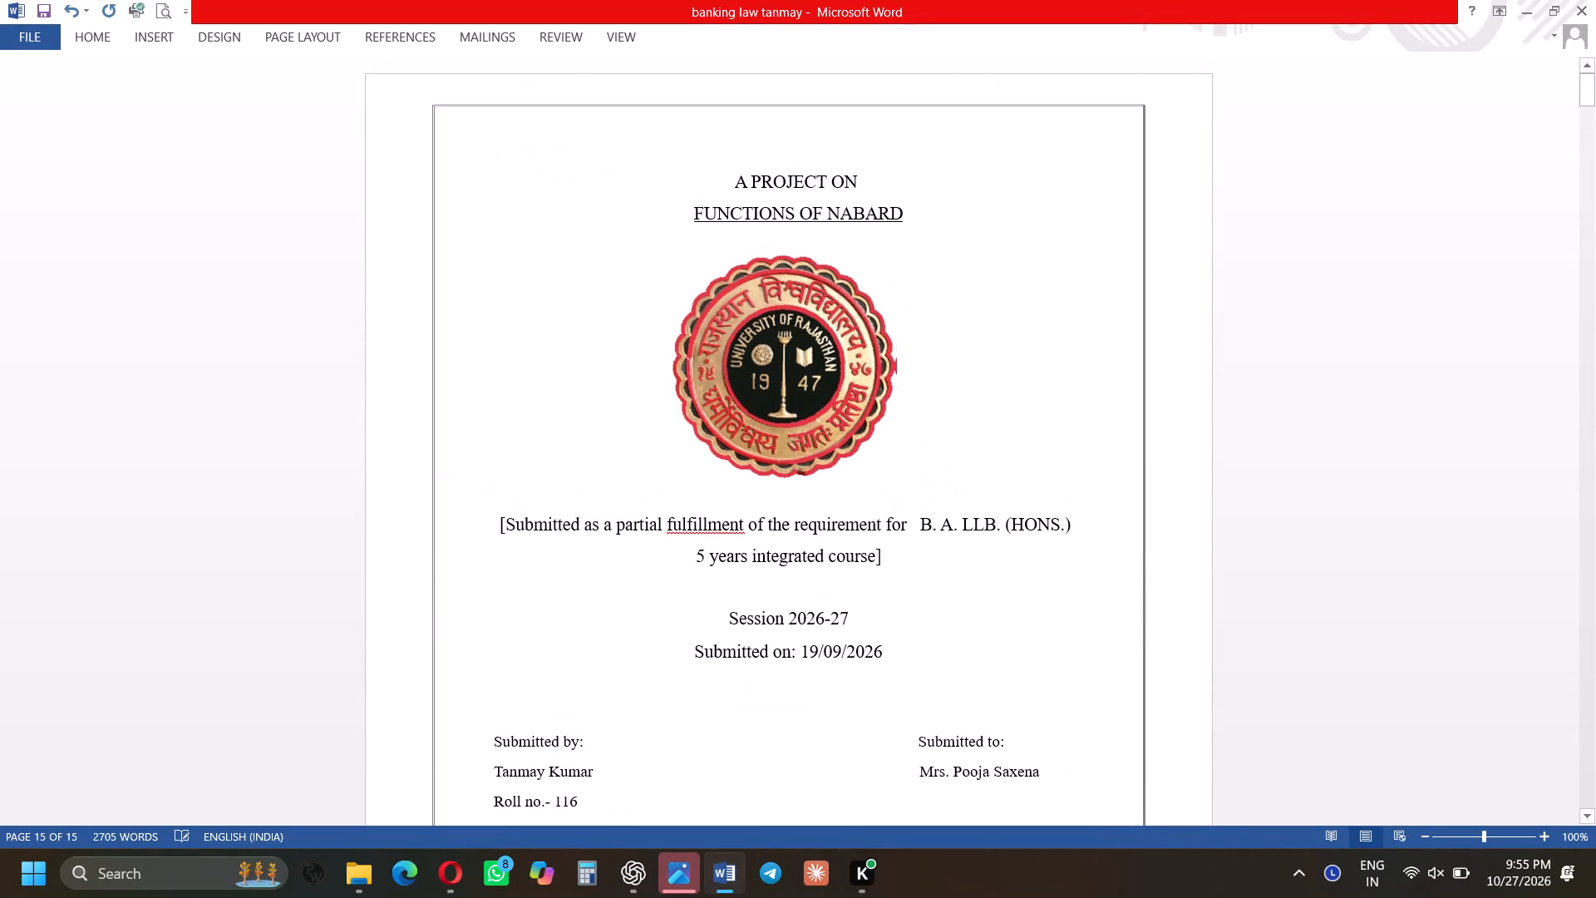
scroll(731, 562, up, 2)
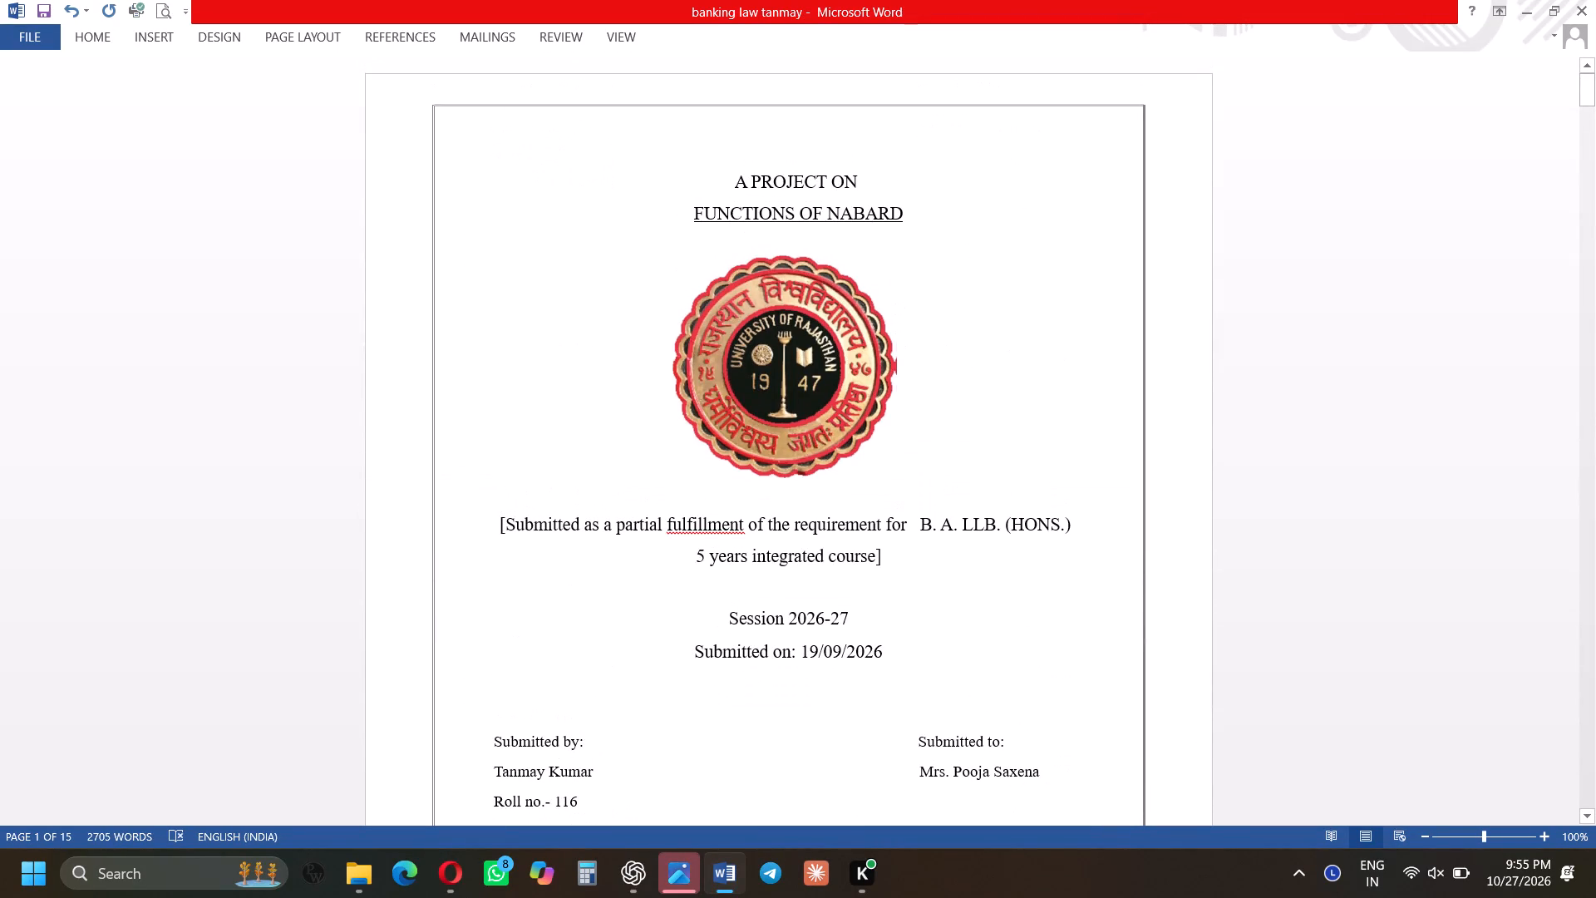
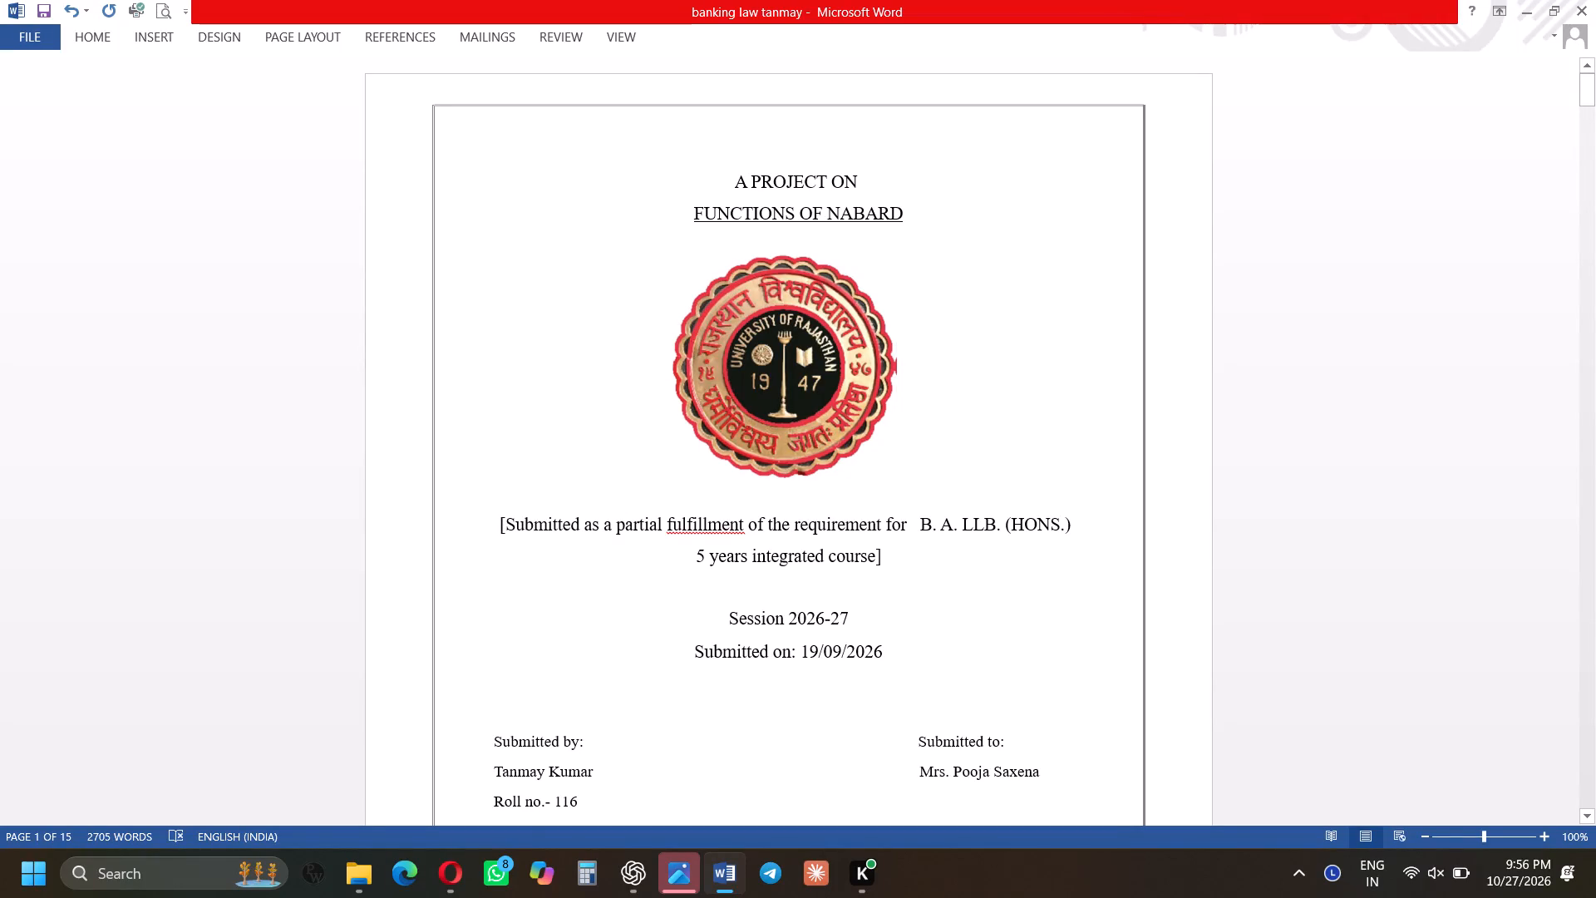
Replace the project title on the cover page with "WAIVER, ACQUIESCENCE AND CONTRACTUAL RIGHT".
click(910, 213)
key(BackSpace)
key(BackSpace)
key(BackSpace)
key(BackSpace)
key(BackSpace)
key(BackSpace)
key(BackSpace)
key(BackSpace)
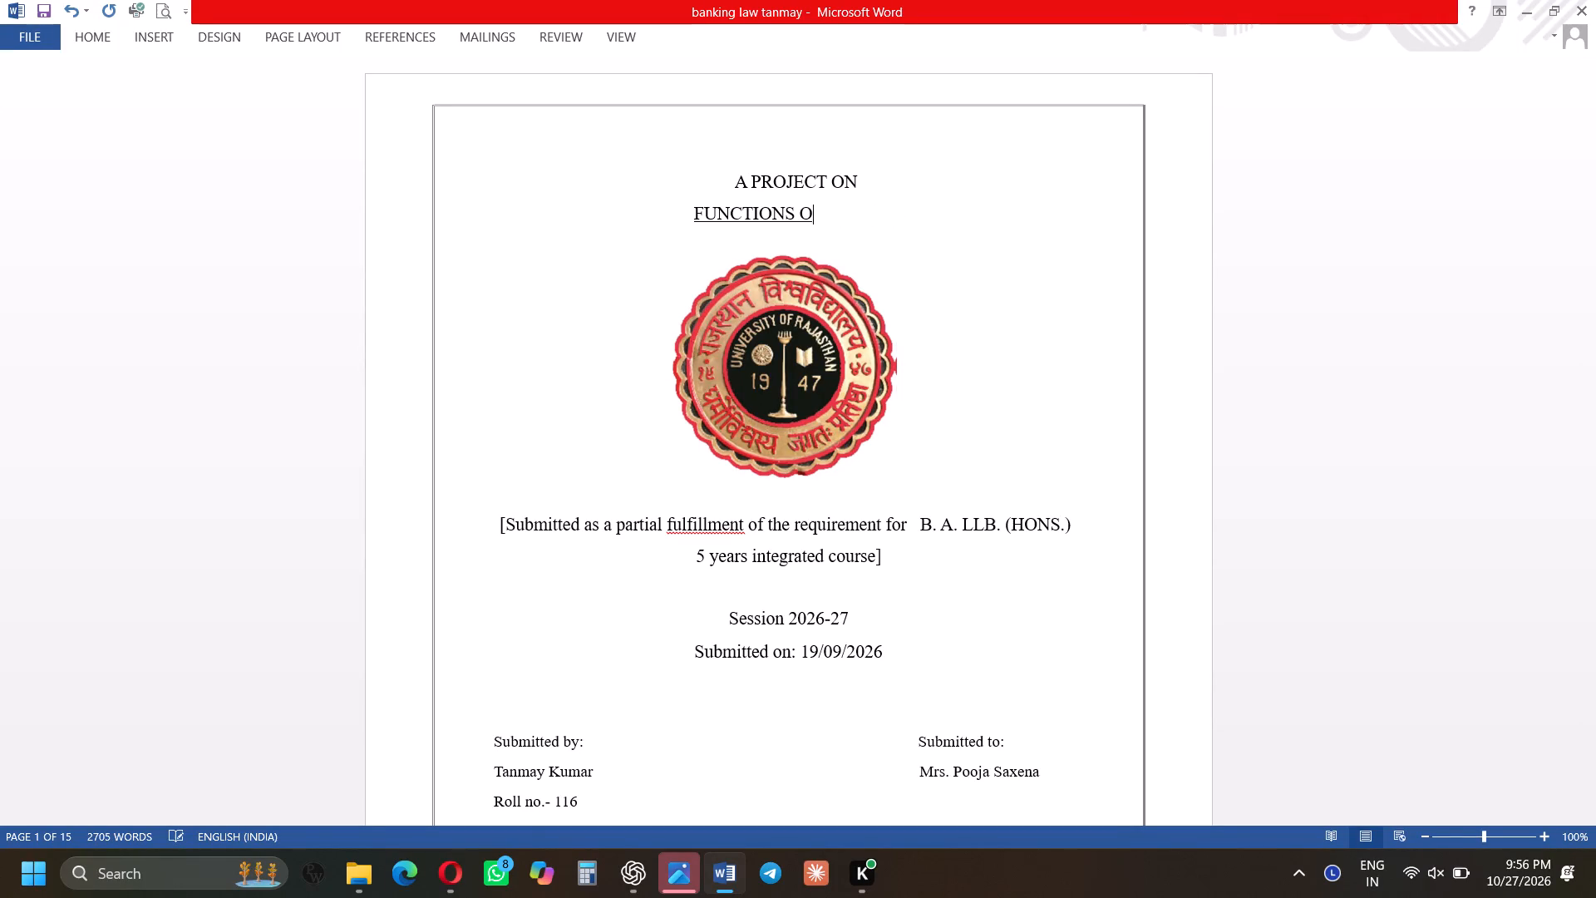
key(BackSpace)
key(BackSpace)
key(BackSpace)
key(BackSpace)
key(BackSpace)
key(BackSpace)
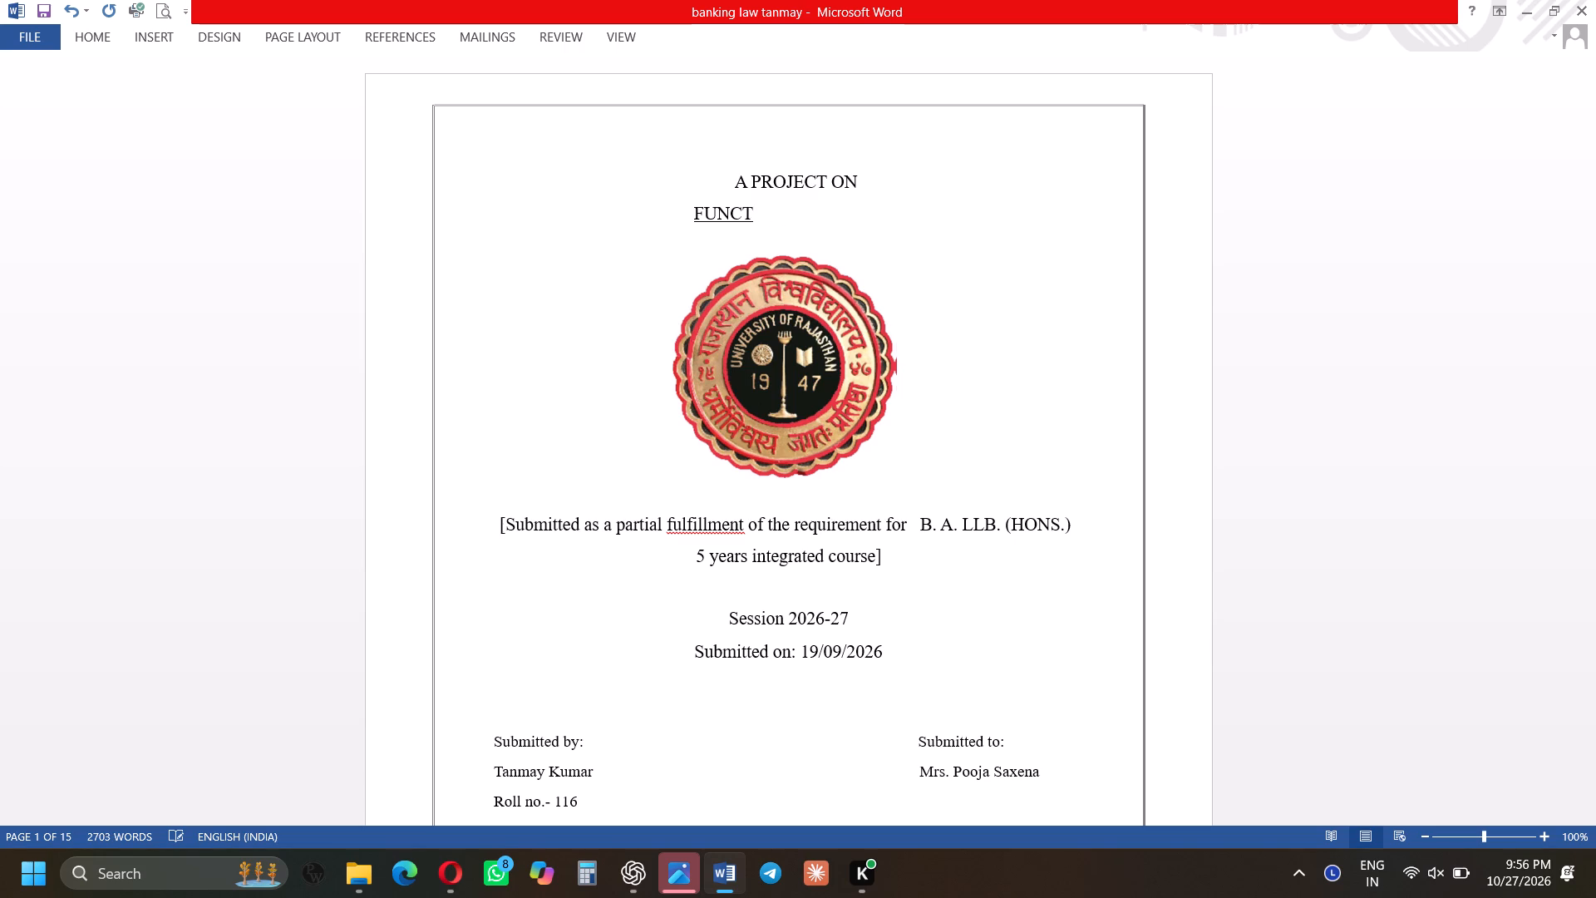
key(BackSpace)
key(BackSpace)
key(BackSpace)
key(BackSpace)
key(BackSpace)
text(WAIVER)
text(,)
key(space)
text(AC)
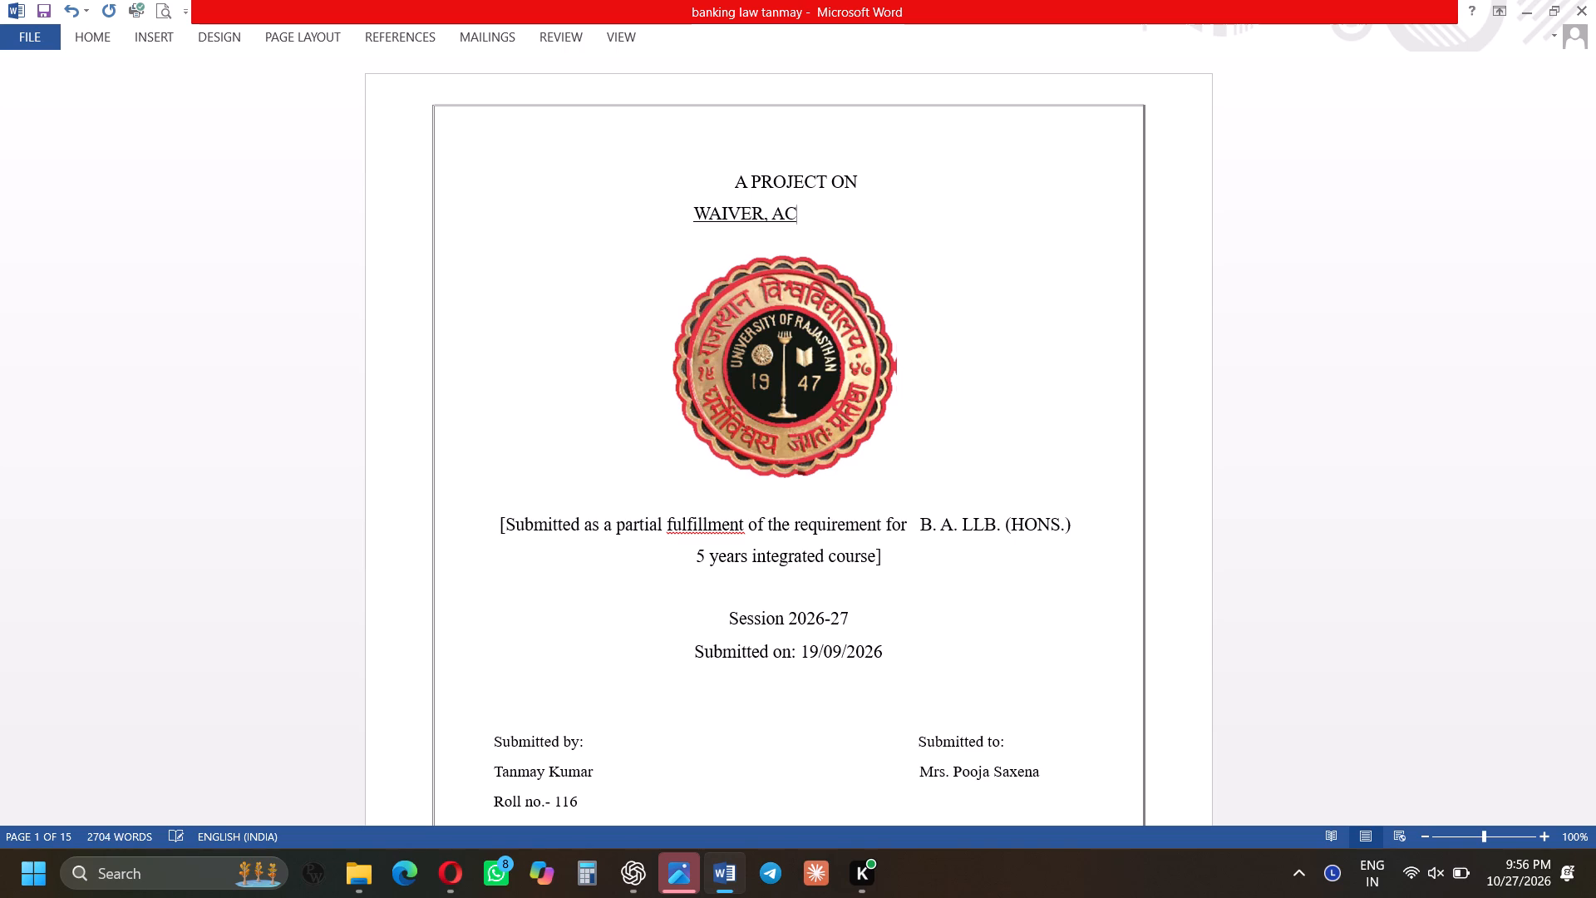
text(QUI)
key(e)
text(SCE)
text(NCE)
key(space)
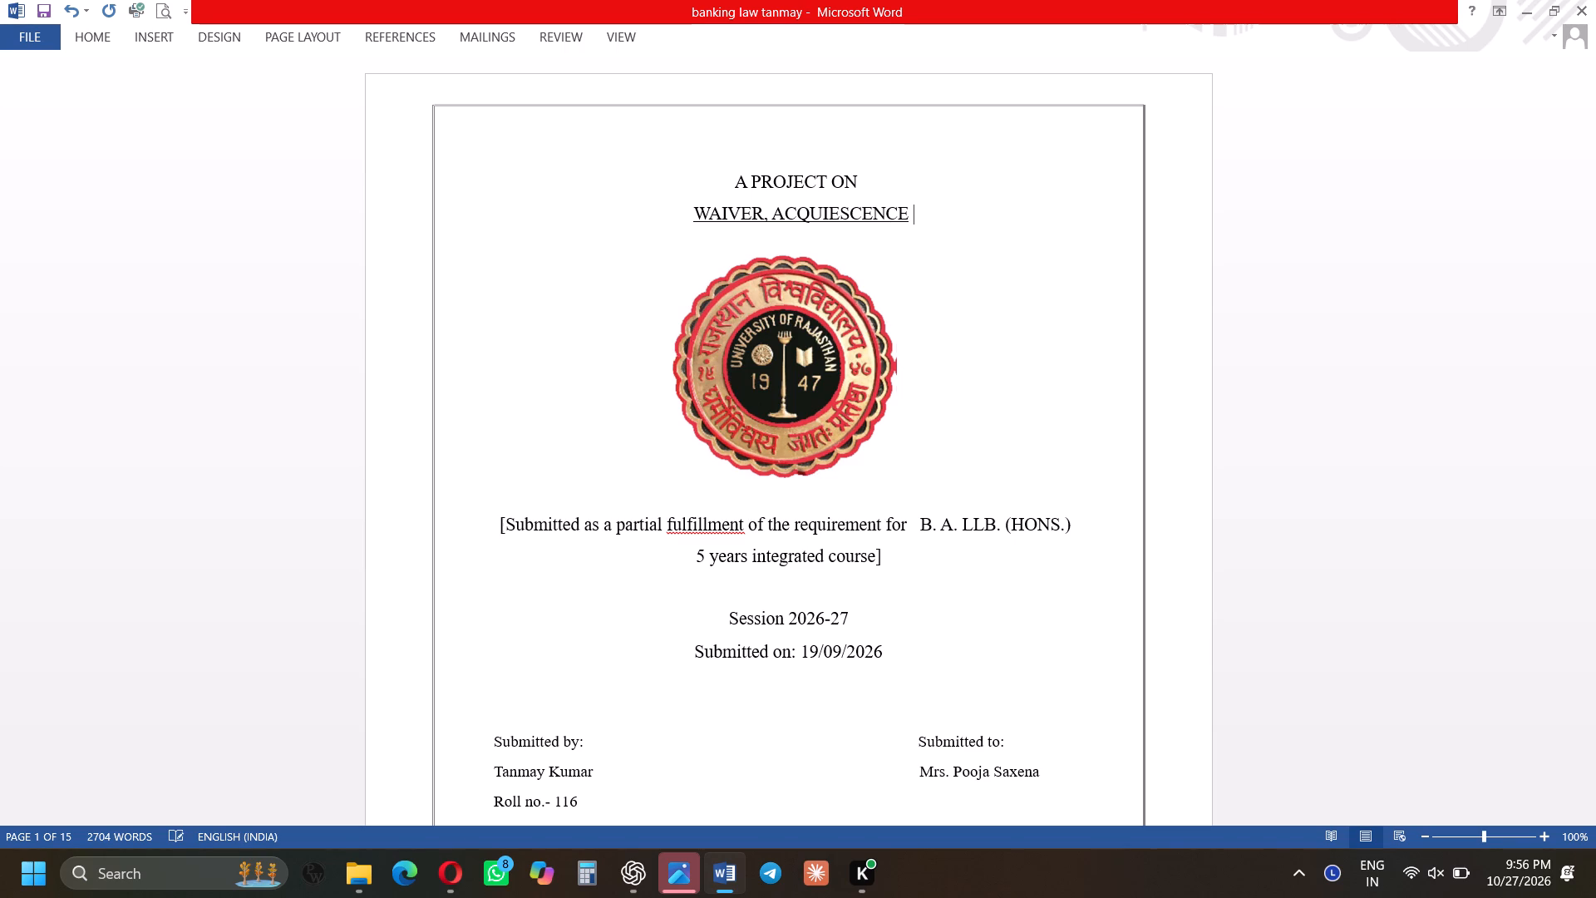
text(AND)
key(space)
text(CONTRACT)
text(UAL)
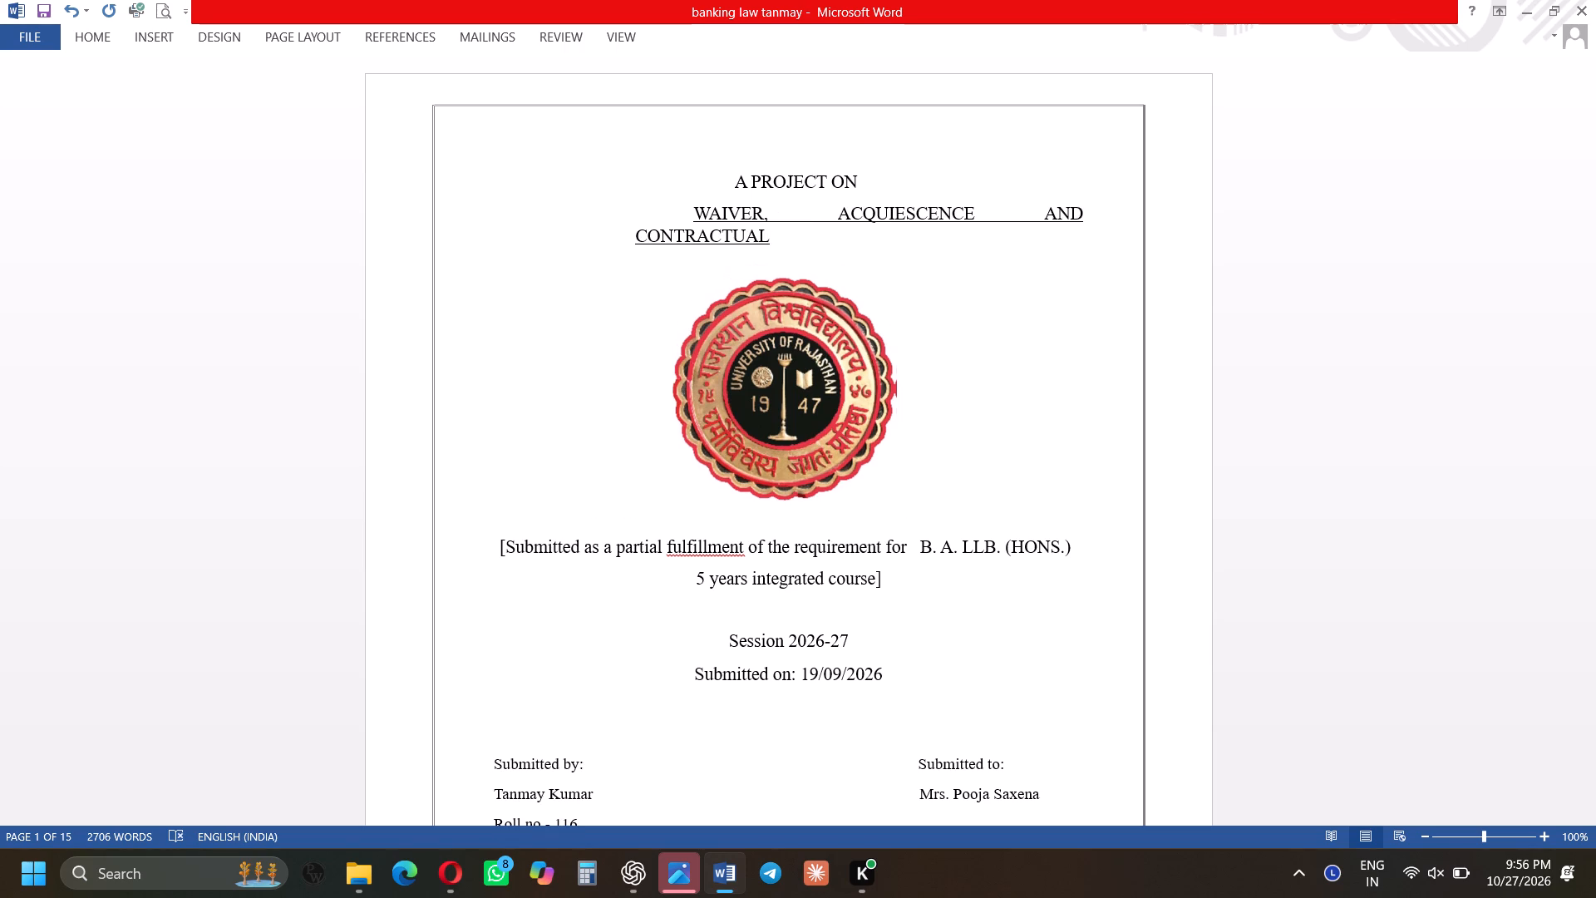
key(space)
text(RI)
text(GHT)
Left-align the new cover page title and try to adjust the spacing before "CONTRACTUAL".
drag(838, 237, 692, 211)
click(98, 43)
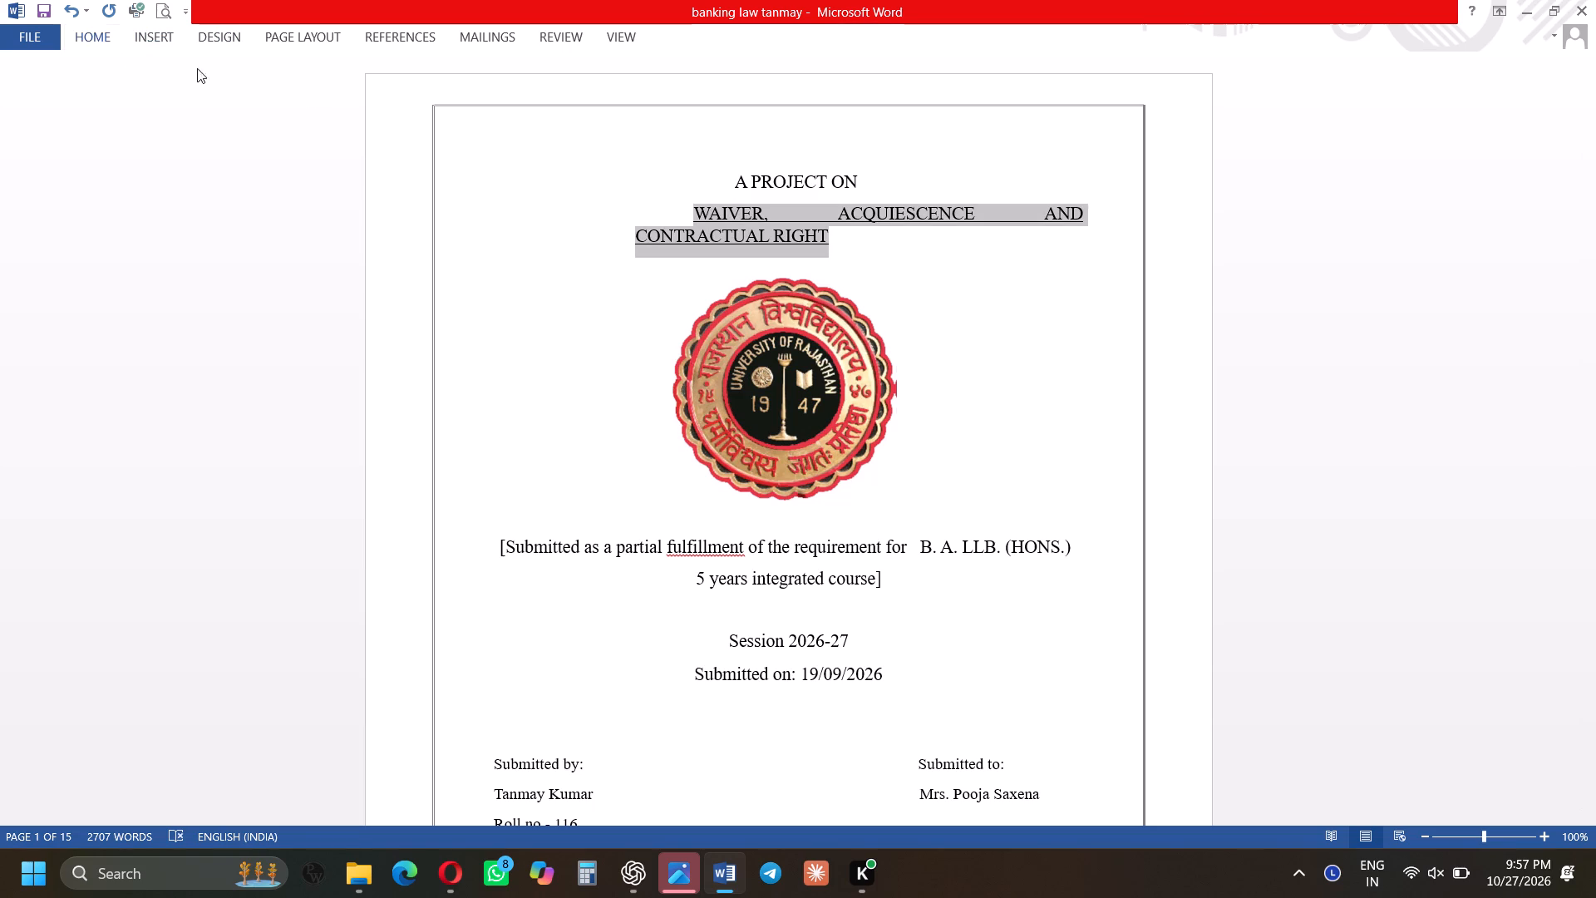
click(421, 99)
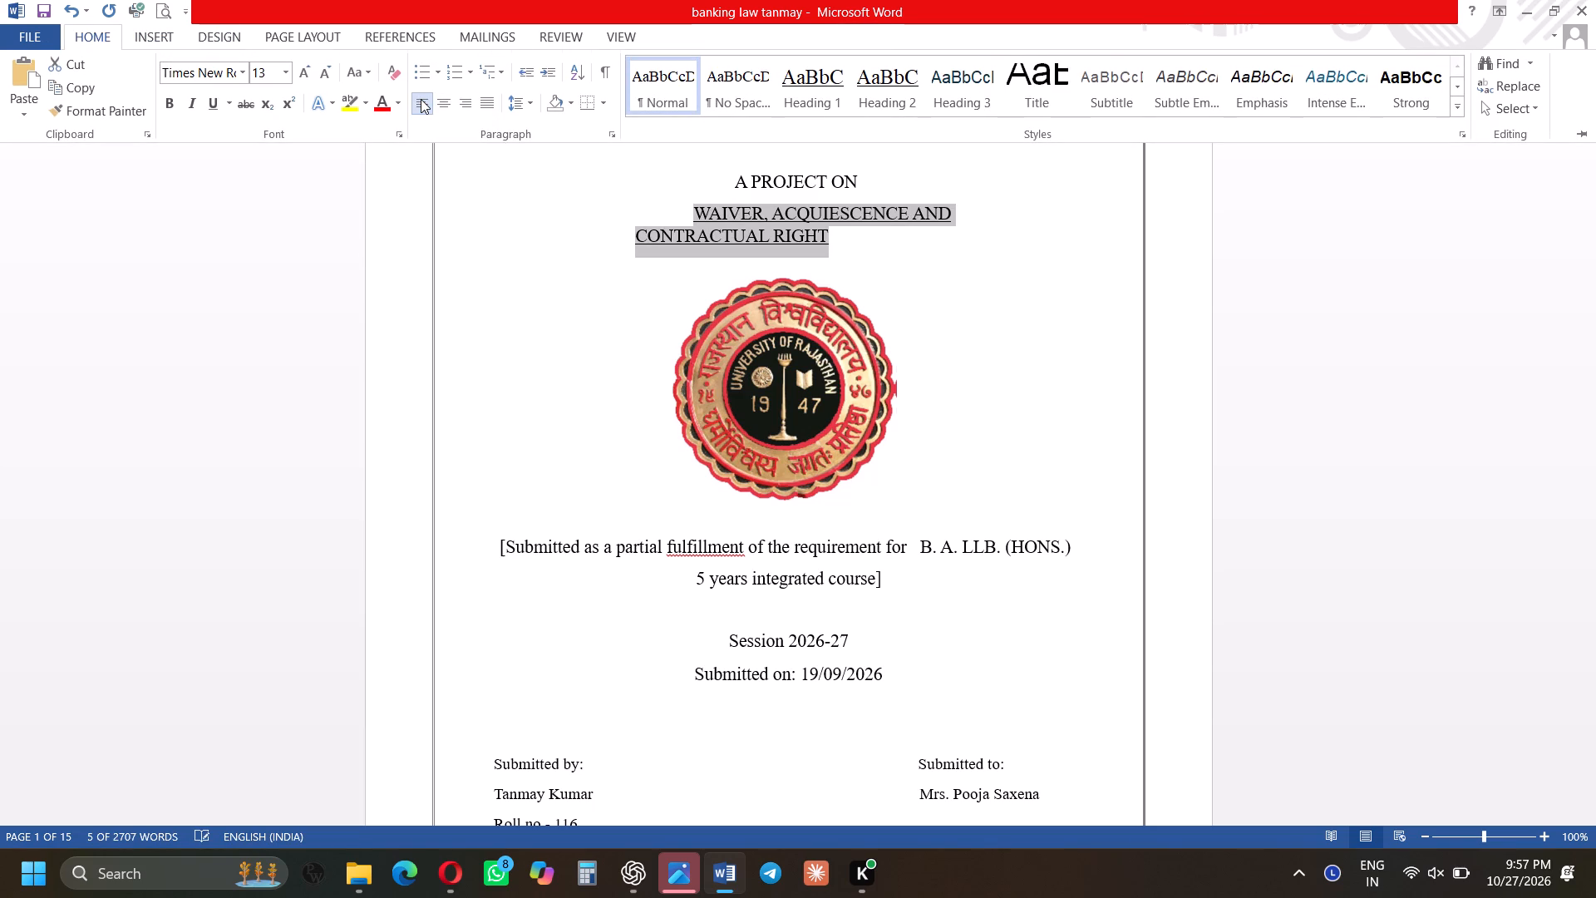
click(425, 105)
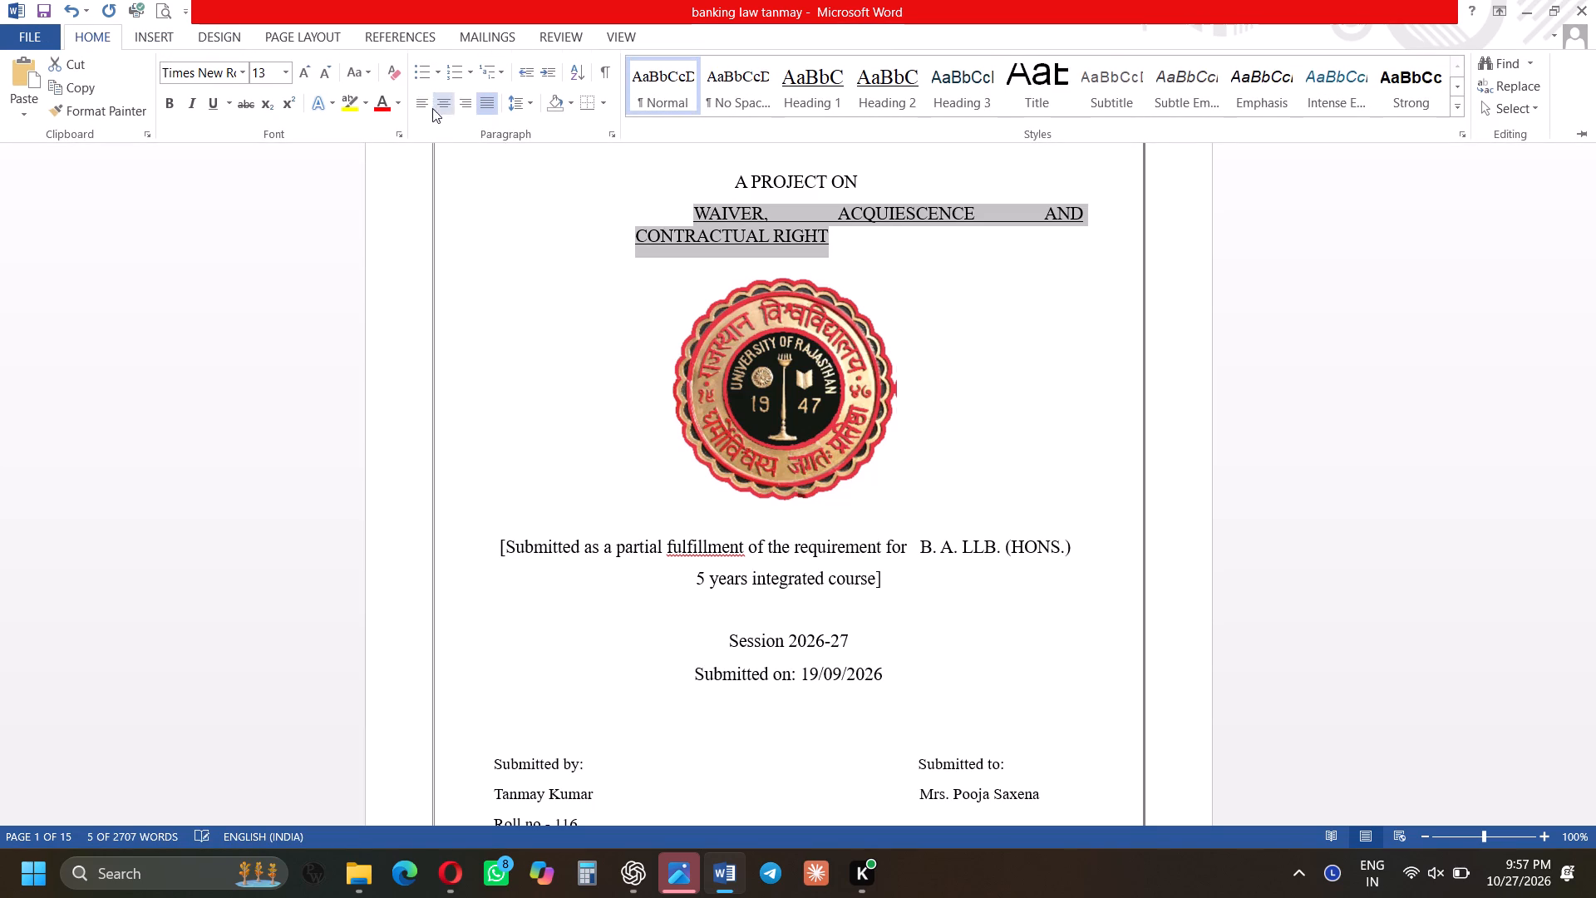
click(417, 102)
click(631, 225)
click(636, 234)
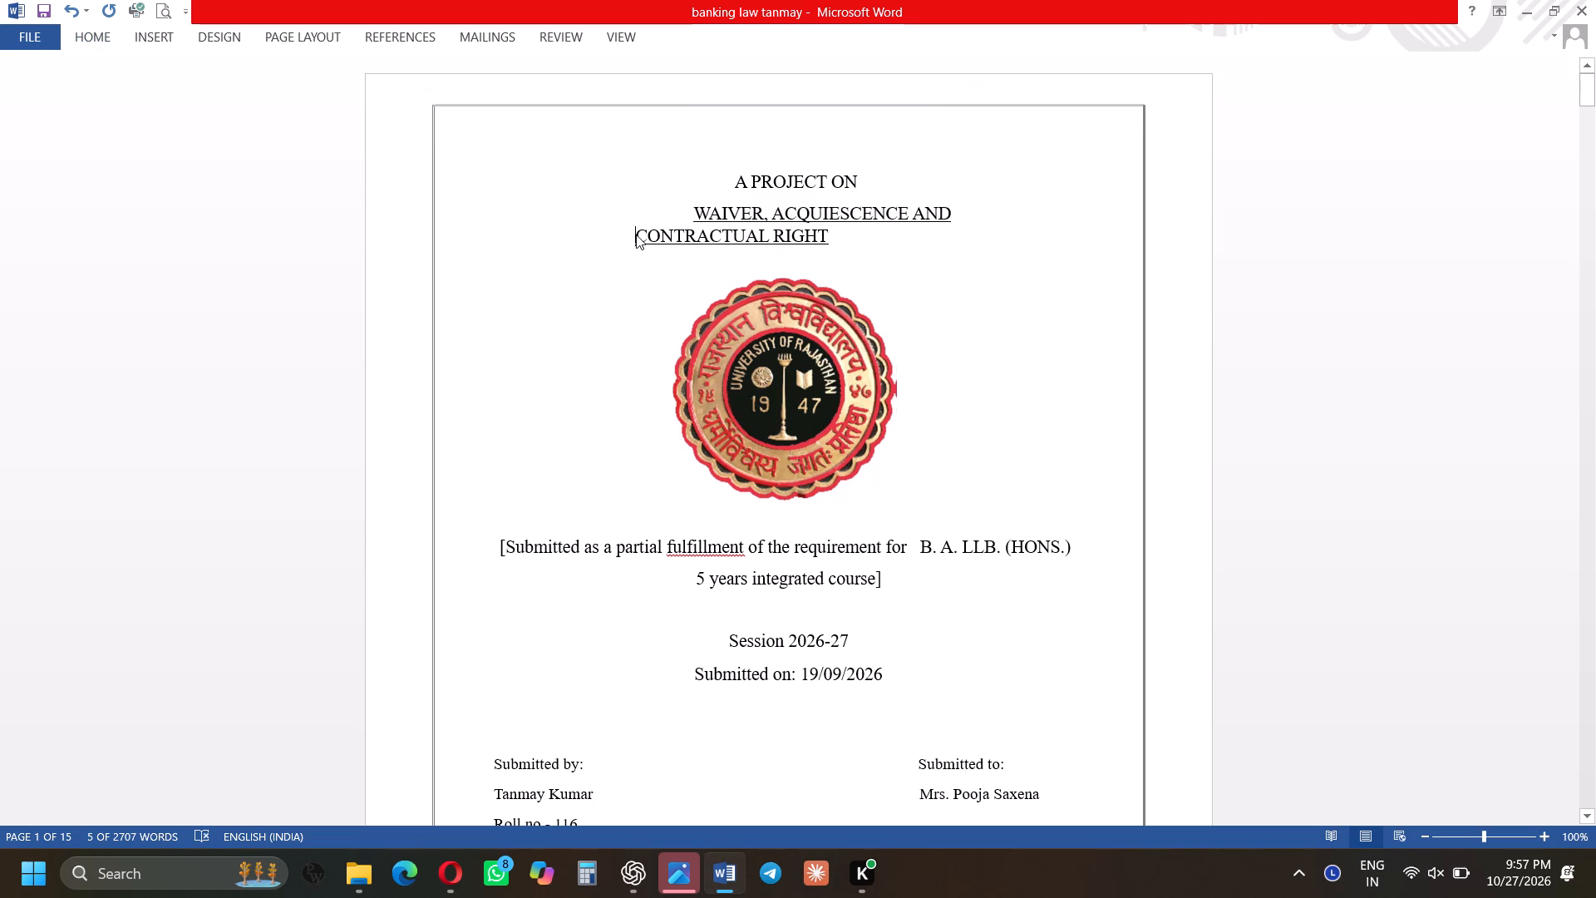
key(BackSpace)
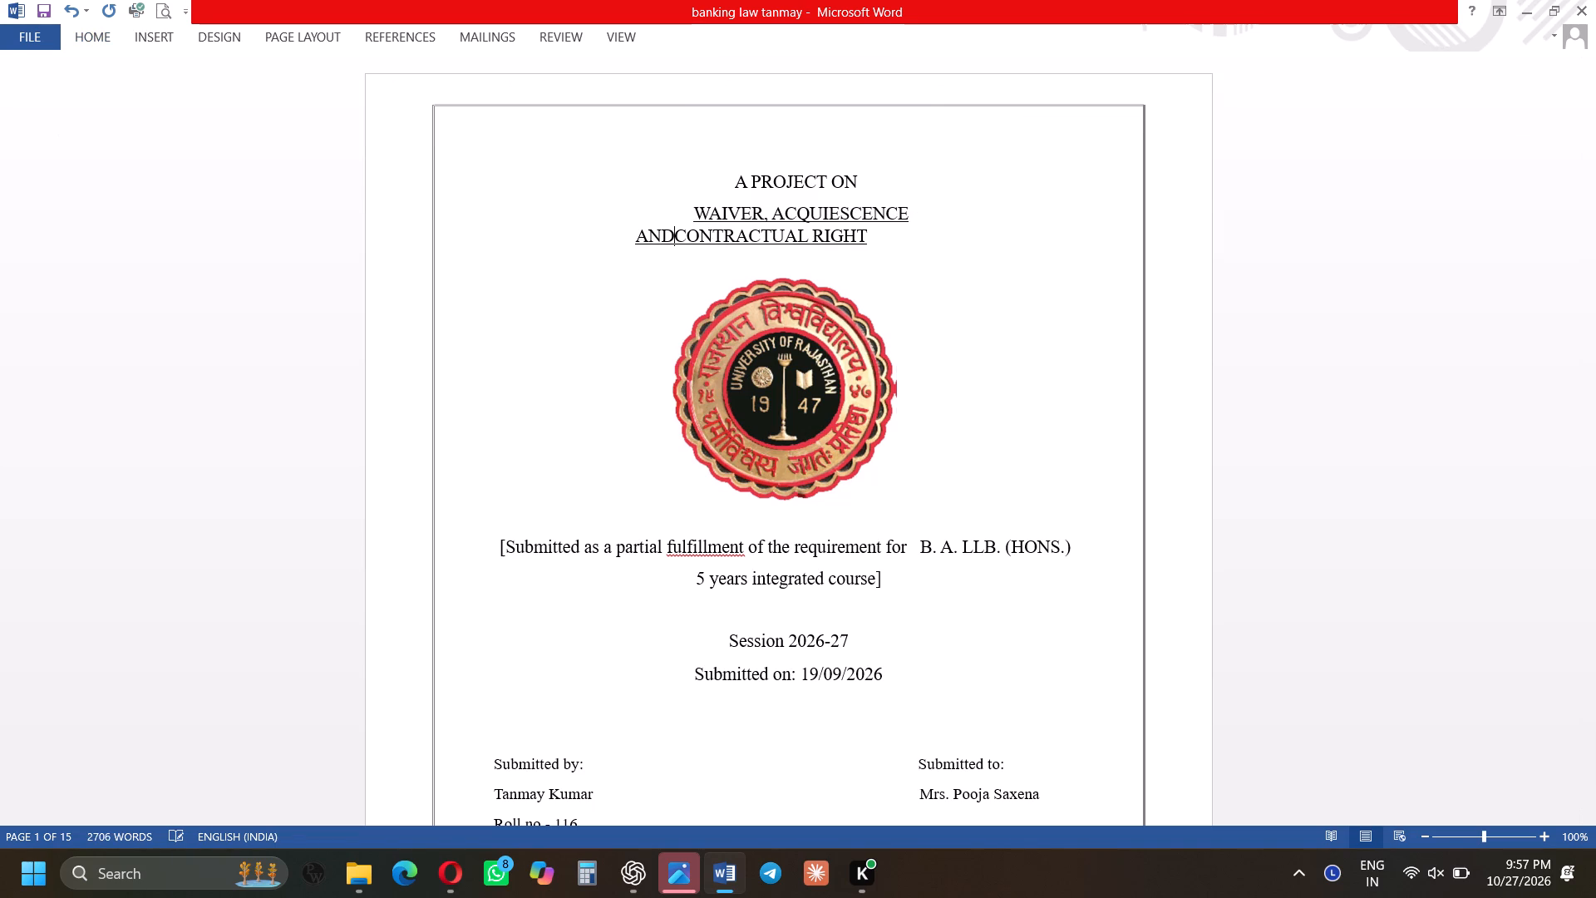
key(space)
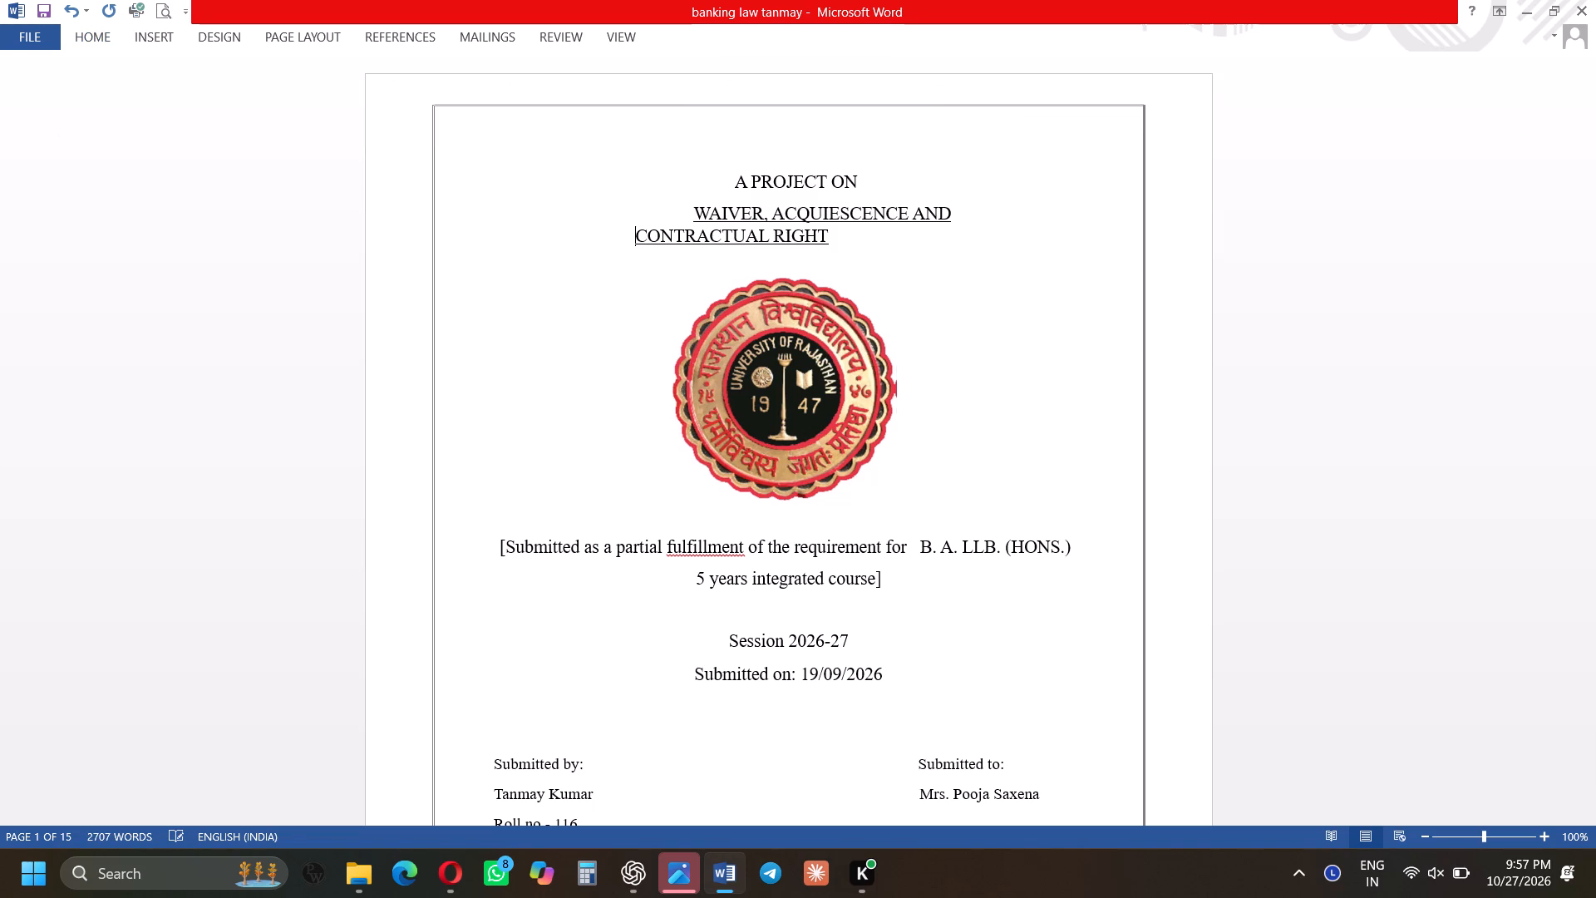
Remove the title's indent and rebreak it from "A PROJECT ON" so it sits centred on its own single line.
click(693, 213)
key(BackSpace)
key(BackSpace)
key(BackSpace)
key(BackSpace)
key(BackSpace)
key(BackSpace)
key(BackSpace)
key(BackSpace)
key(BackSpace)
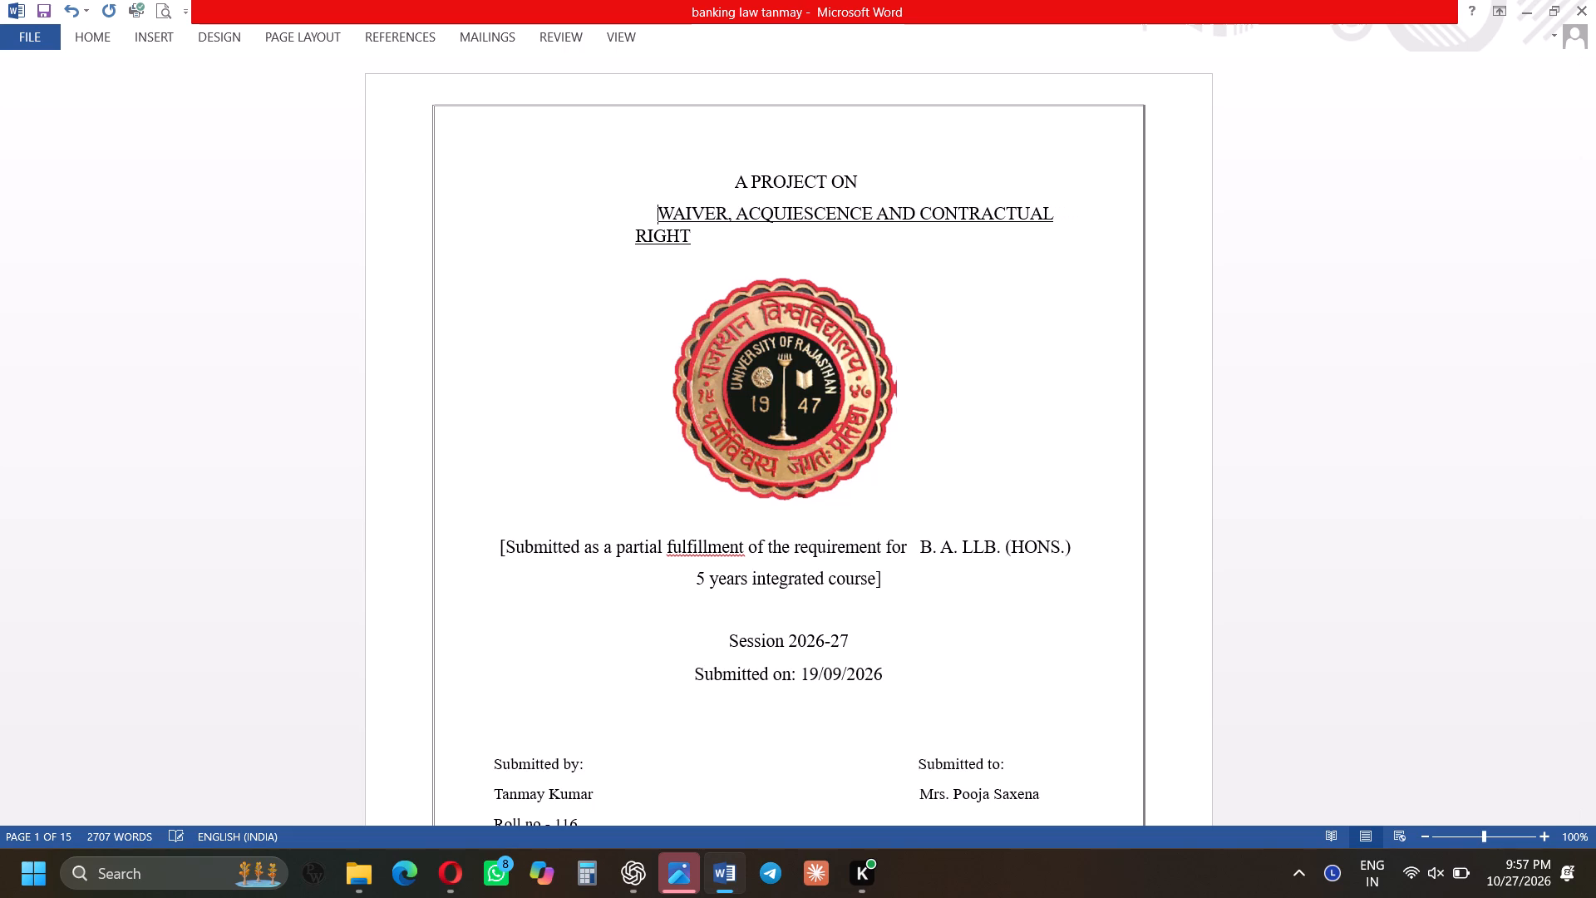
key(BackSpace)
key(BackSpace)
key(BackSpace)
key(BackSpace)
key(BackSpace)
key(BackSpace)
key(BackSpace)
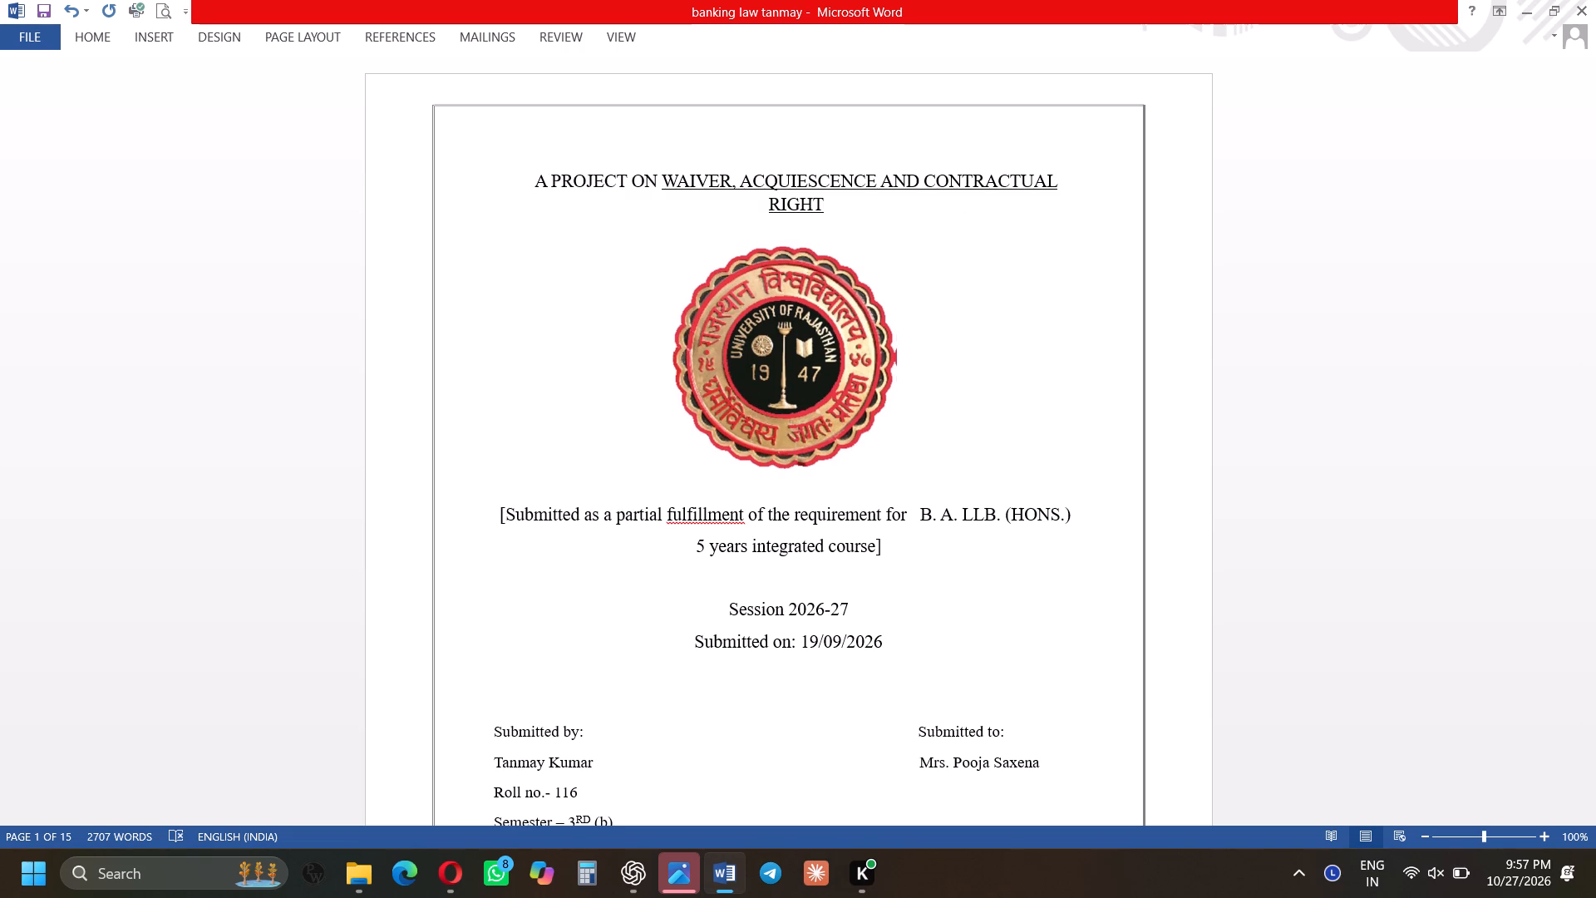
key(Return)
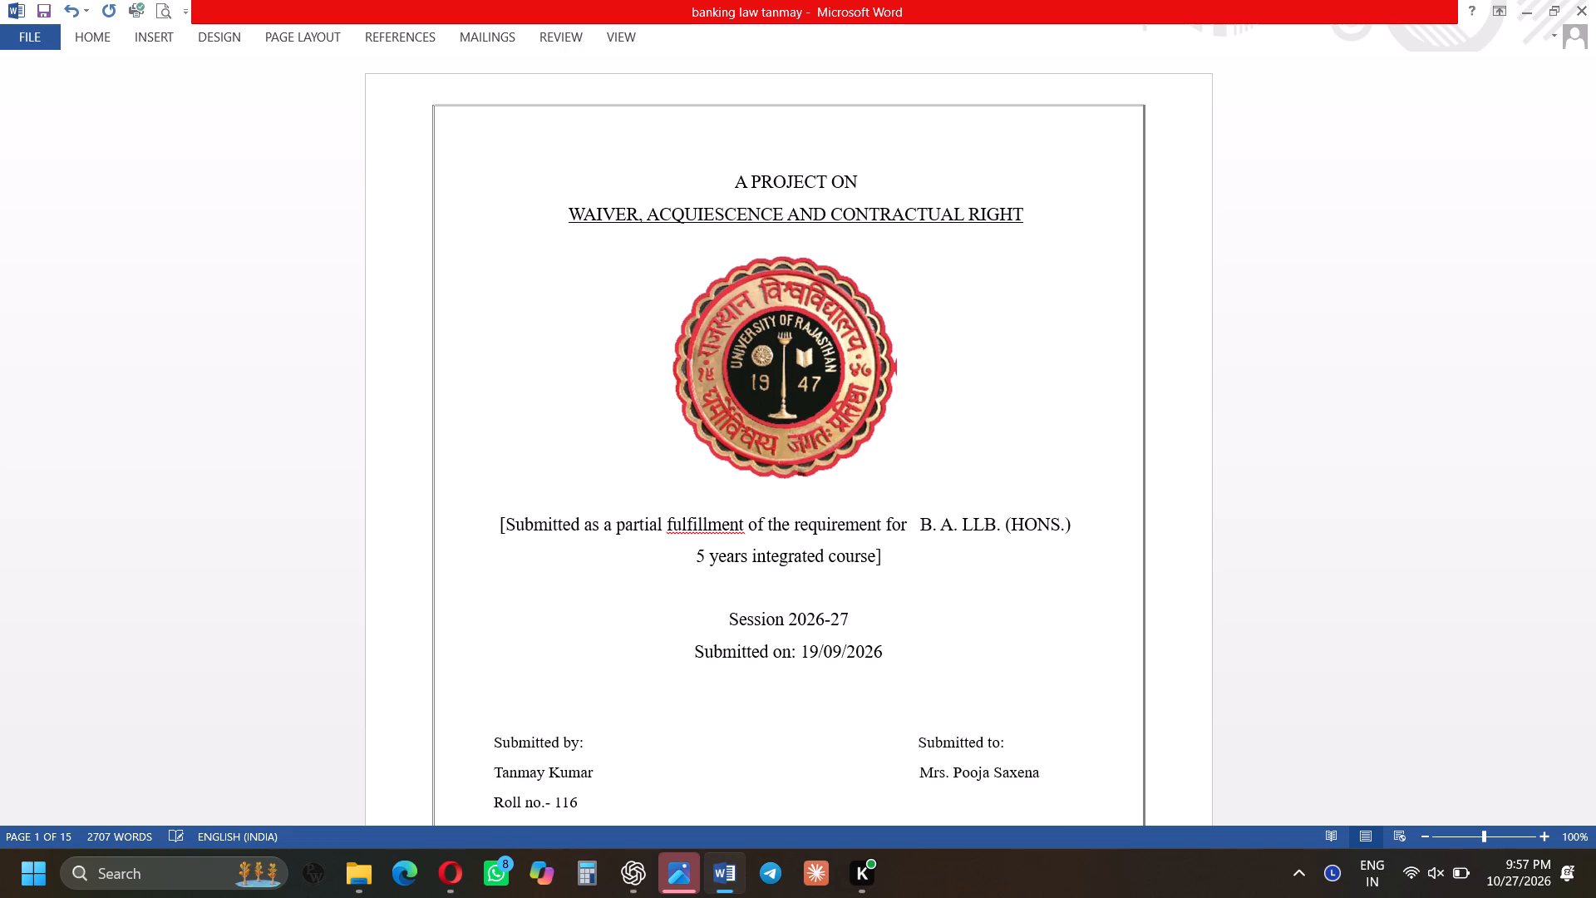
Set the "Submitted on" date on the cover page to 17/10/2026.
scroll(979, 281, down, 1)
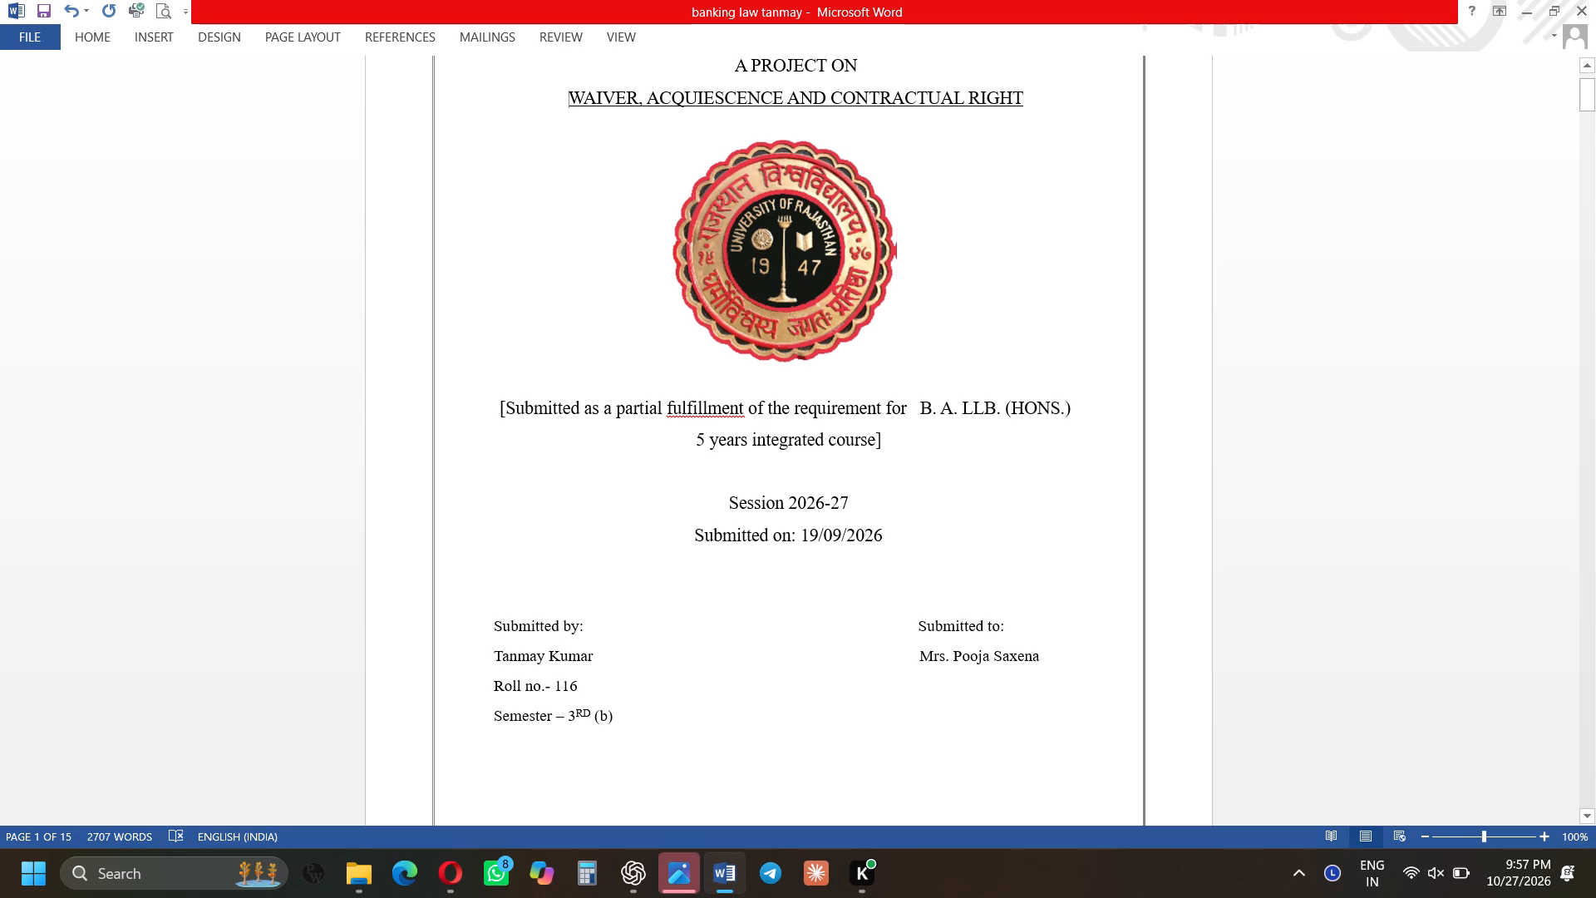
click(817, 532)
key(BackSpace)
key(BackSpace)
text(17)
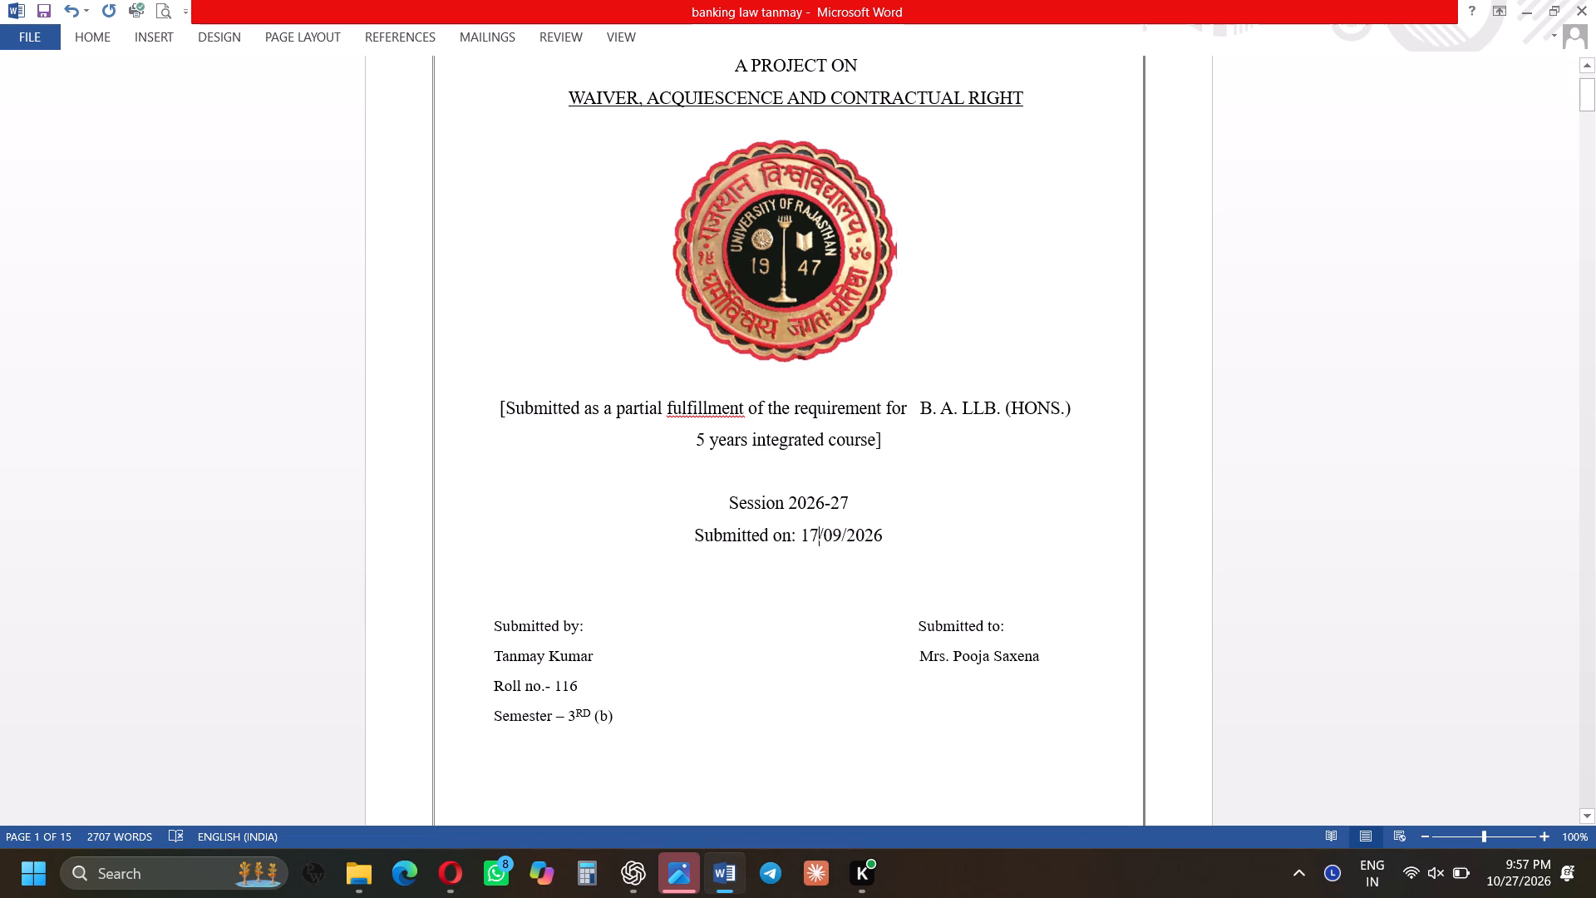
click(840, 535)
key(BackSpace)
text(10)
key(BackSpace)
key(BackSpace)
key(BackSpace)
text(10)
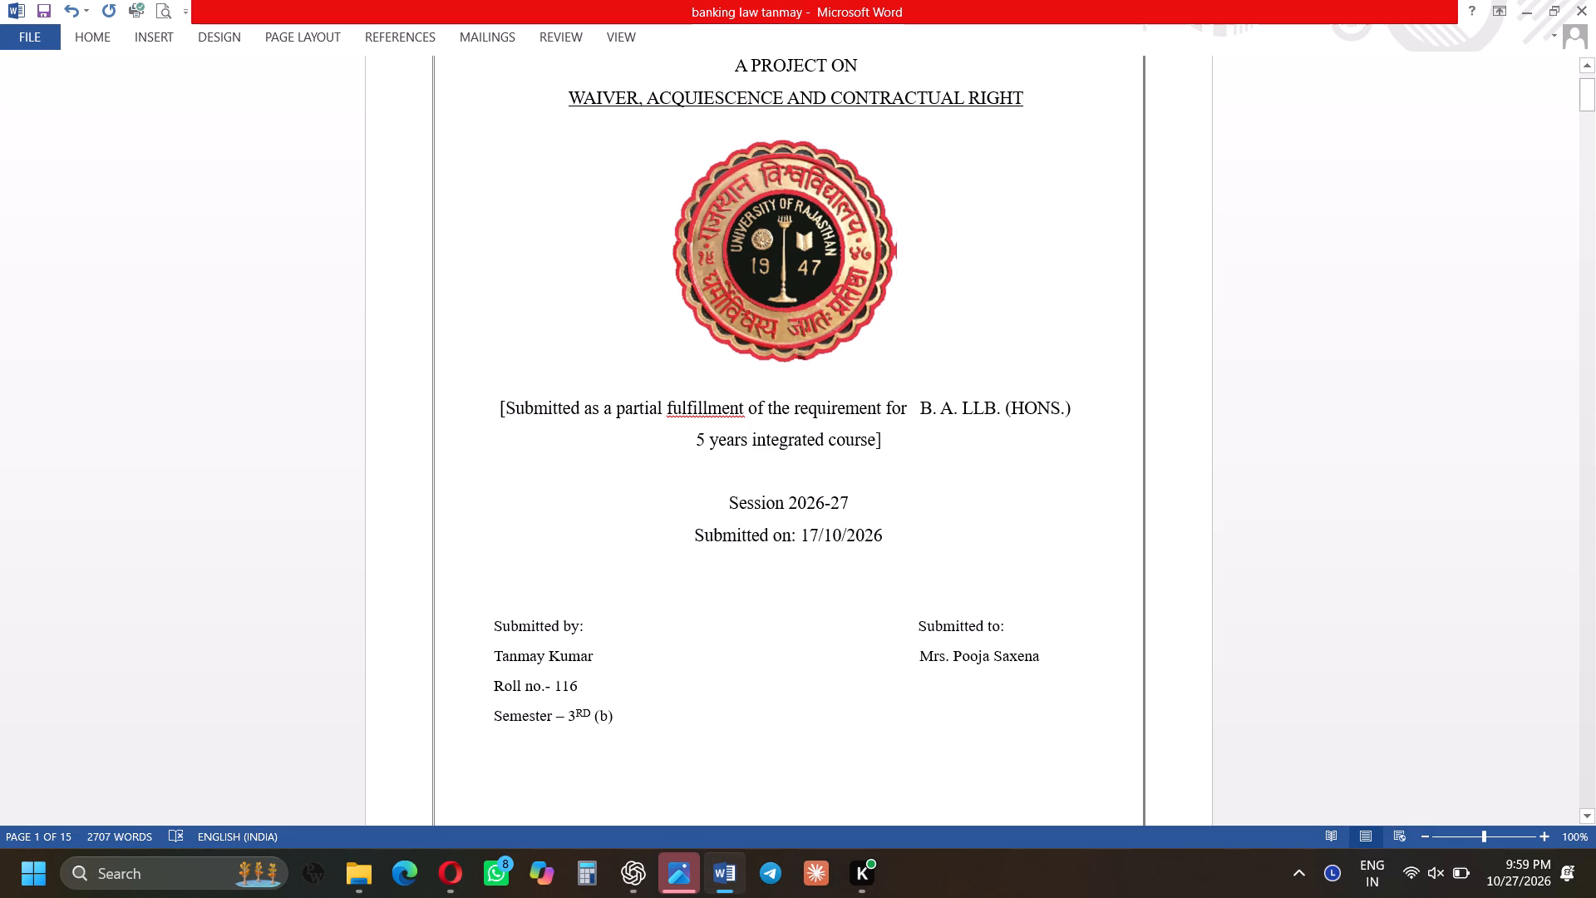
Replace the "Submitted to" entry on the cover page with the new supervisor's name, prefixed with the title "Dr.".
drag(1044, 654, 942, 654)
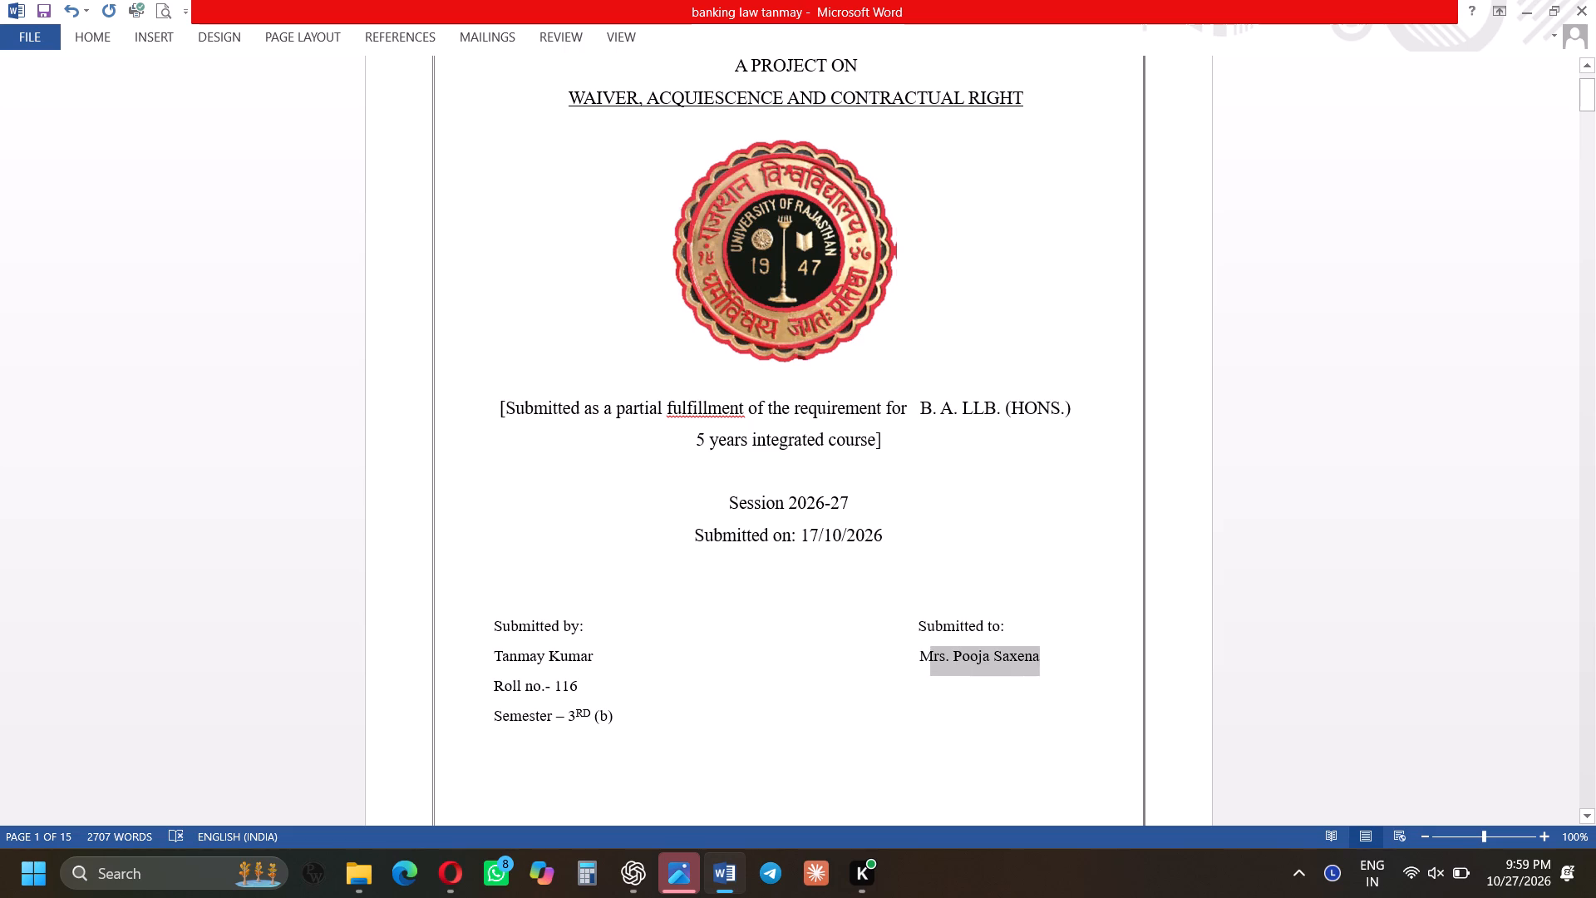
drag(942, 654, 929, 654)
key(BackSpace)
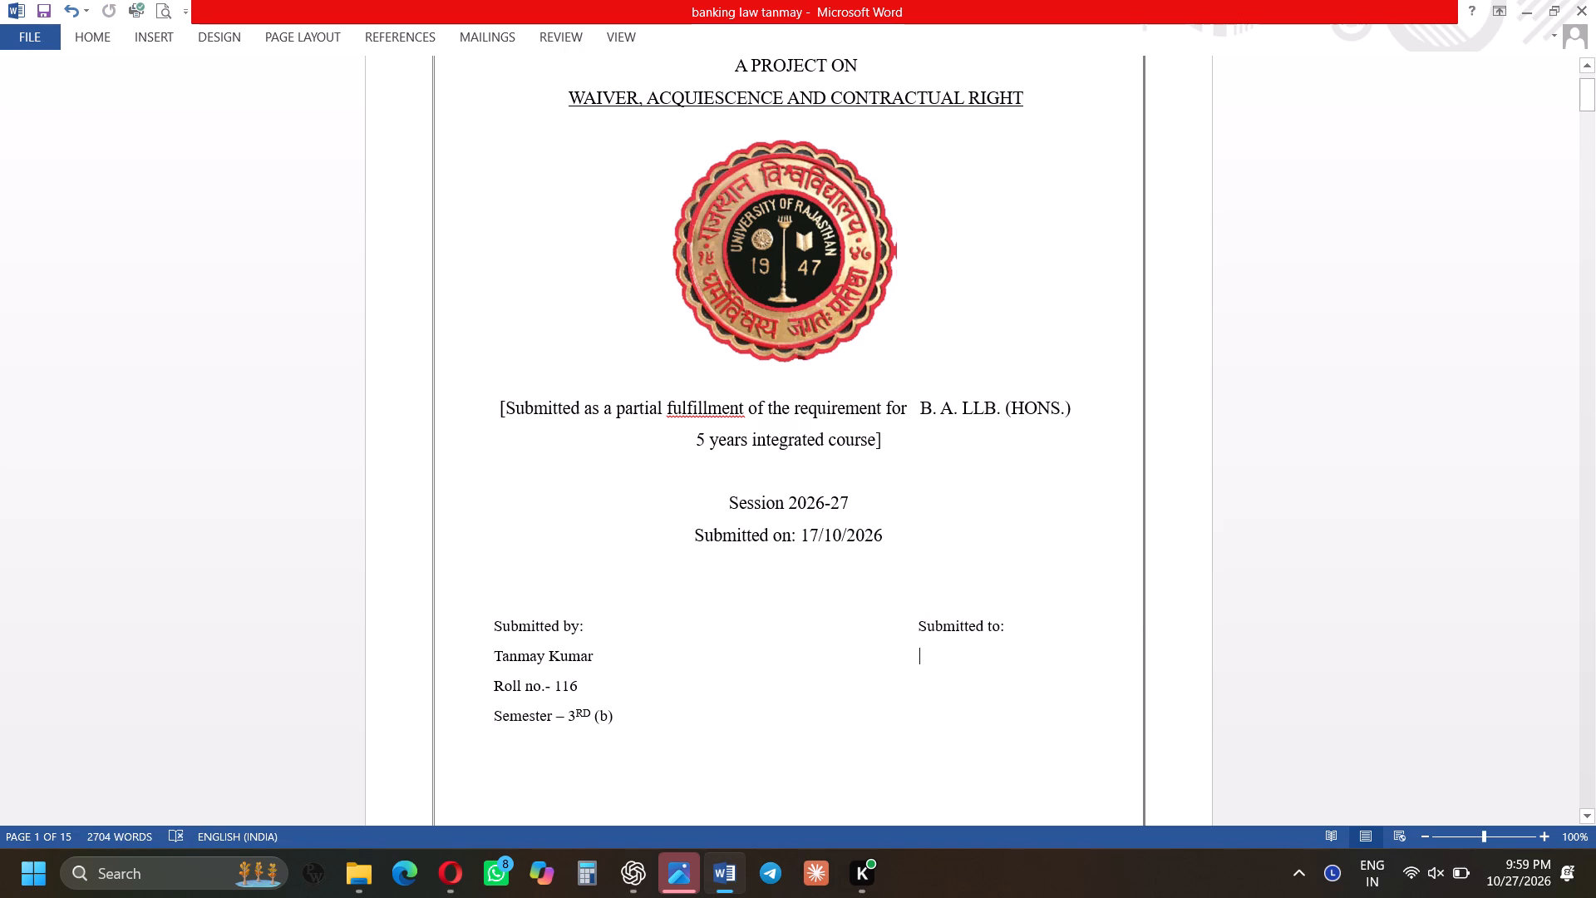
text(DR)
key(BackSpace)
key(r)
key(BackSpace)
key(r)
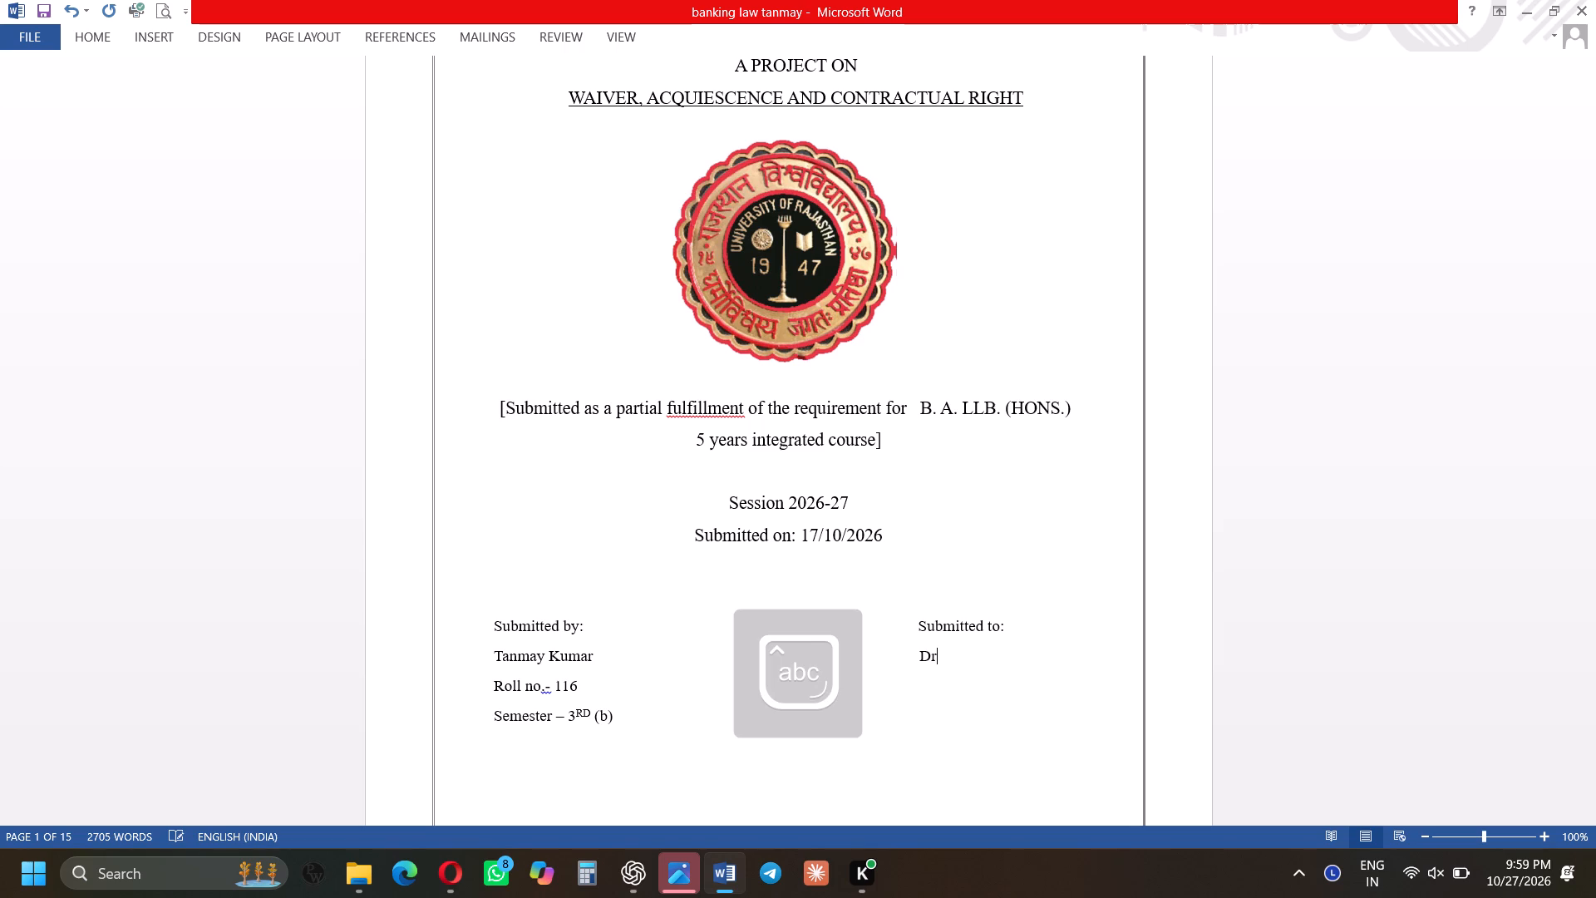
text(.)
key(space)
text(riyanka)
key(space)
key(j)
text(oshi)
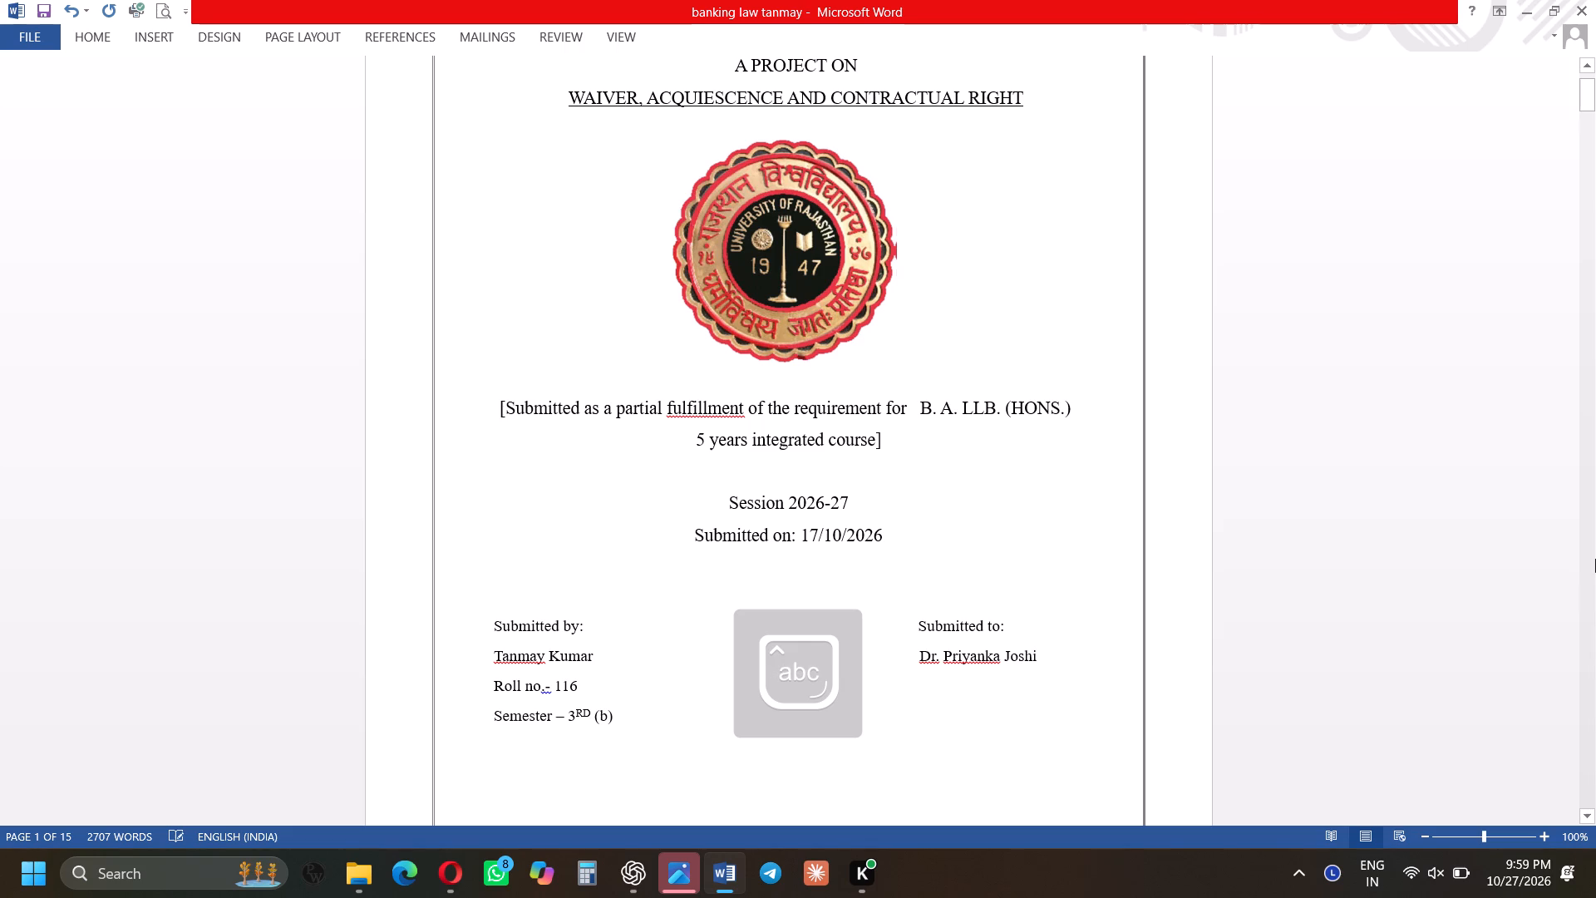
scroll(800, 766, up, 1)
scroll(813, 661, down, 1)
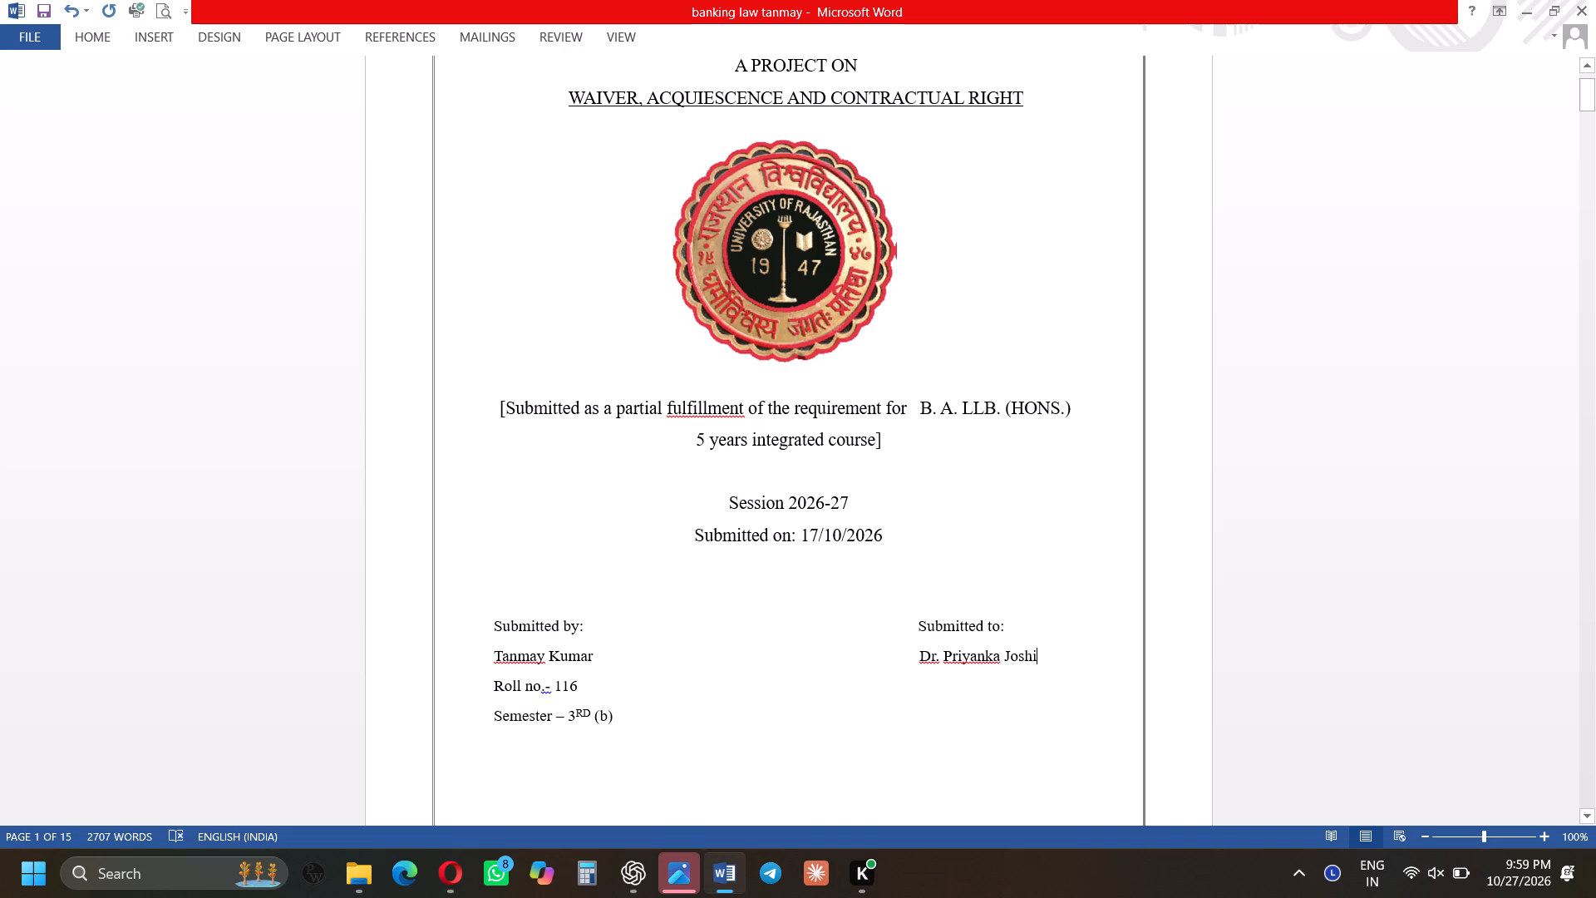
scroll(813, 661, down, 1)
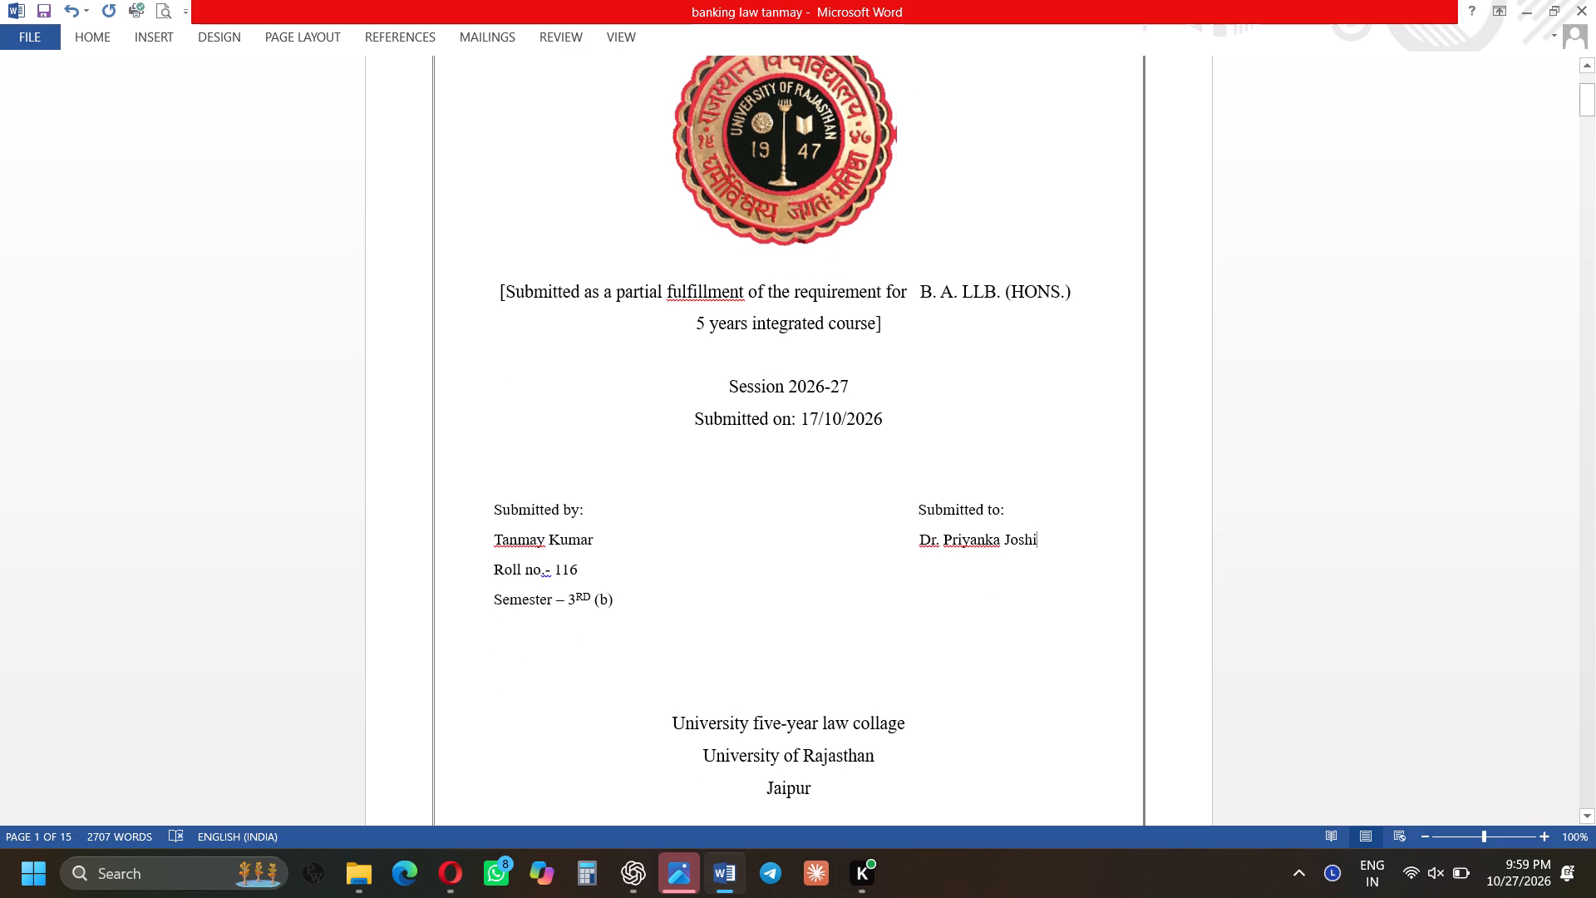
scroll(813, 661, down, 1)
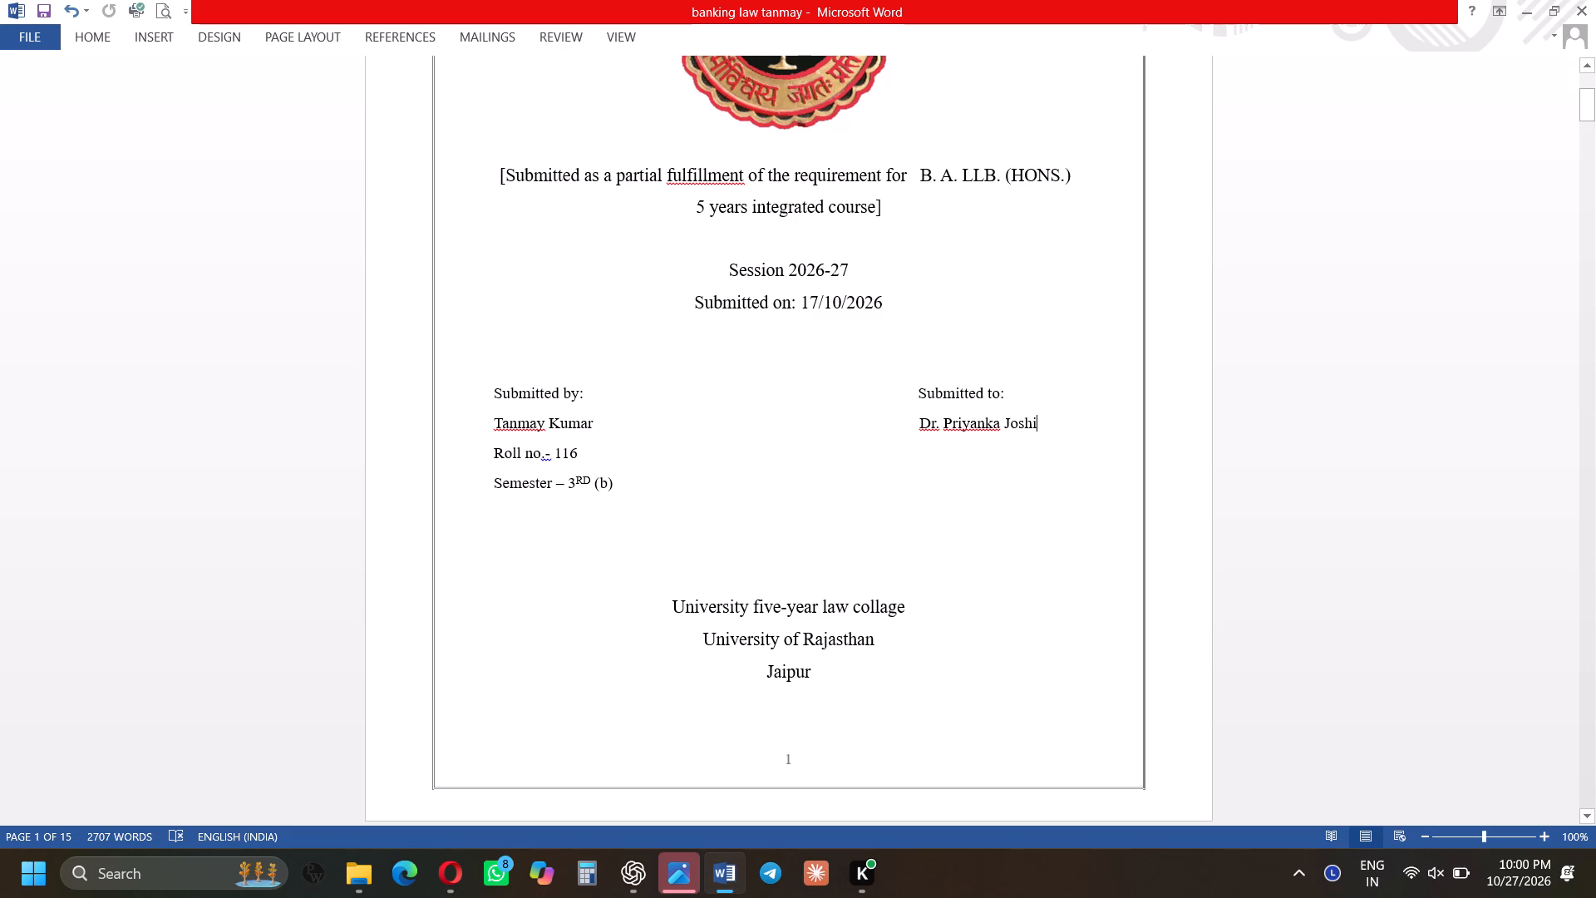
Replace the faculty member's name at the top of the certificate with the "Submitted to" name copied from the cover page.
scroll(734, 584, down, 3)
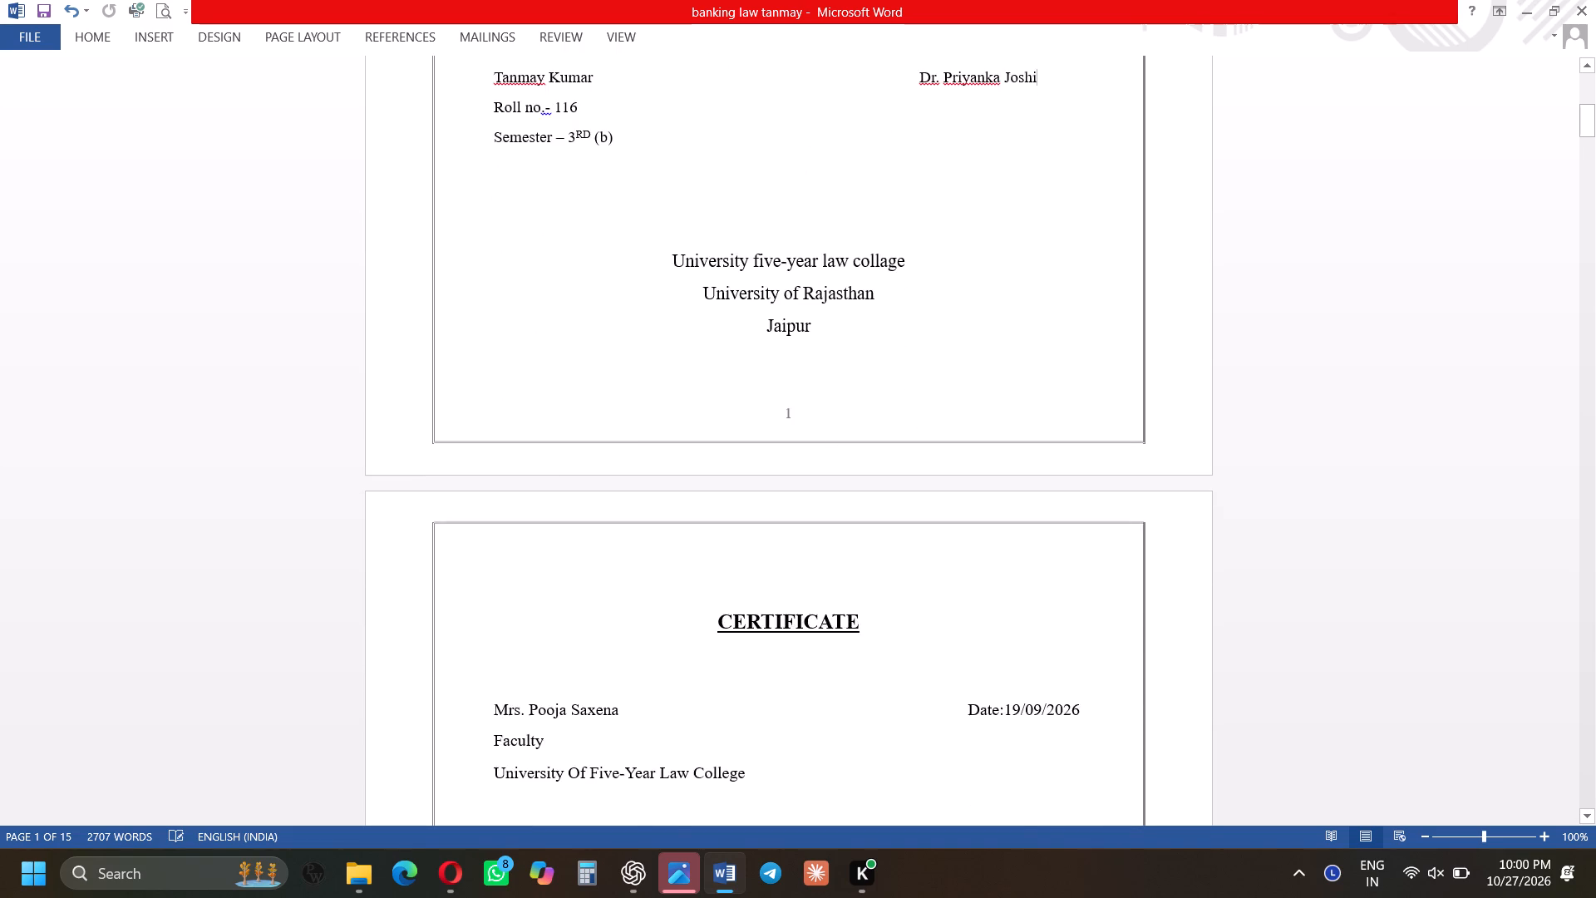
scroll(734, 584, down, 3)
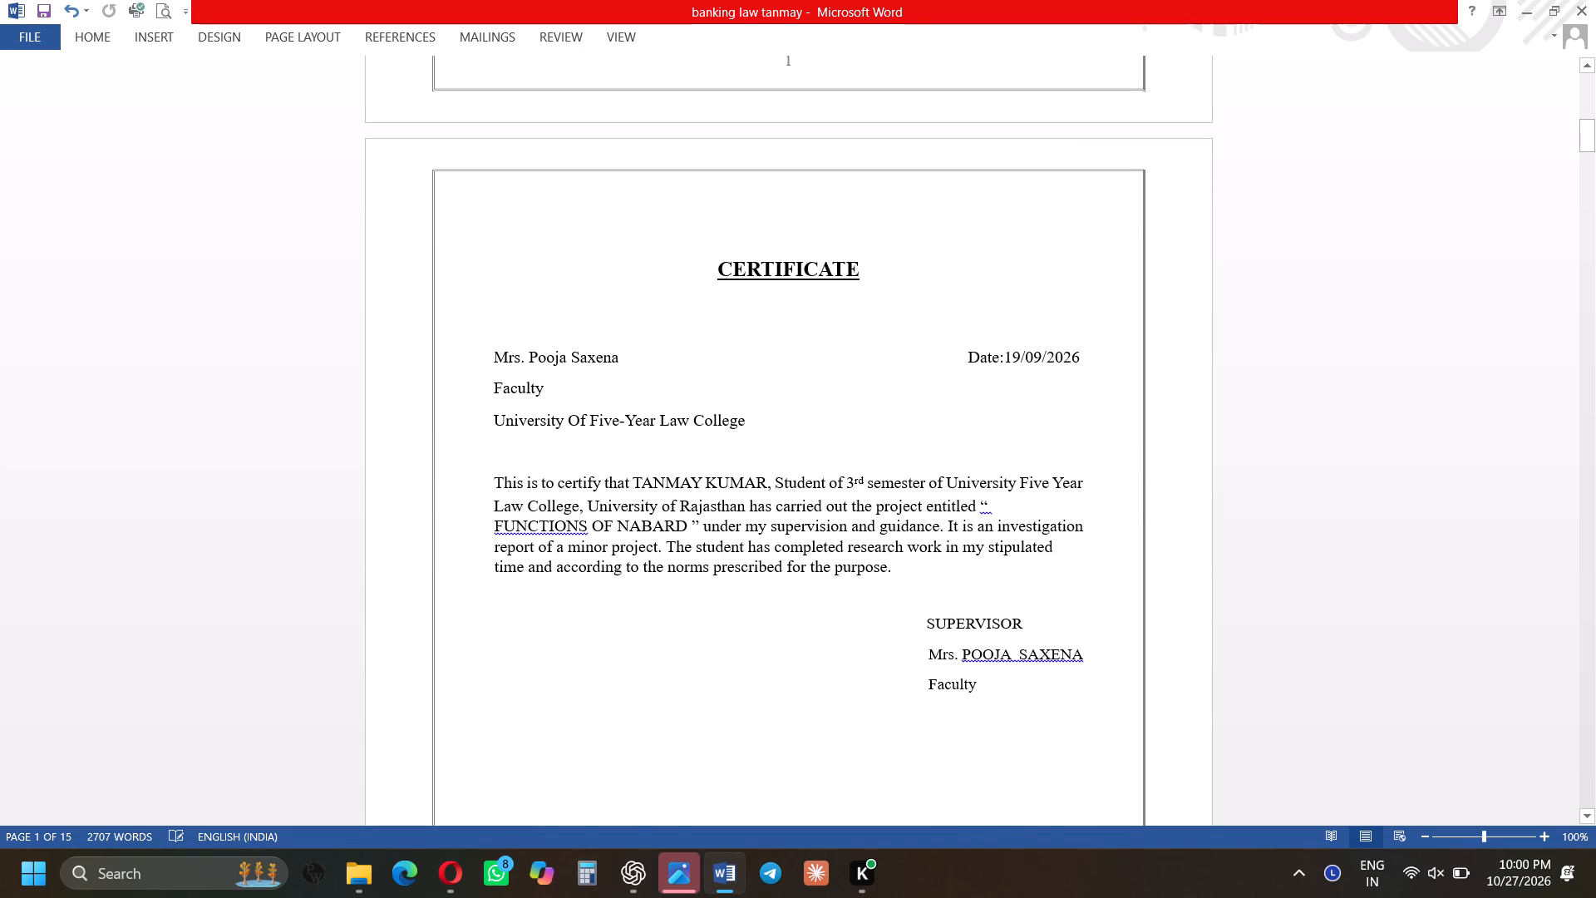
scroll(621, 375, up, 4)
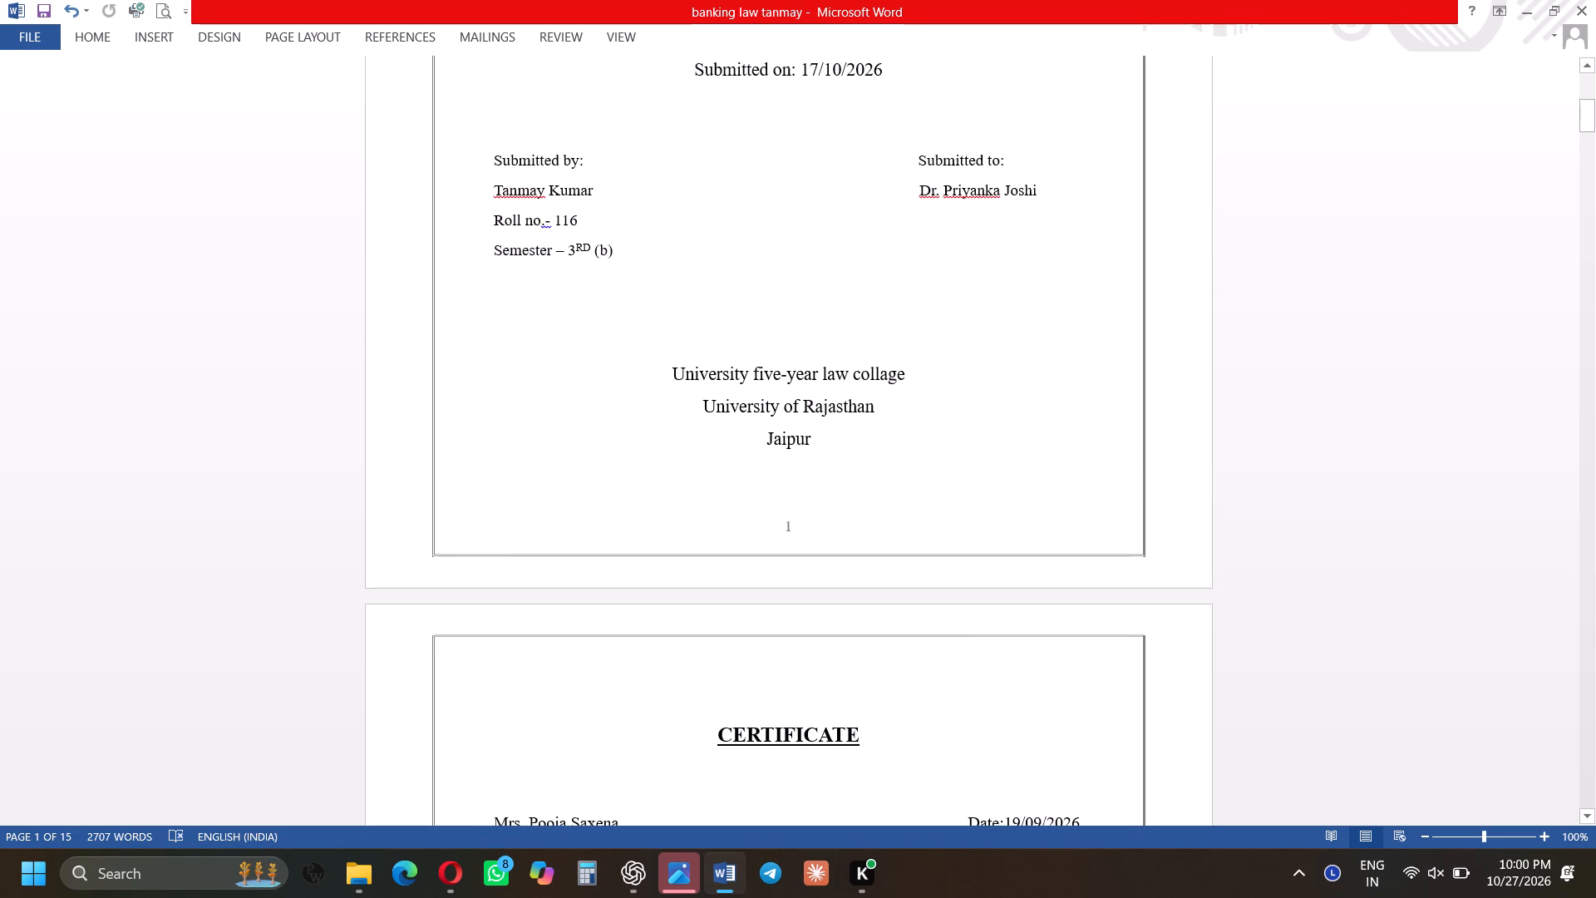
drag(922, 193, 1037, 194)
key(ctrl+c)
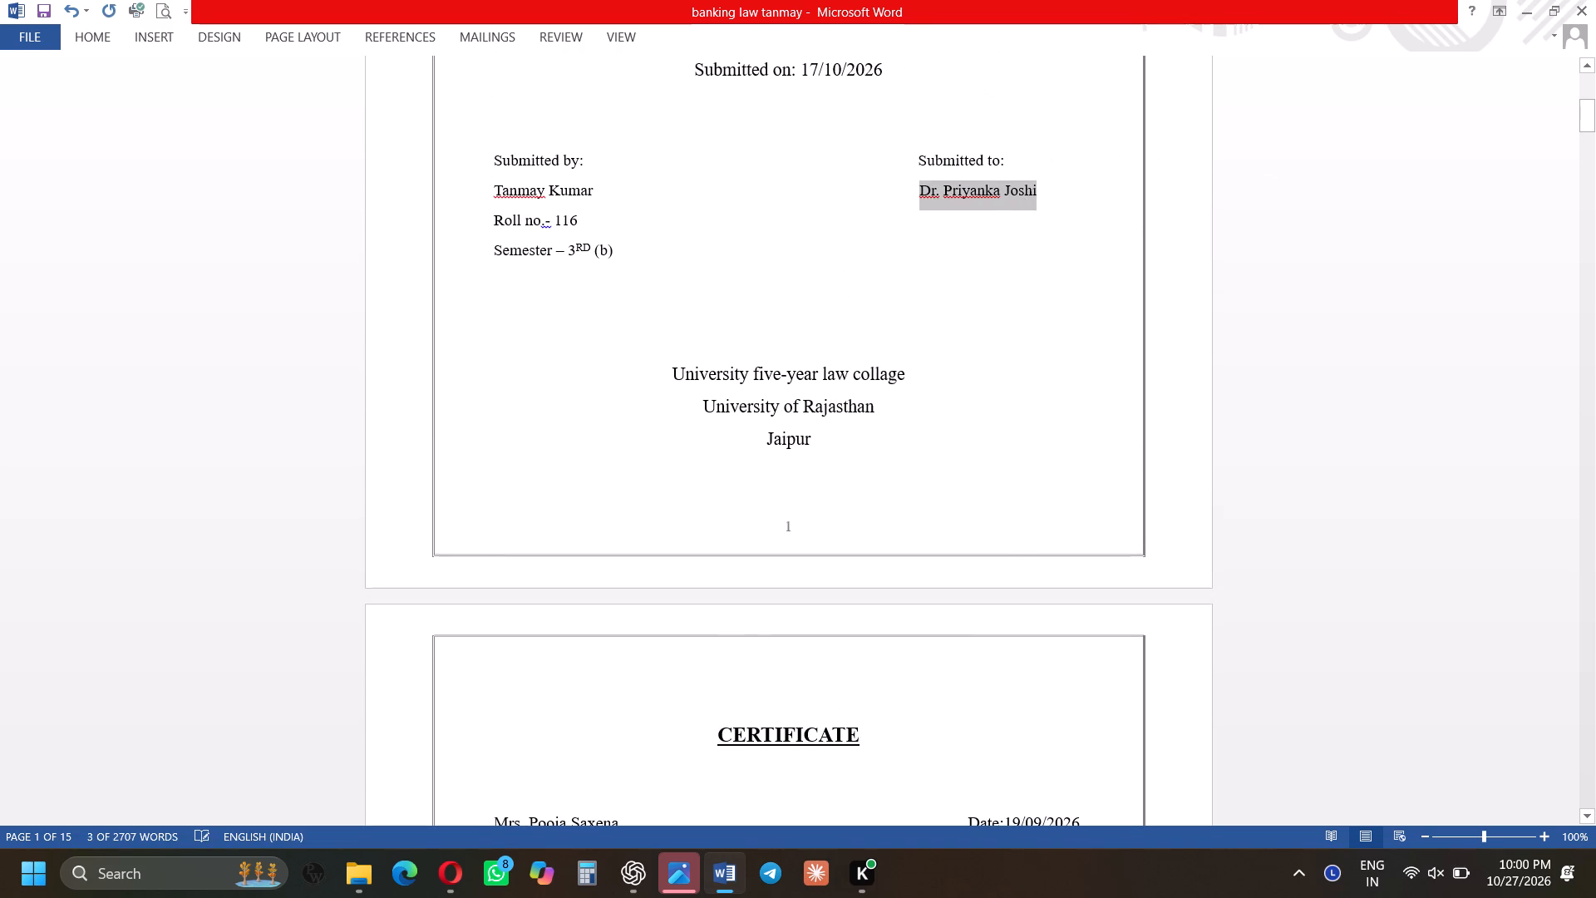
scroll(888, 464, down, 5)
click(618, 239)
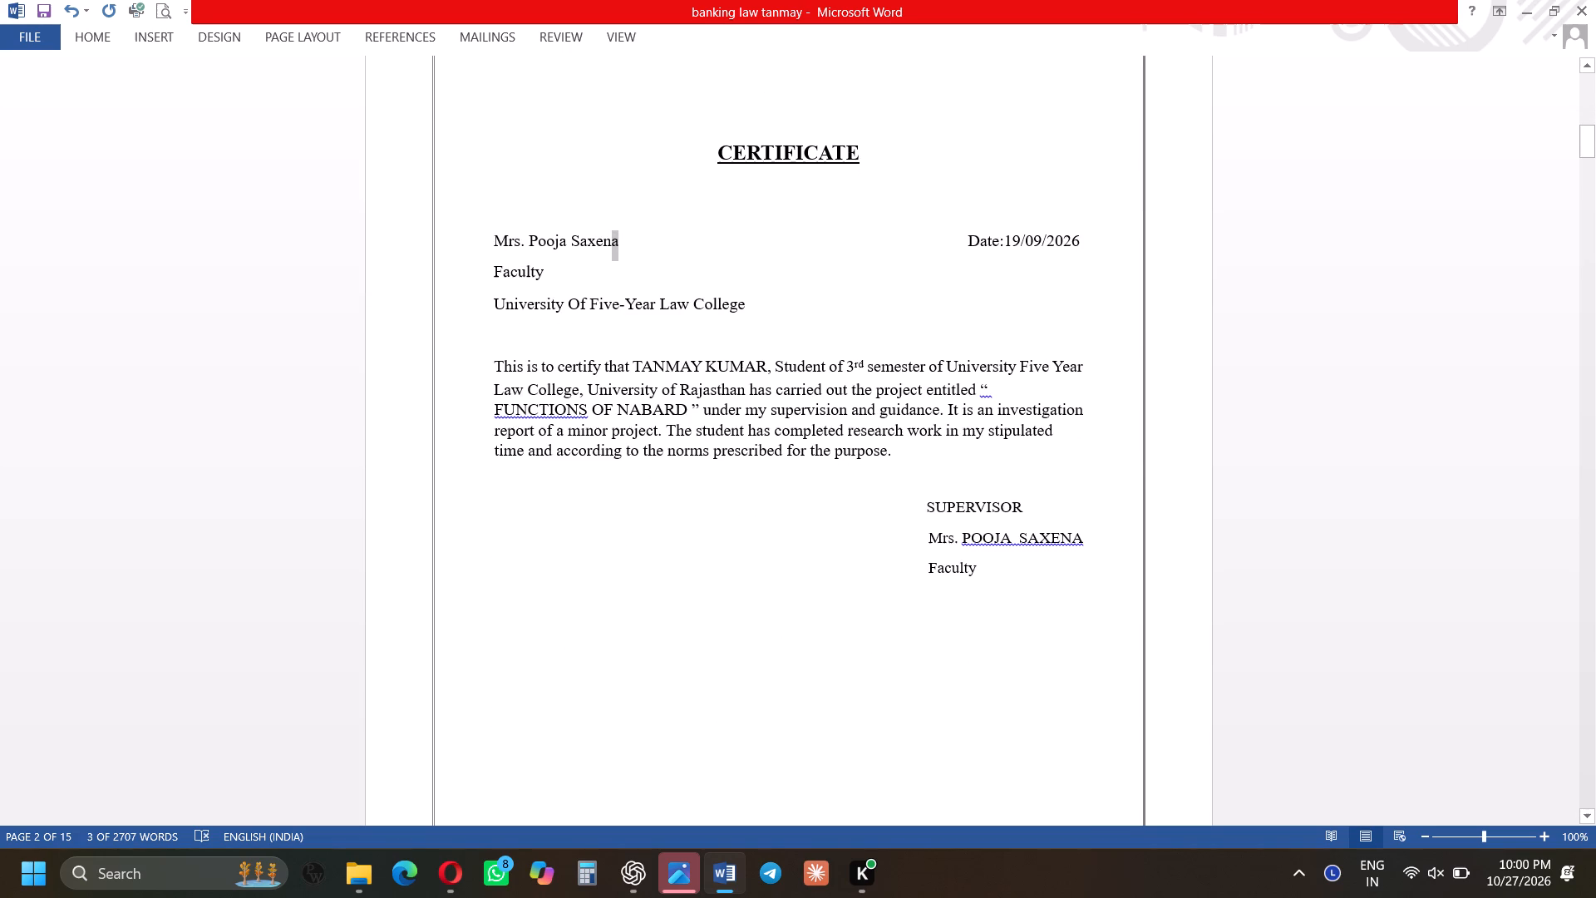
drag(499, 239, 602, 246)
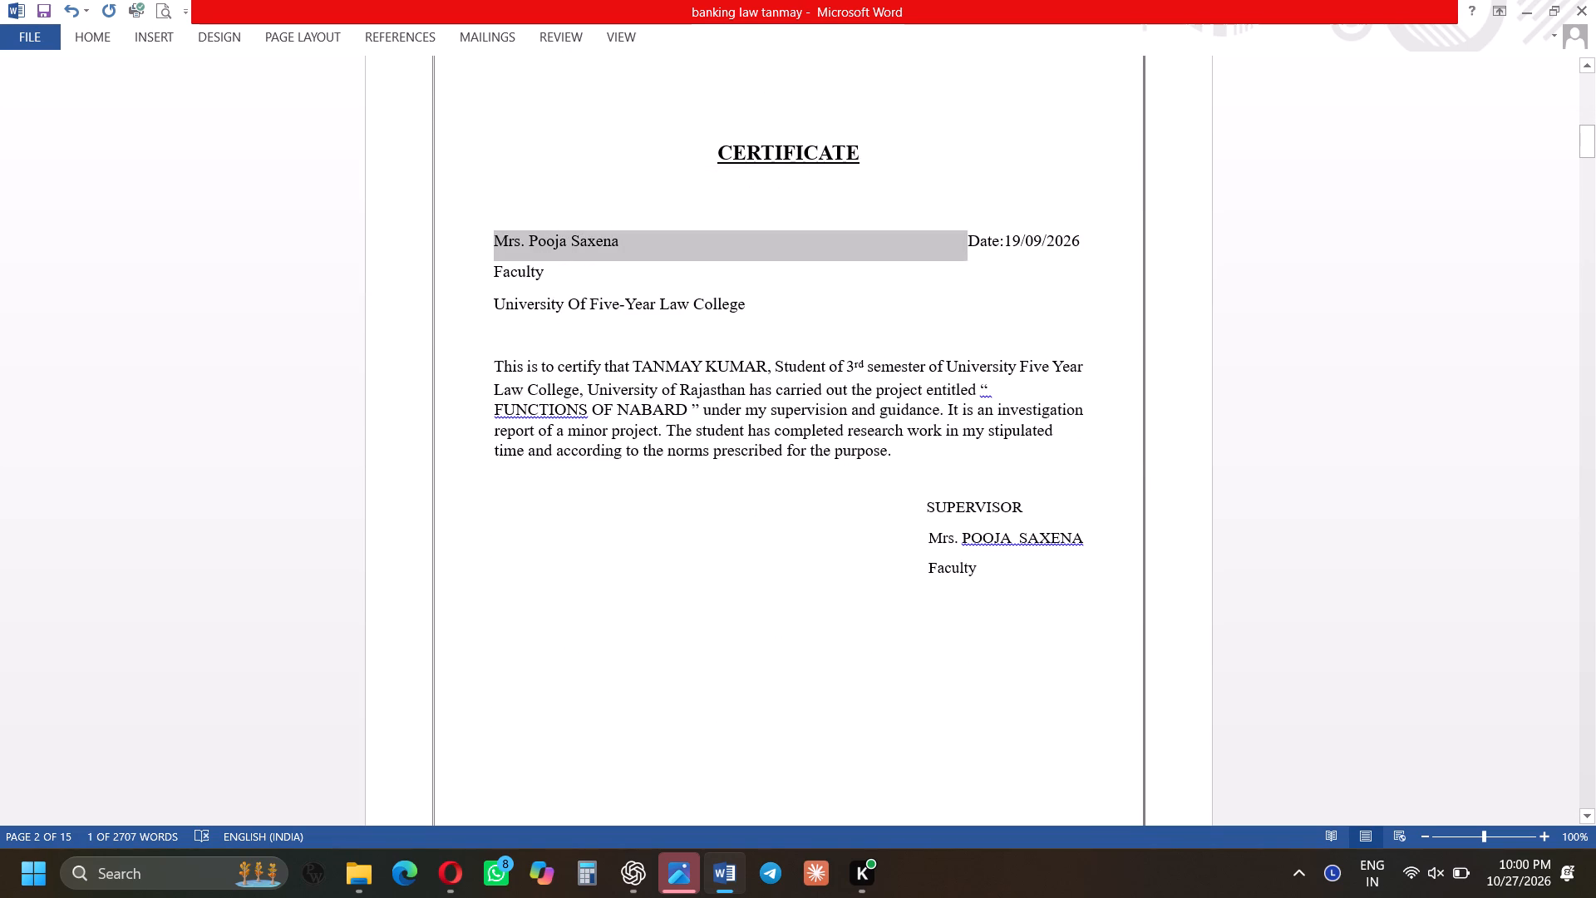
drag(602, 246, 611, 249)
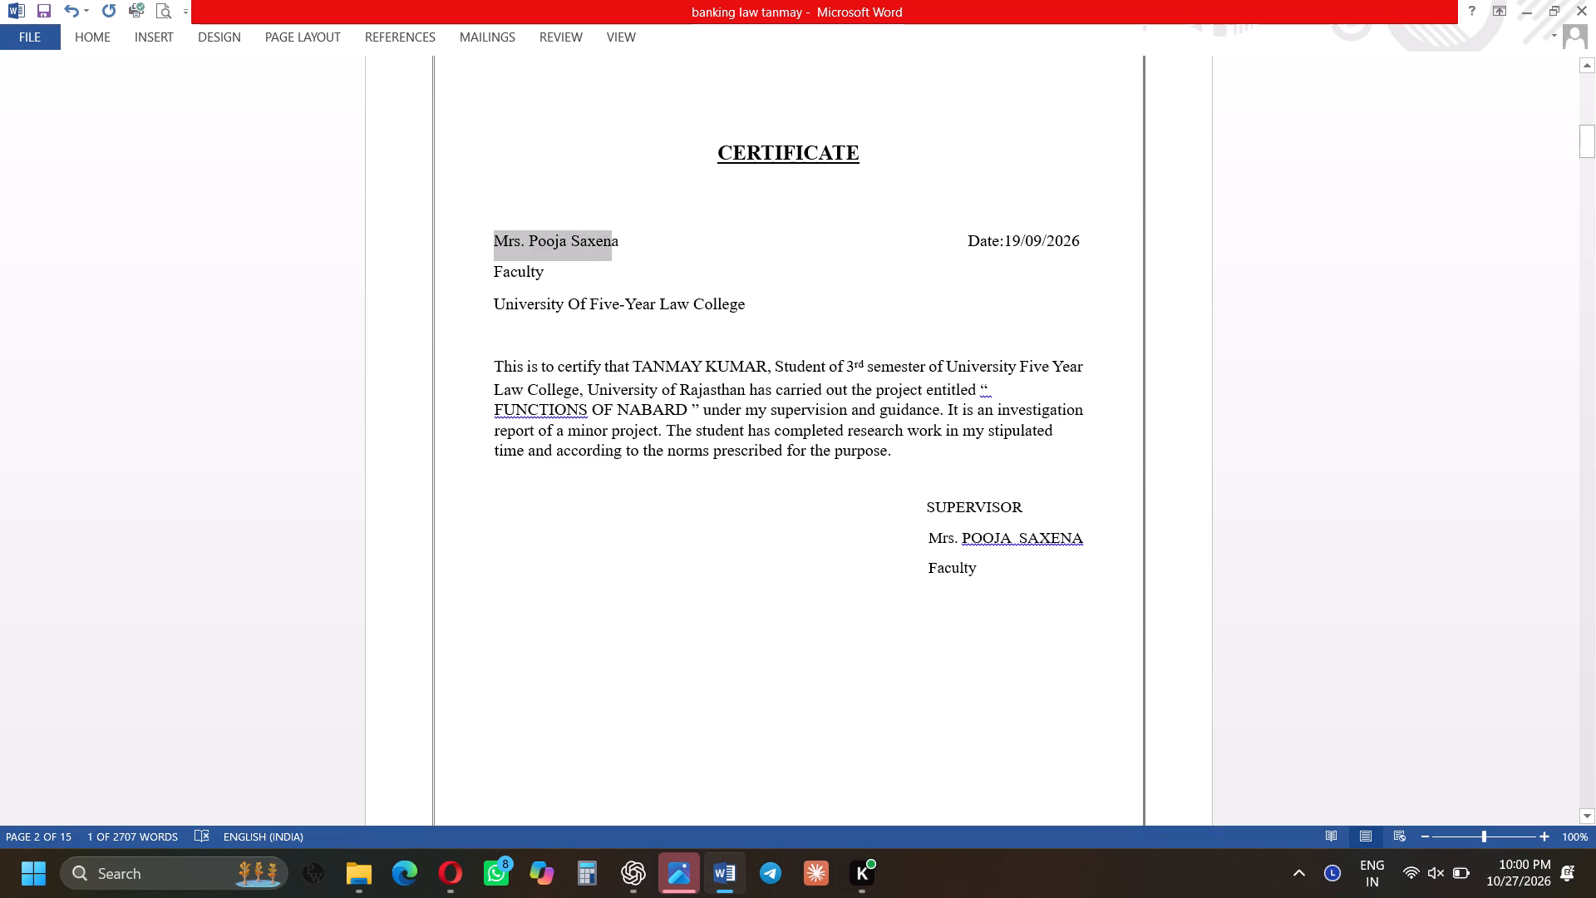
drag(611, 249, 617, 247)
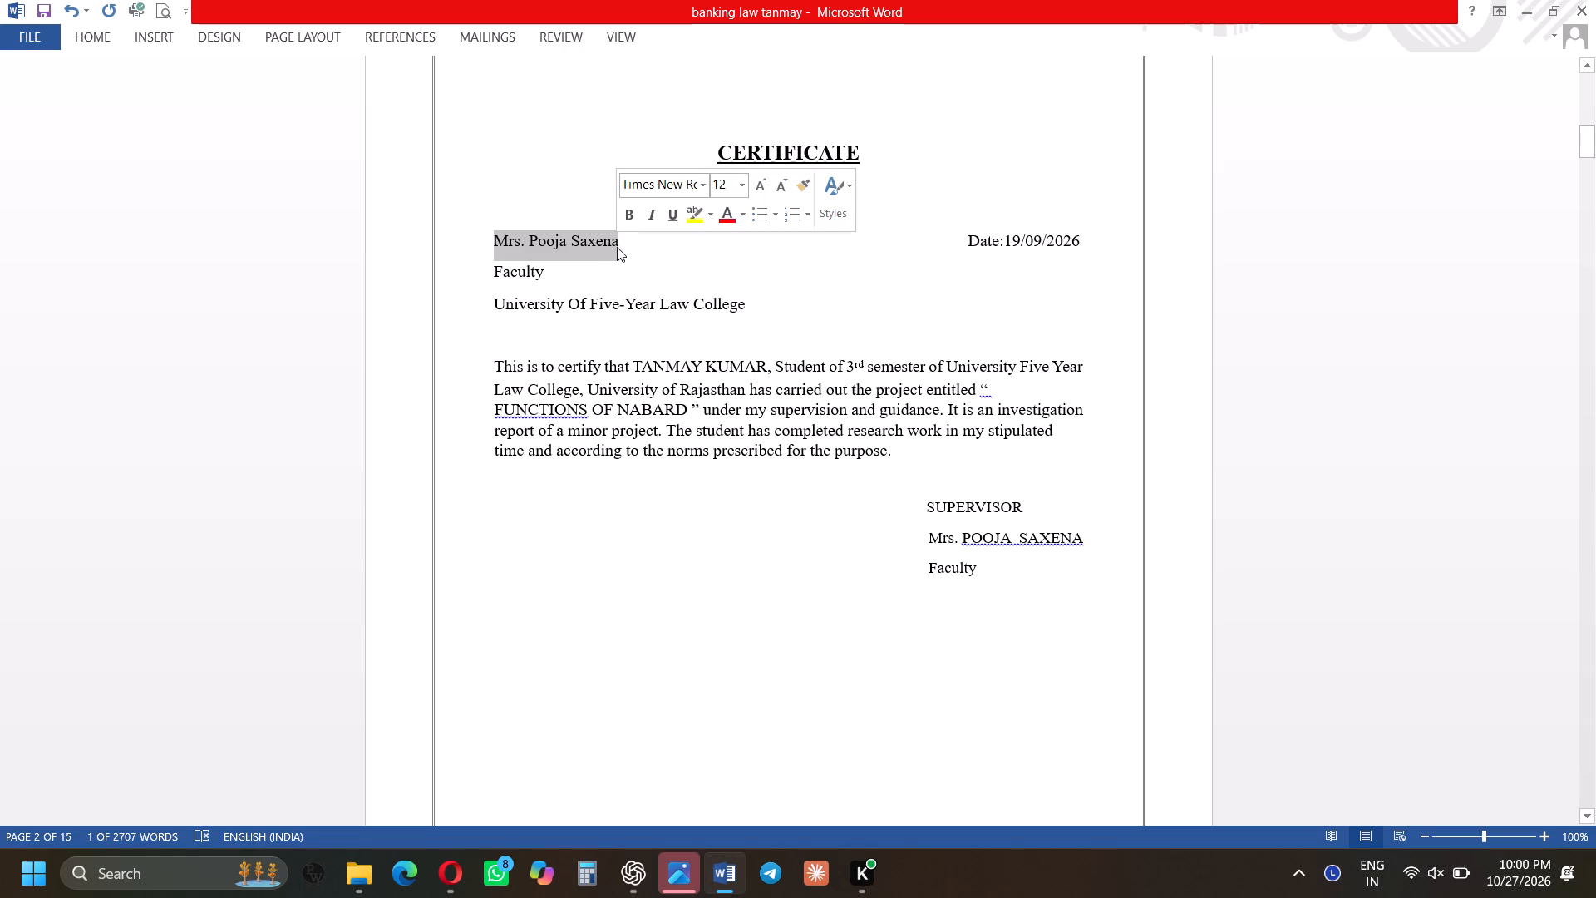
key(ctrl+v)
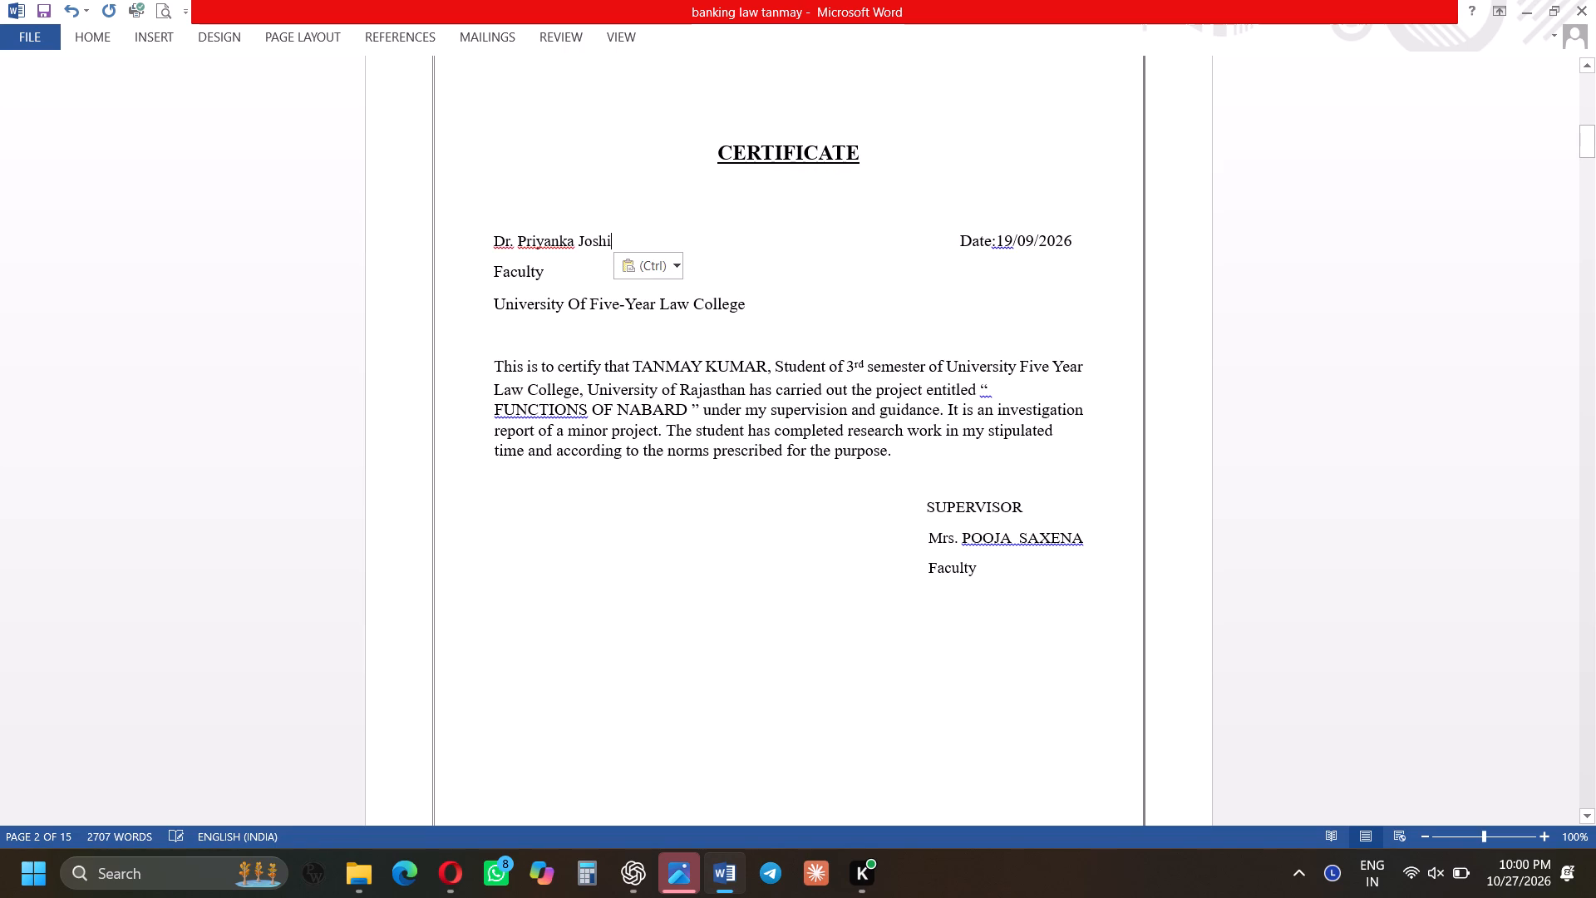
Set the certificate date to 17/10/2026, matching the submission date on the cover page.
click(1010, 242)
key(BackSpace)
key(BackSpace)
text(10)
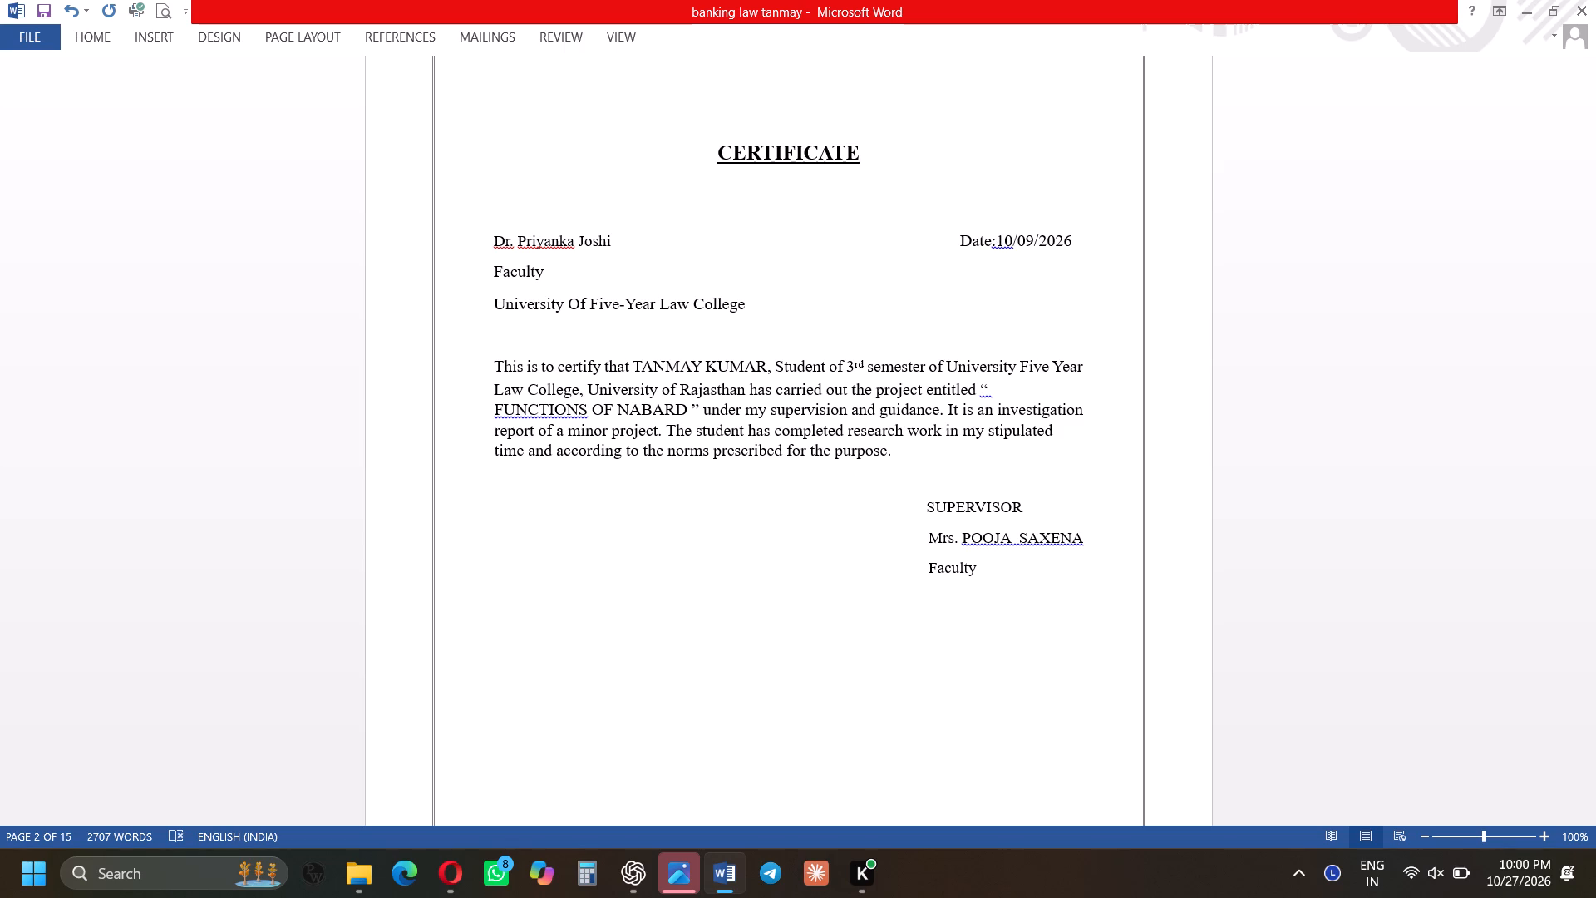
scroll(1011, 241, up, 6)
scroll(927, 283, down, 2)
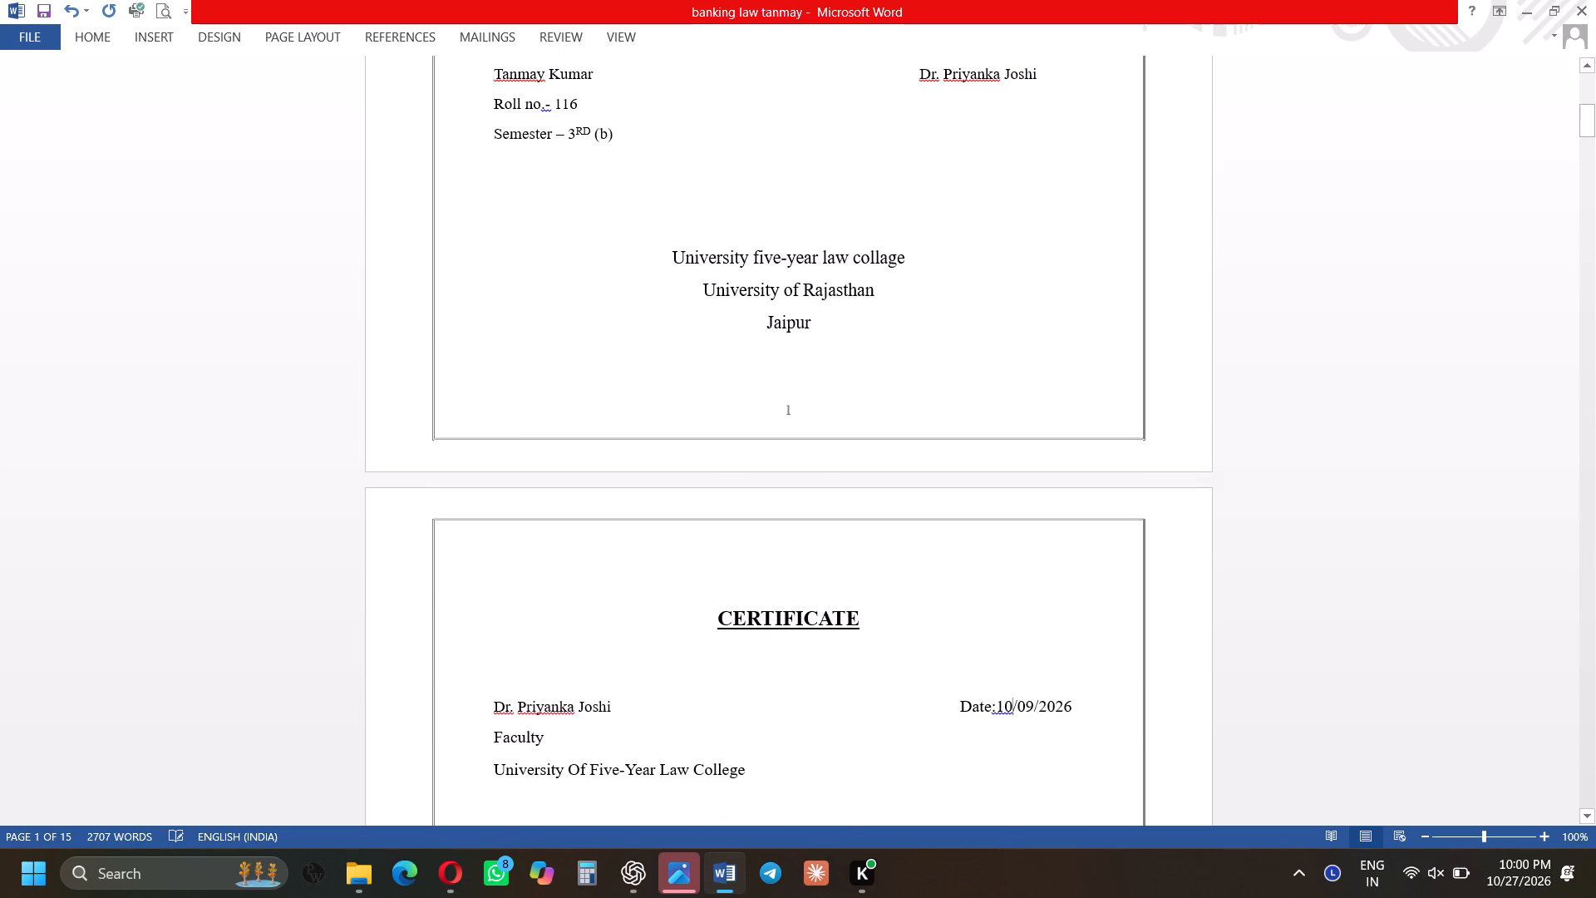
scroll(927, 283, up, 1)
scroll(927, 283, down, 4)
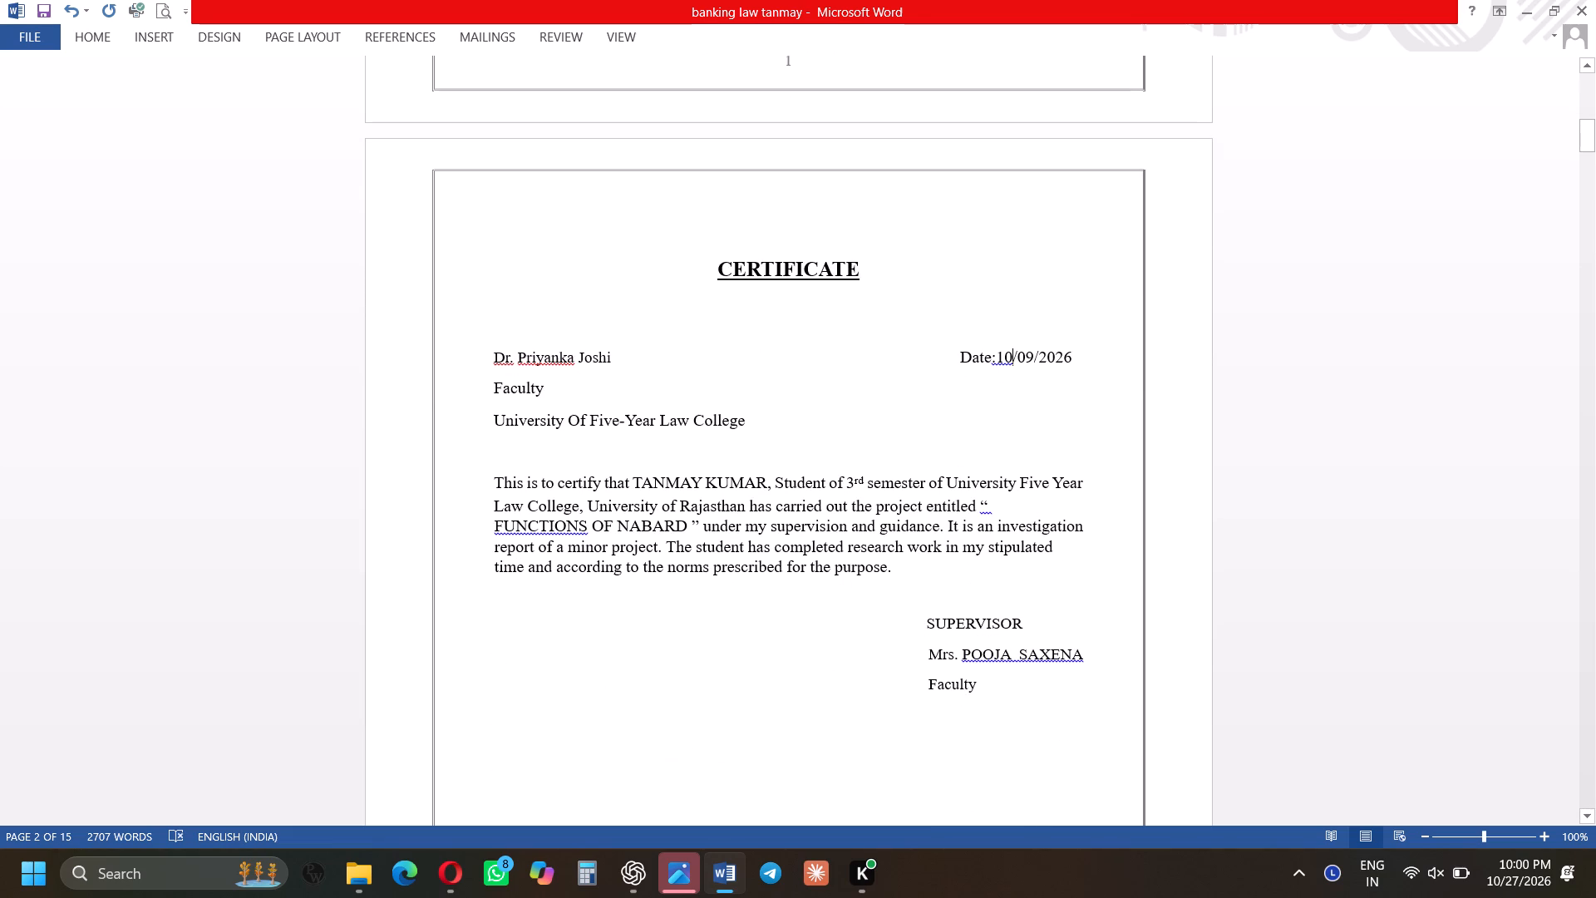
key(BackSpace)
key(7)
key(Right)
key(Right)
key(Right)
key(BackSpace)
key(BackSpace)
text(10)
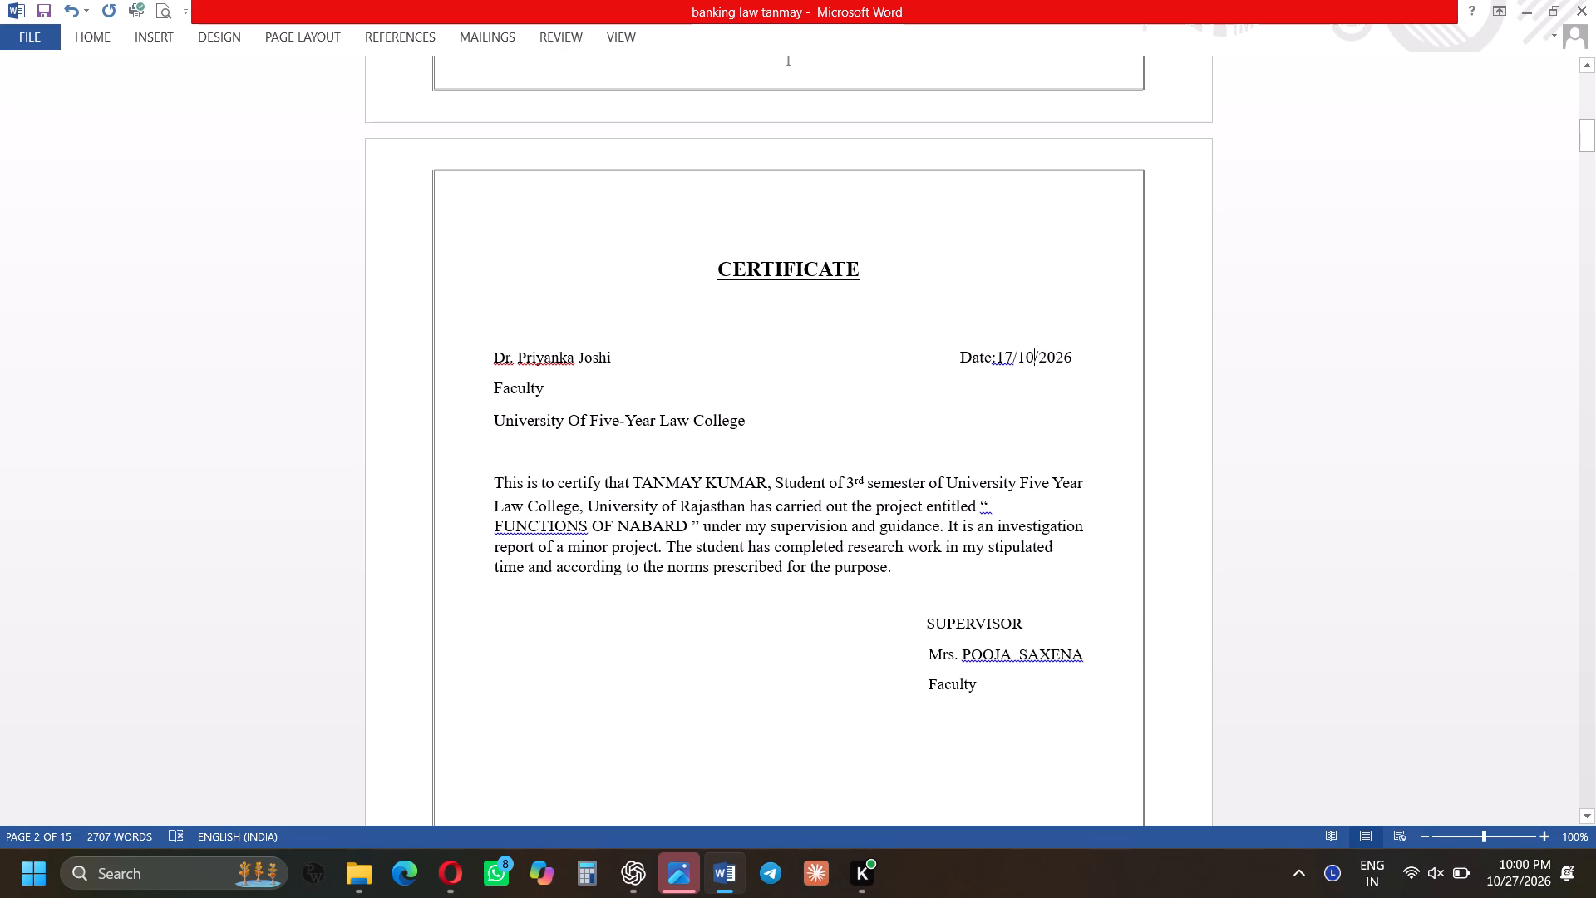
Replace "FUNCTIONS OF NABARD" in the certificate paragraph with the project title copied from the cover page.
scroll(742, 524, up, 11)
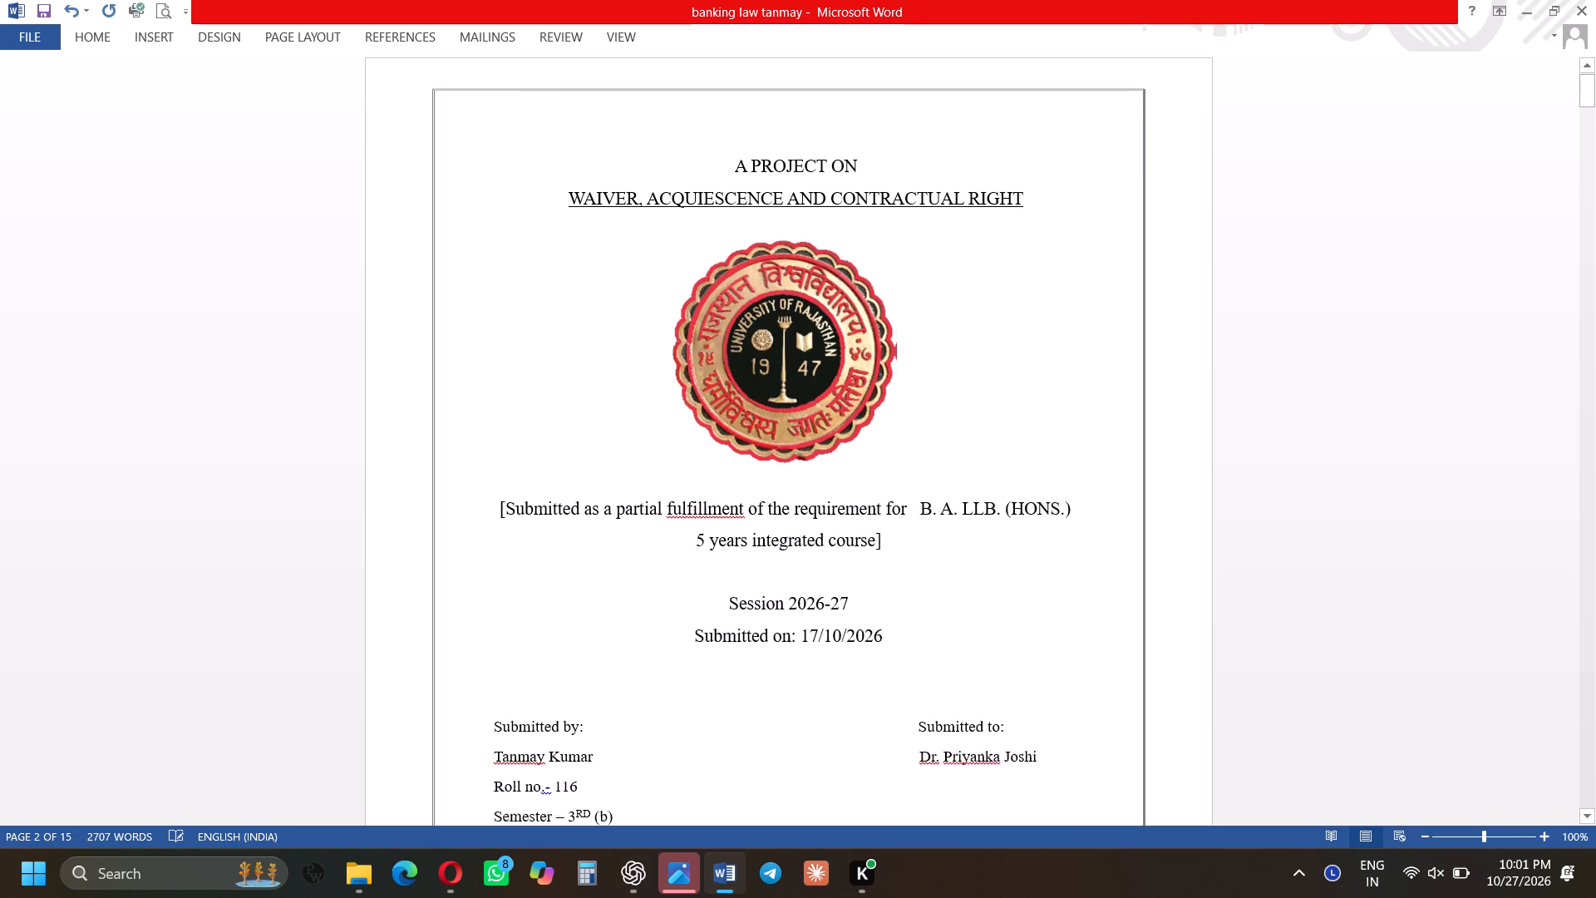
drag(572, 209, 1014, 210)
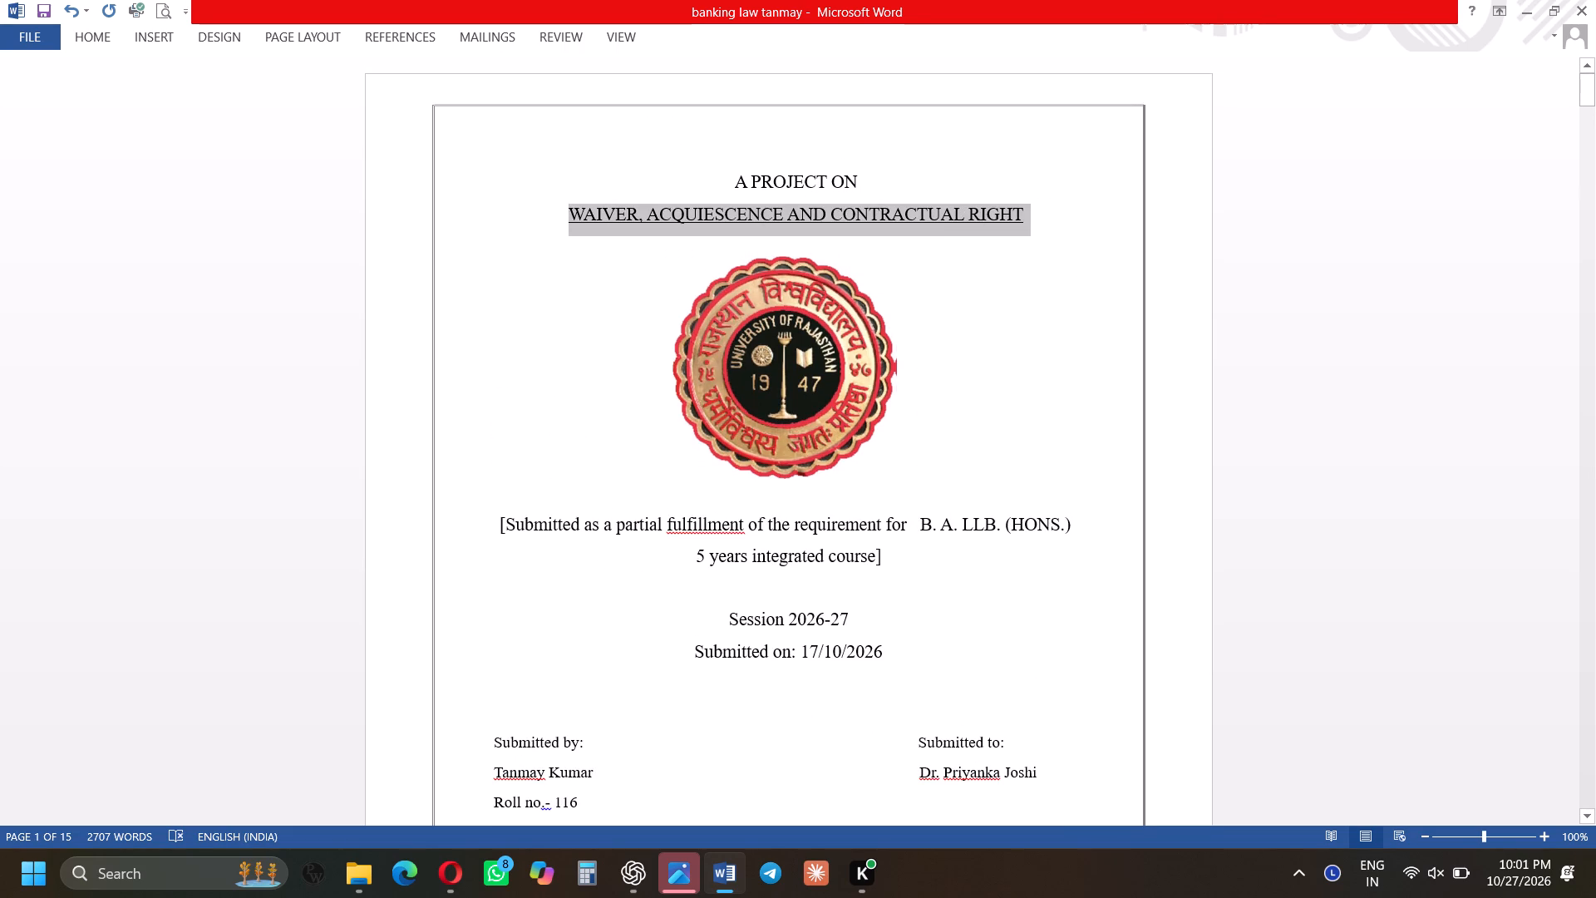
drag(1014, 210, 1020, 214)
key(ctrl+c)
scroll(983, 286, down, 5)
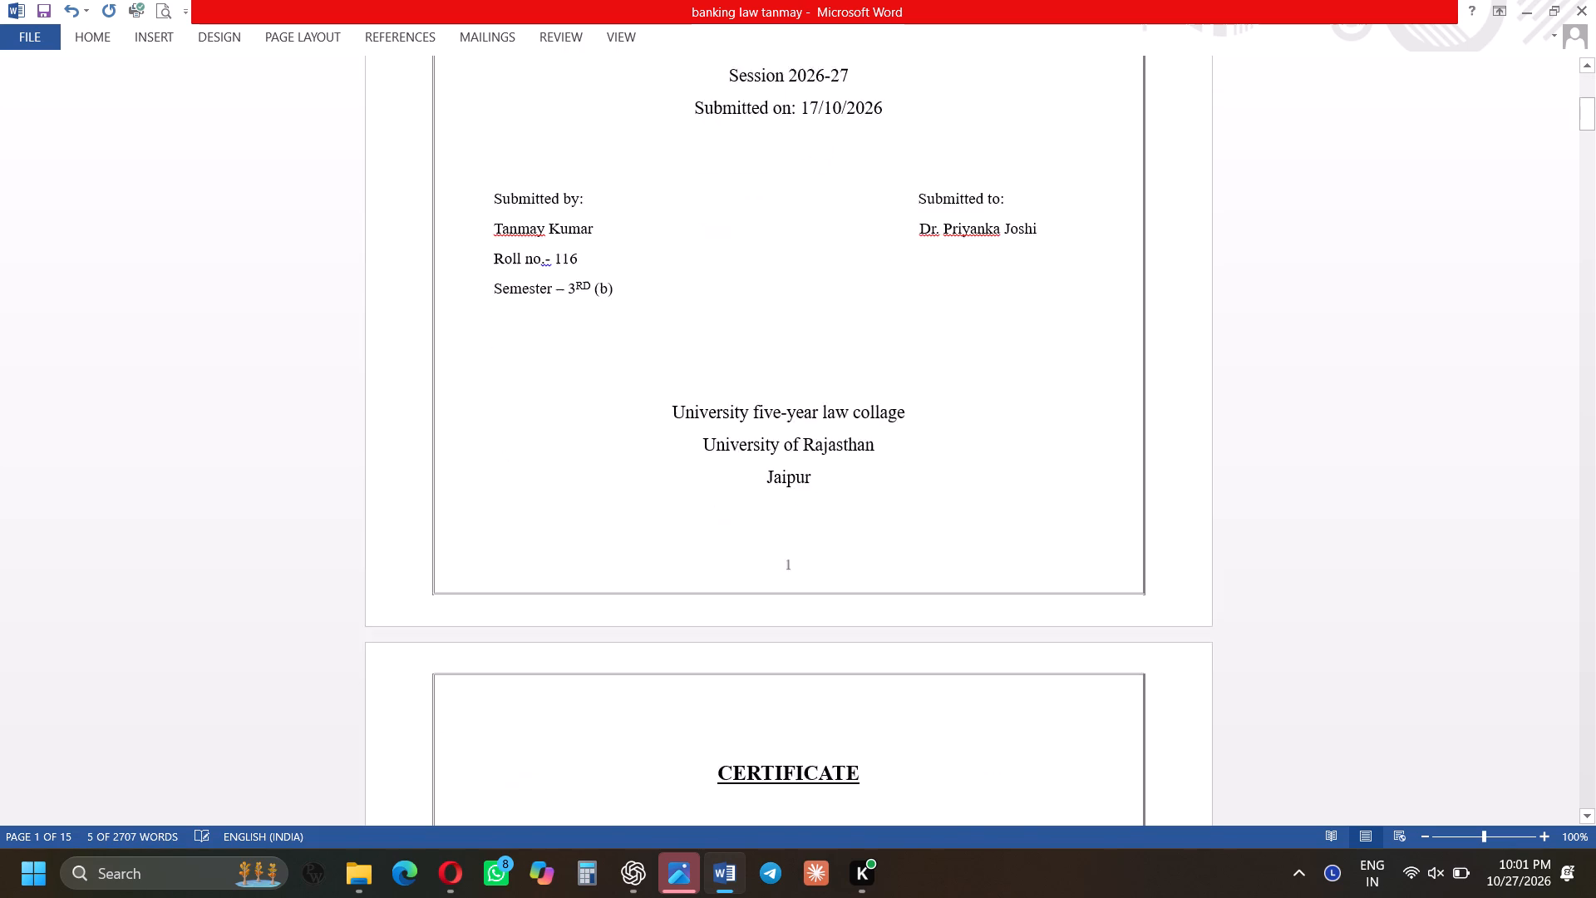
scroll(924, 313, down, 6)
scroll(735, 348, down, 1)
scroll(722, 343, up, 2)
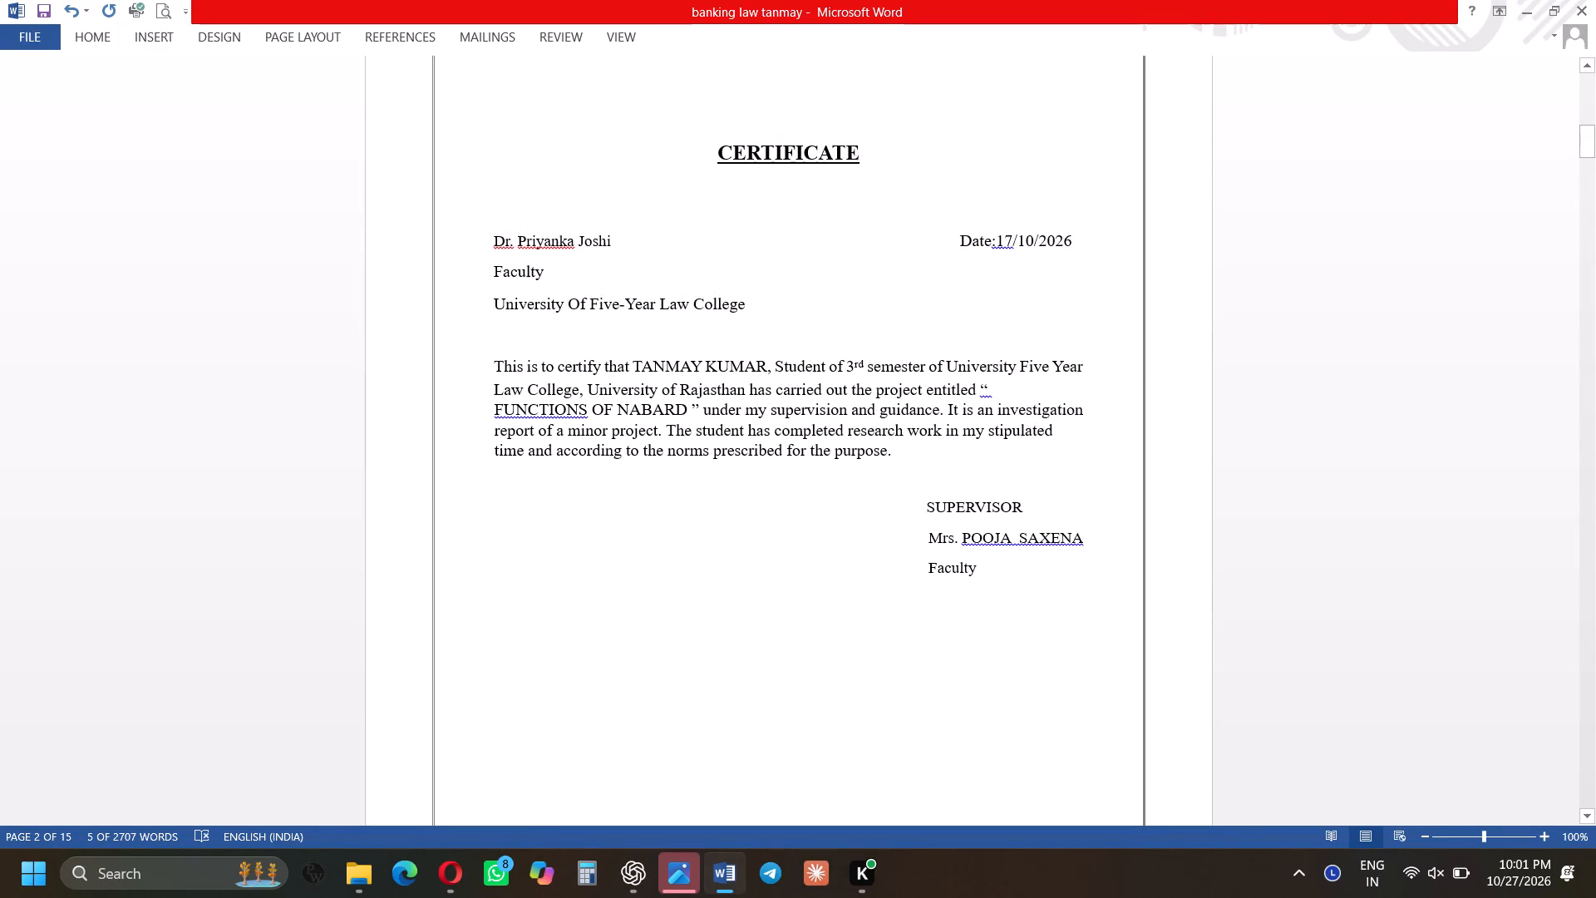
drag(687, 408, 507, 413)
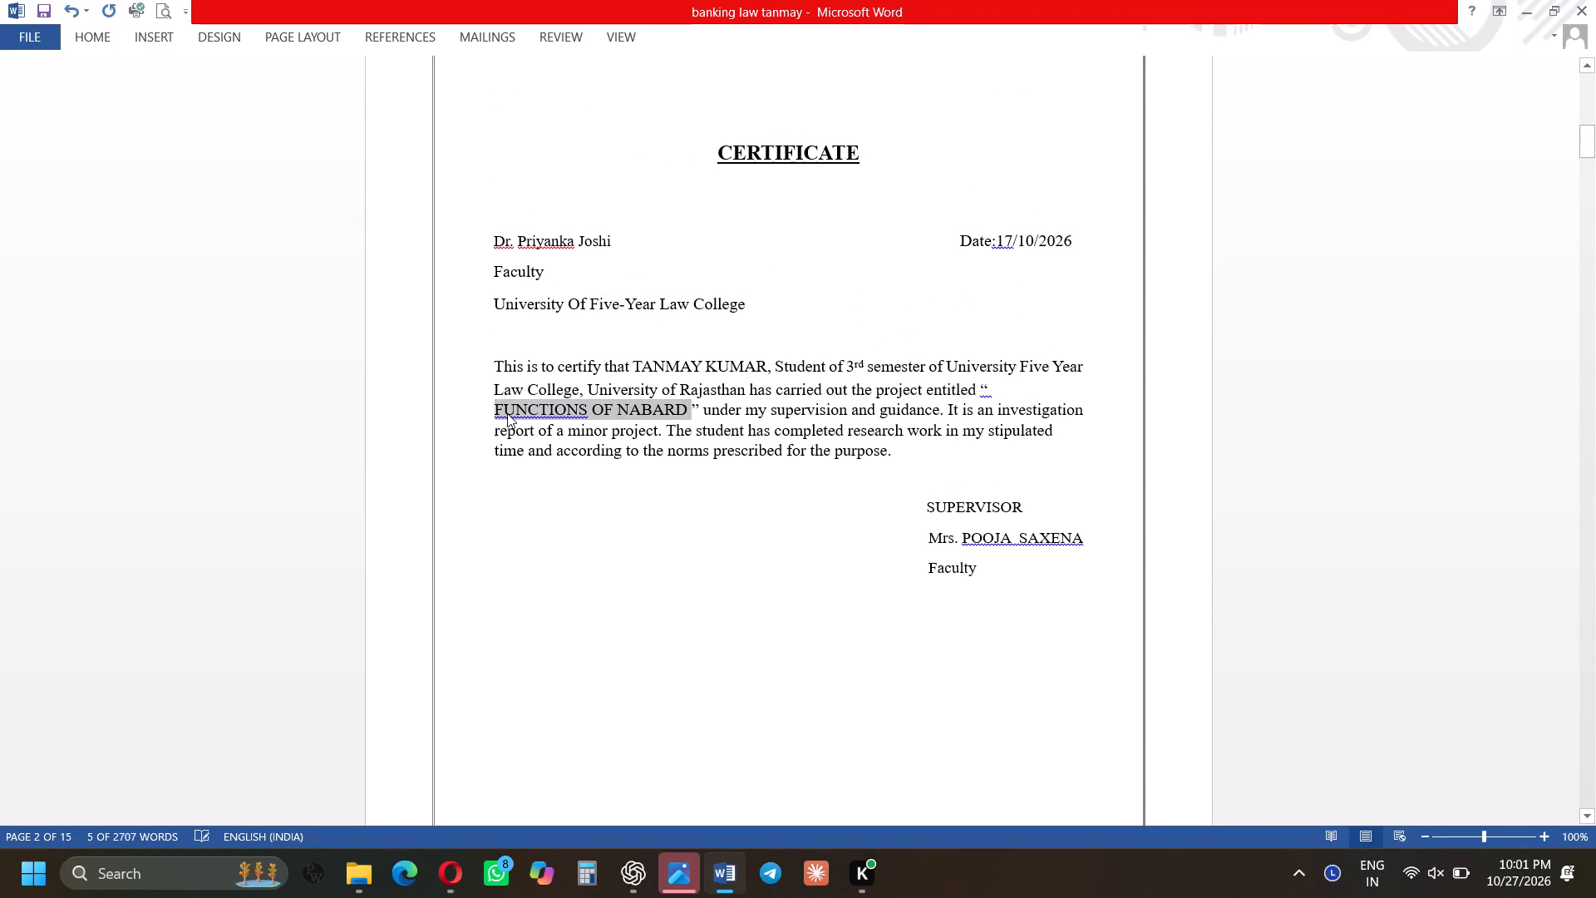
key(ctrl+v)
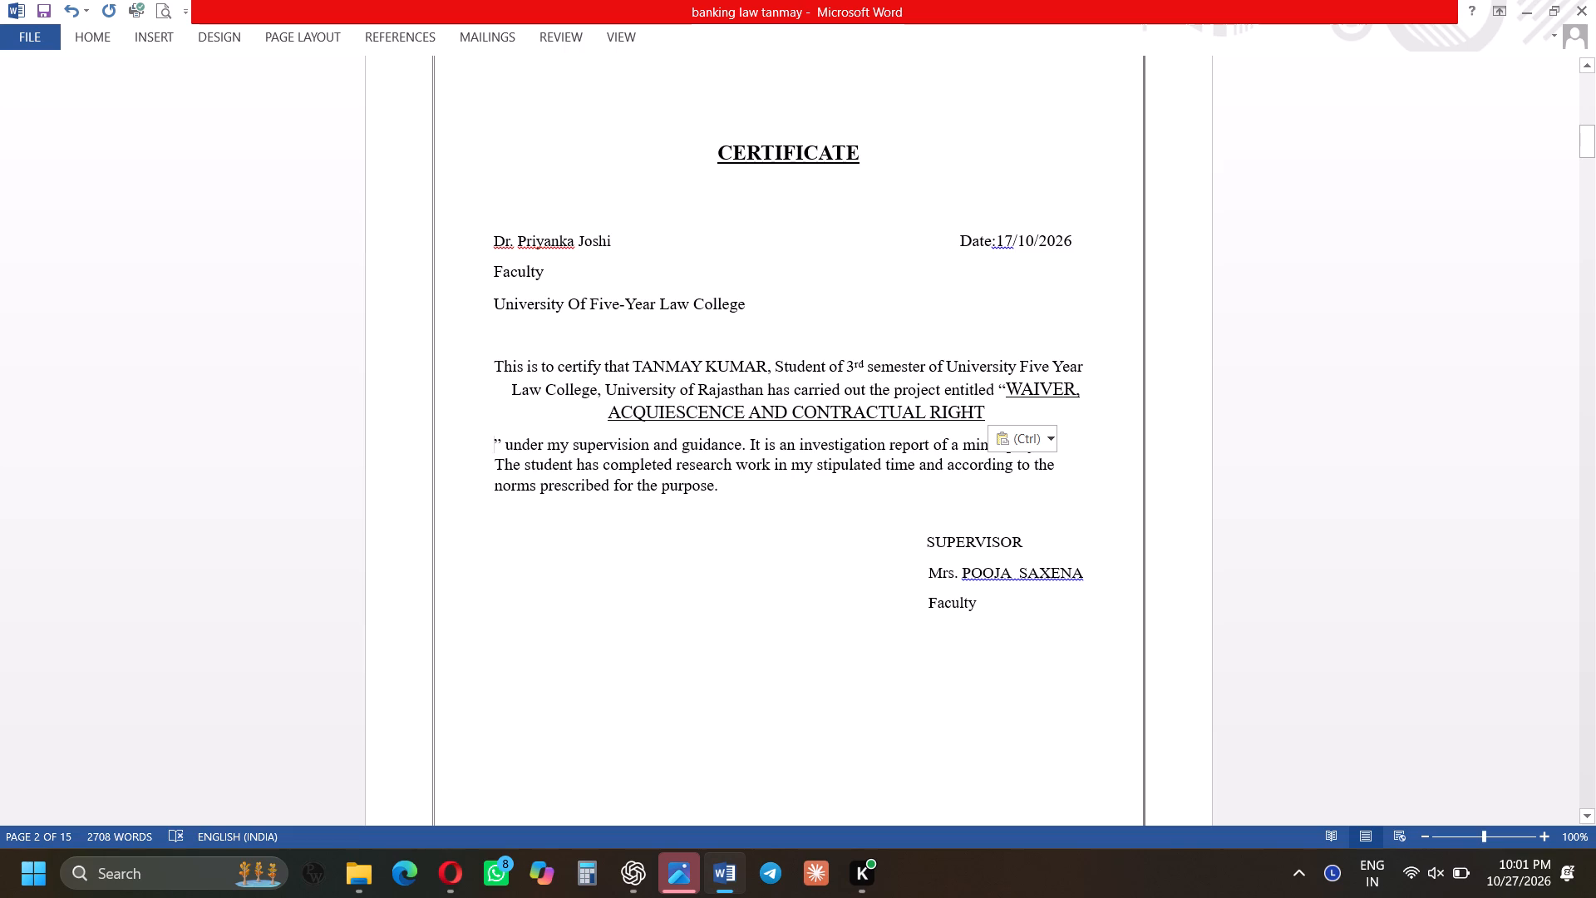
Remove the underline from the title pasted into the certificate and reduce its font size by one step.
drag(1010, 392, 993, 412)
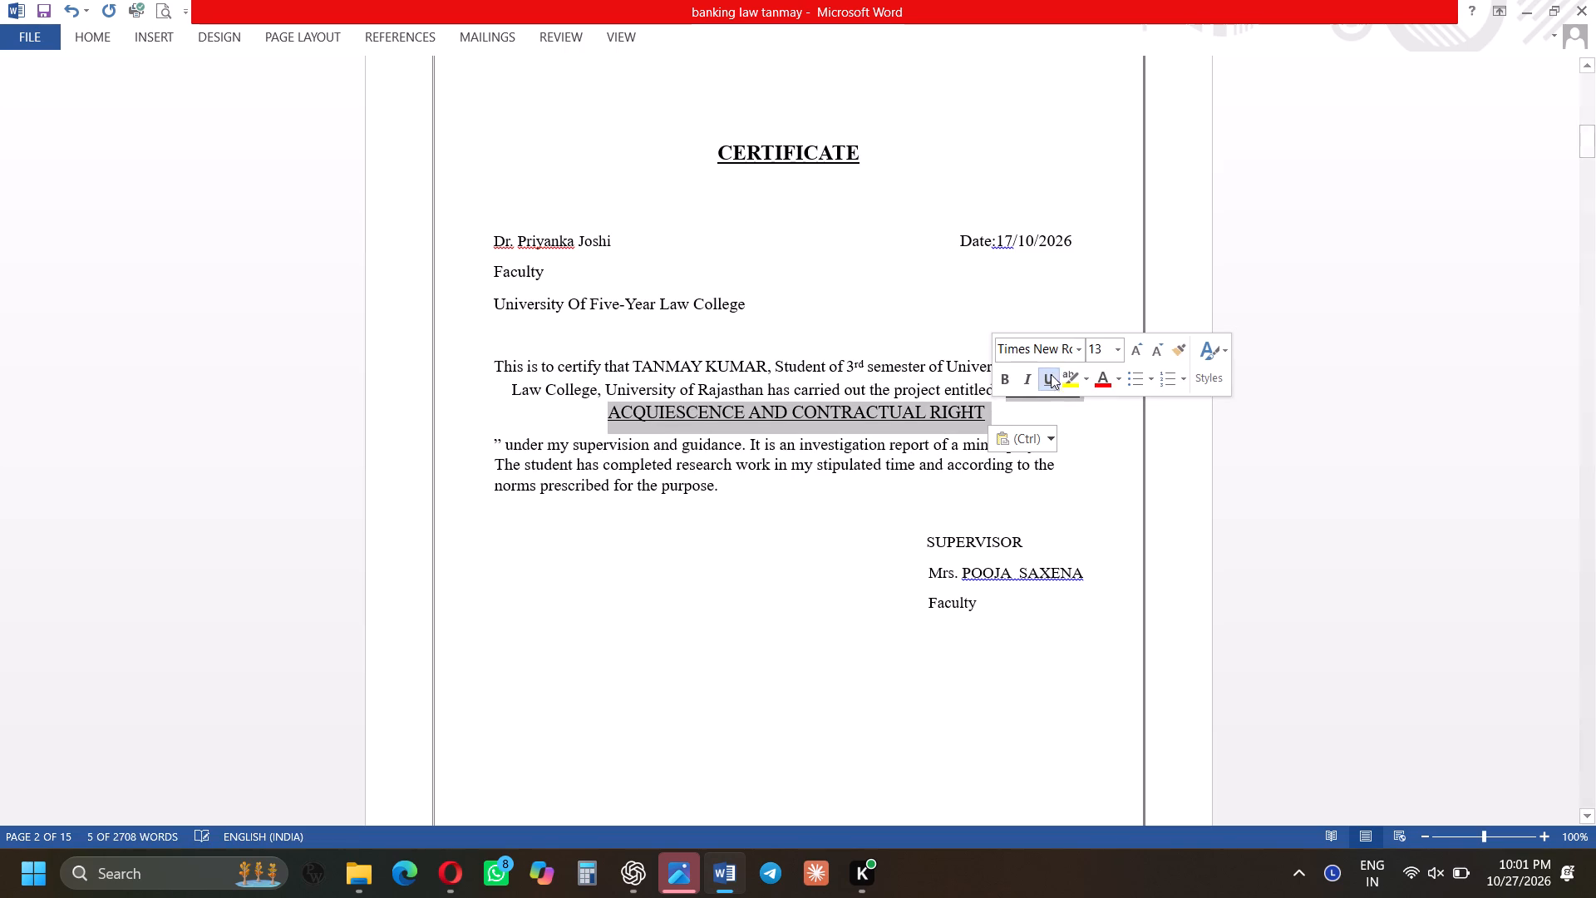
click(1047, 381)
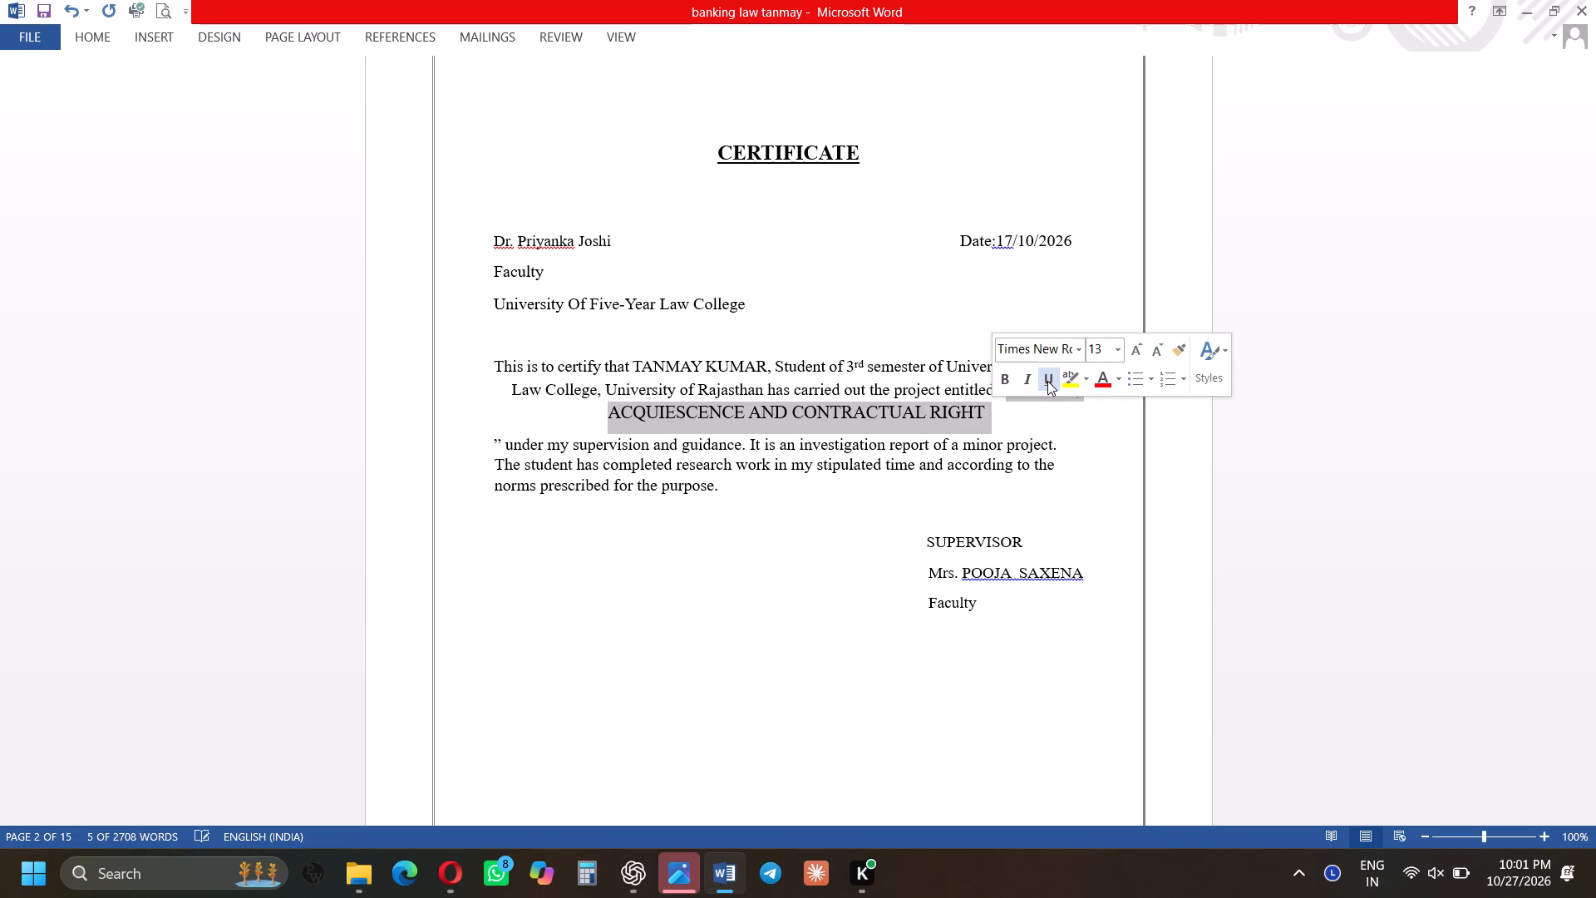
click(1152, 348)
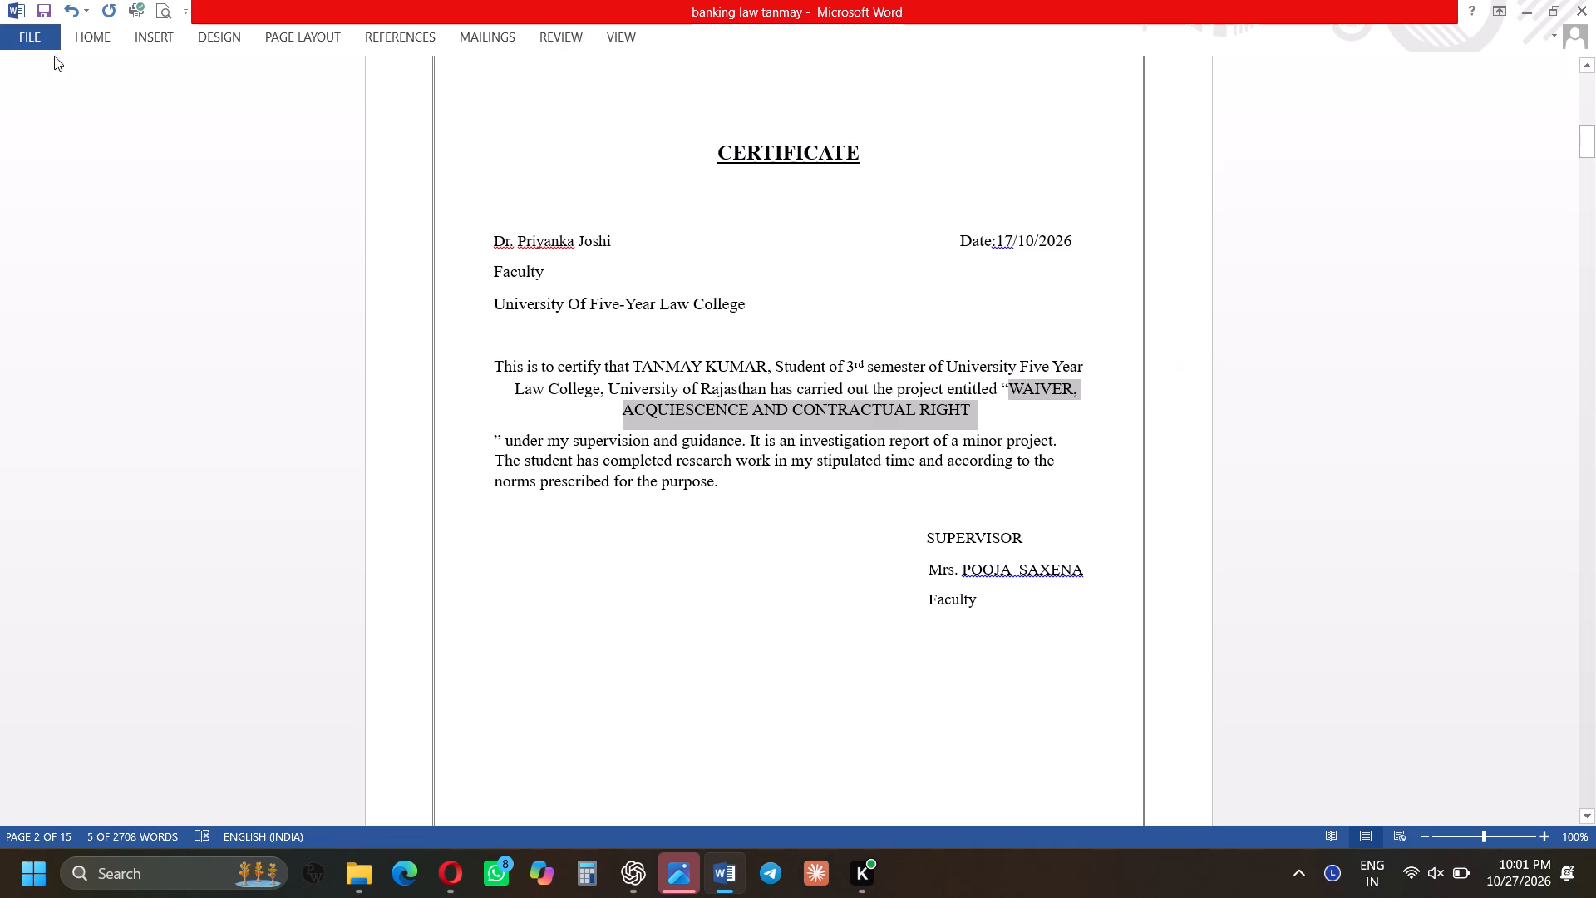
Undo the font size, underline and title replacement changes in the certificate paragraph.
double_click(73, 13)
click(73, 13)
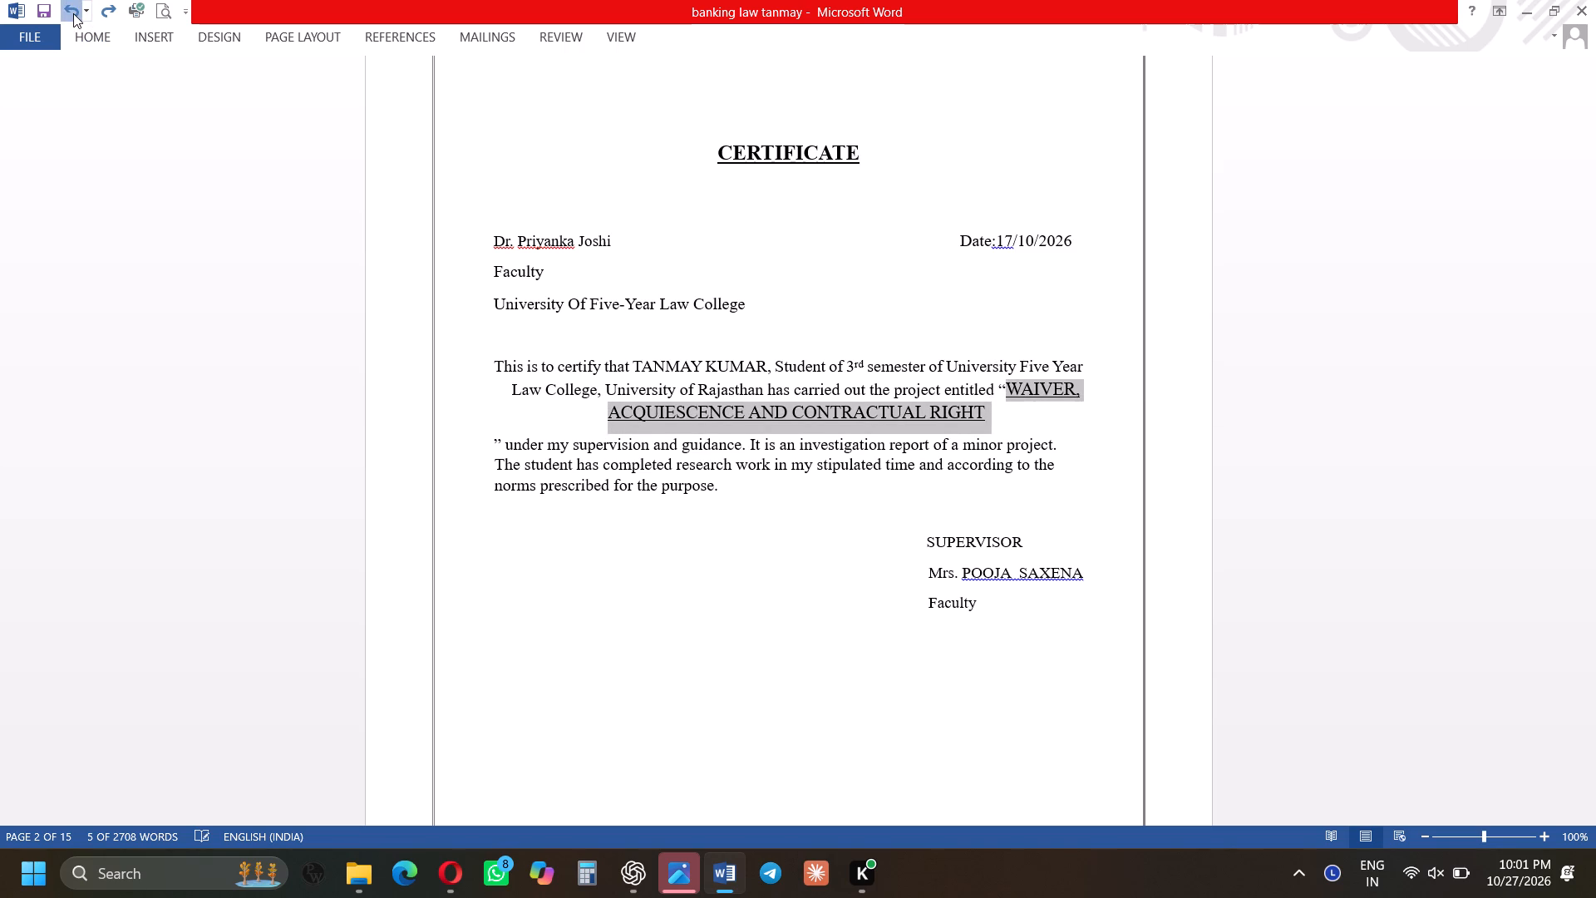
Look through the declaration and acknowledgement pages for title, date and supervisor details carried over from the old project.
scroll(750, 581, up, 2)
scroll(750, 581, down, 14)
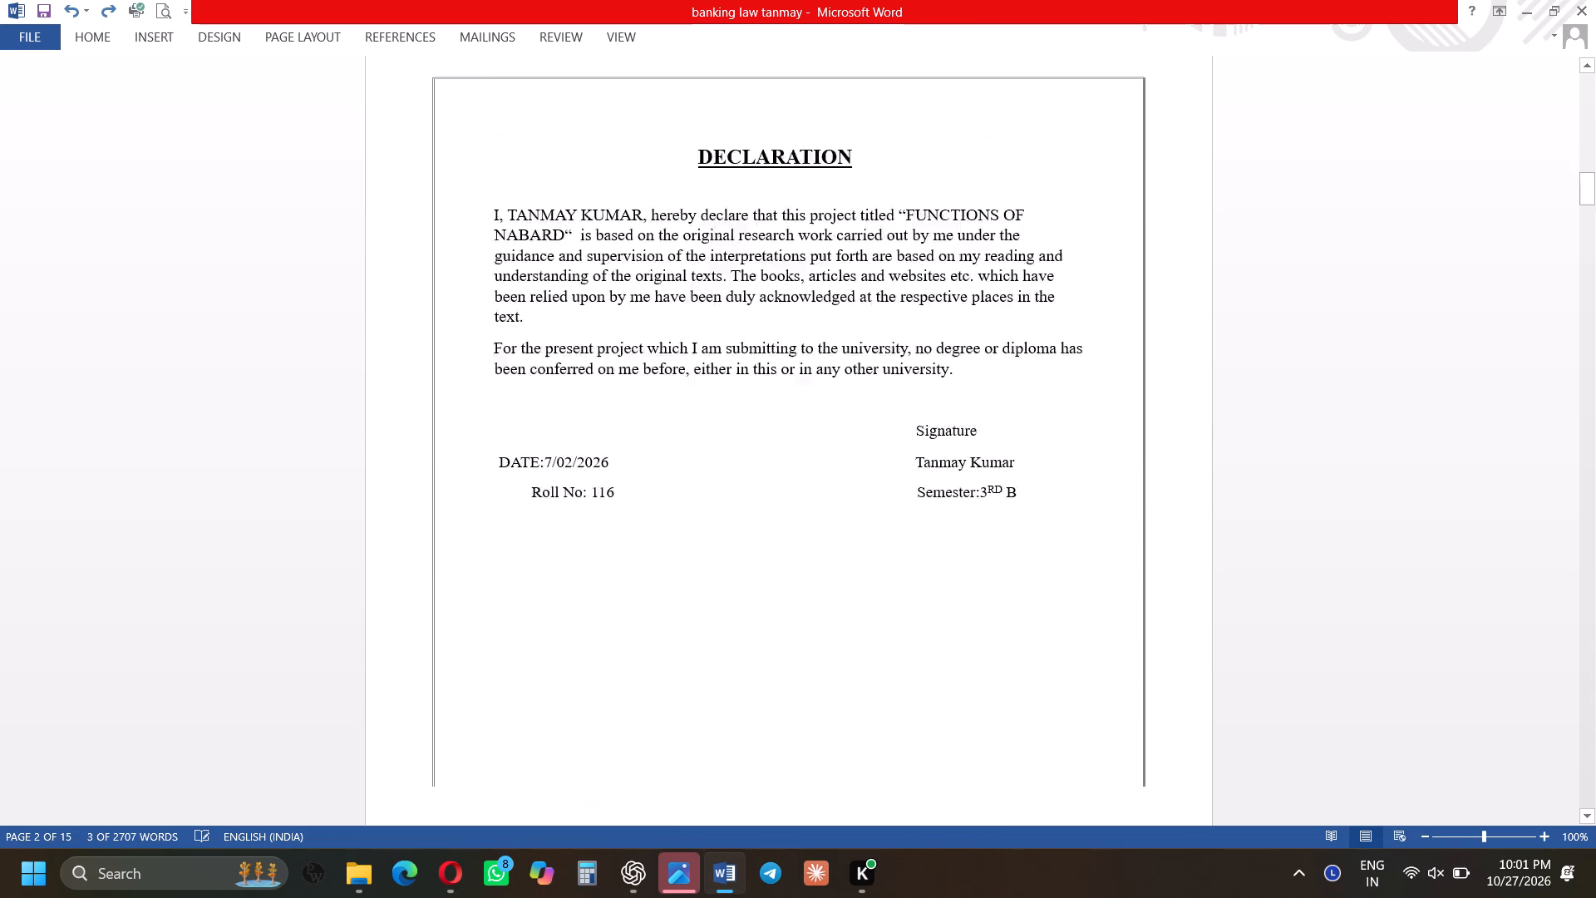
scroll(748, 580, up, 7)
scroll(746, 581, down, 8)
scroll(746, 581, up, 2)
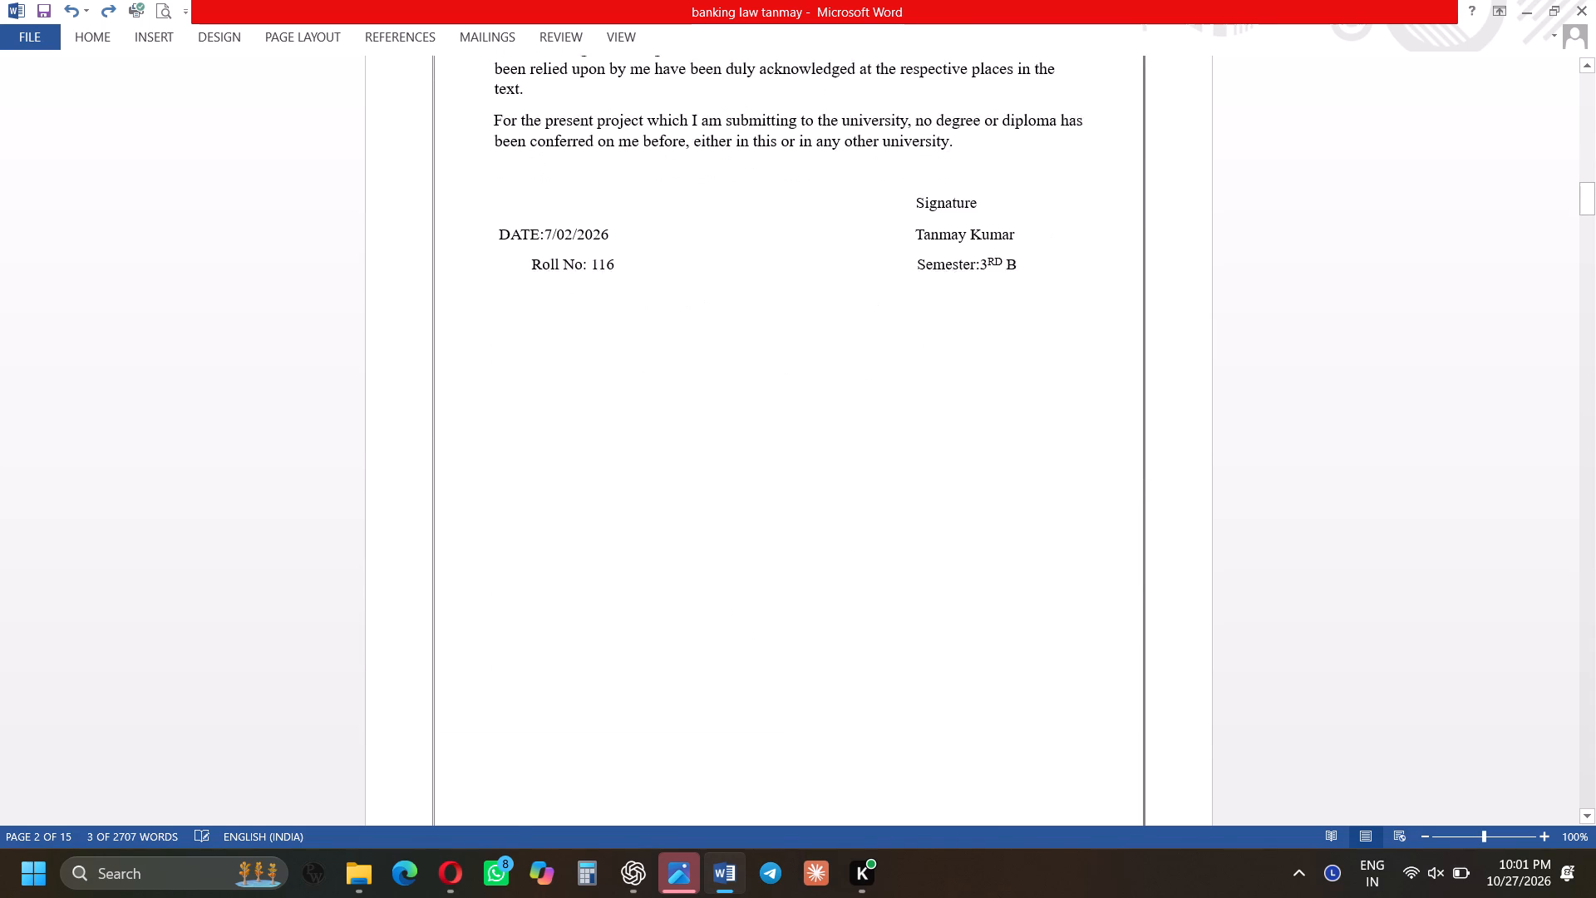
scroll(747, 582, up, 1)
scroll(748, 582, down, 14)
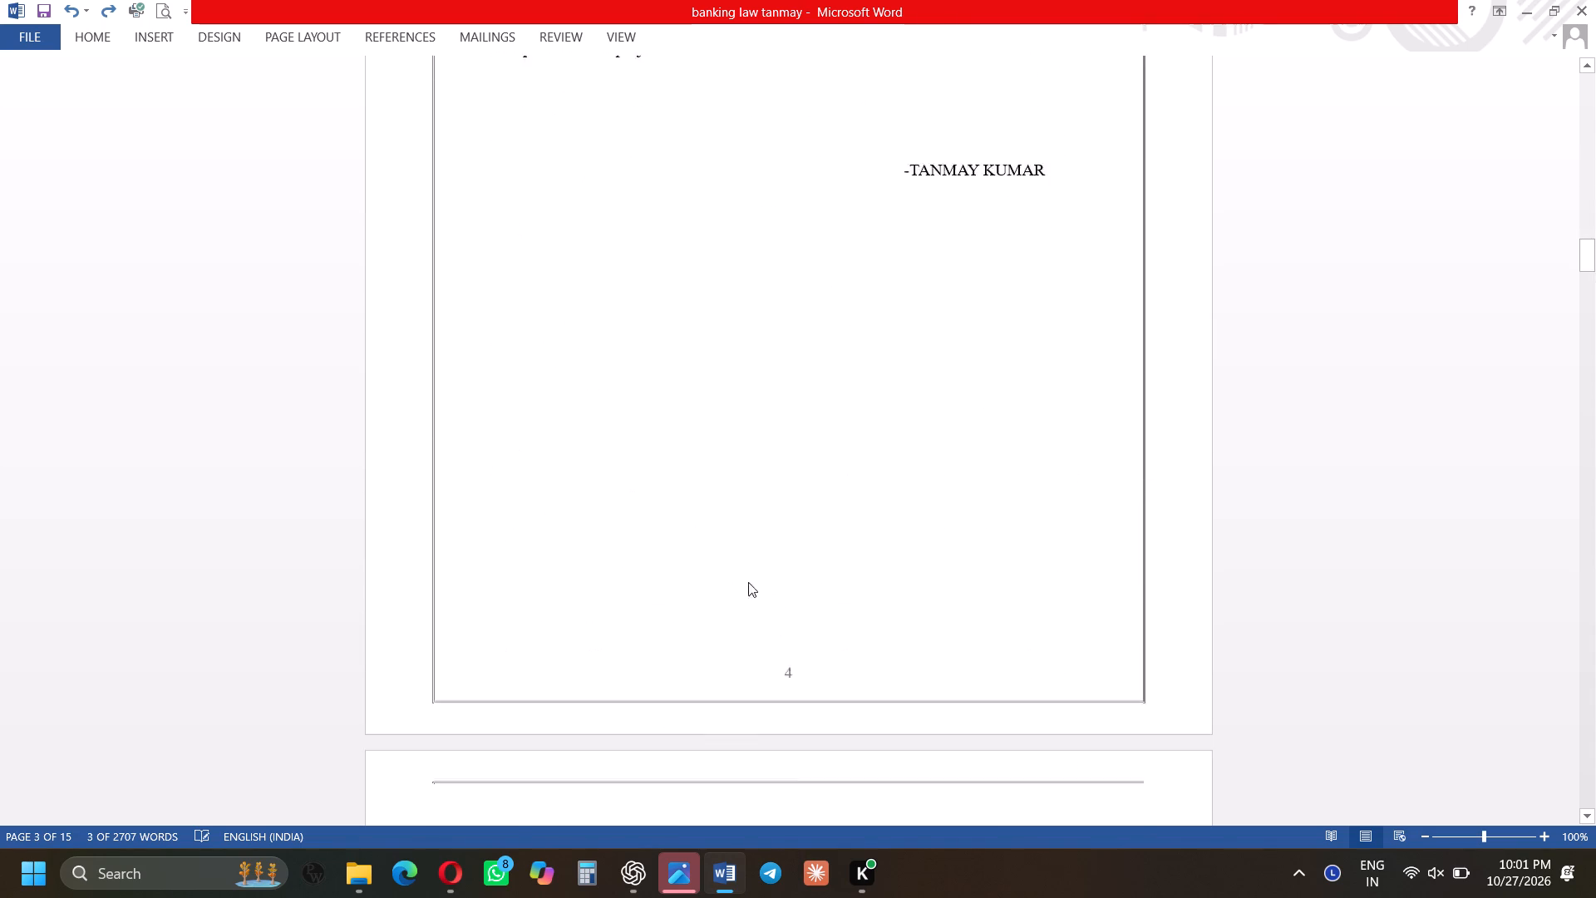
scroll(748, 582, down, 1)
scroll(748, 582, up, 5)
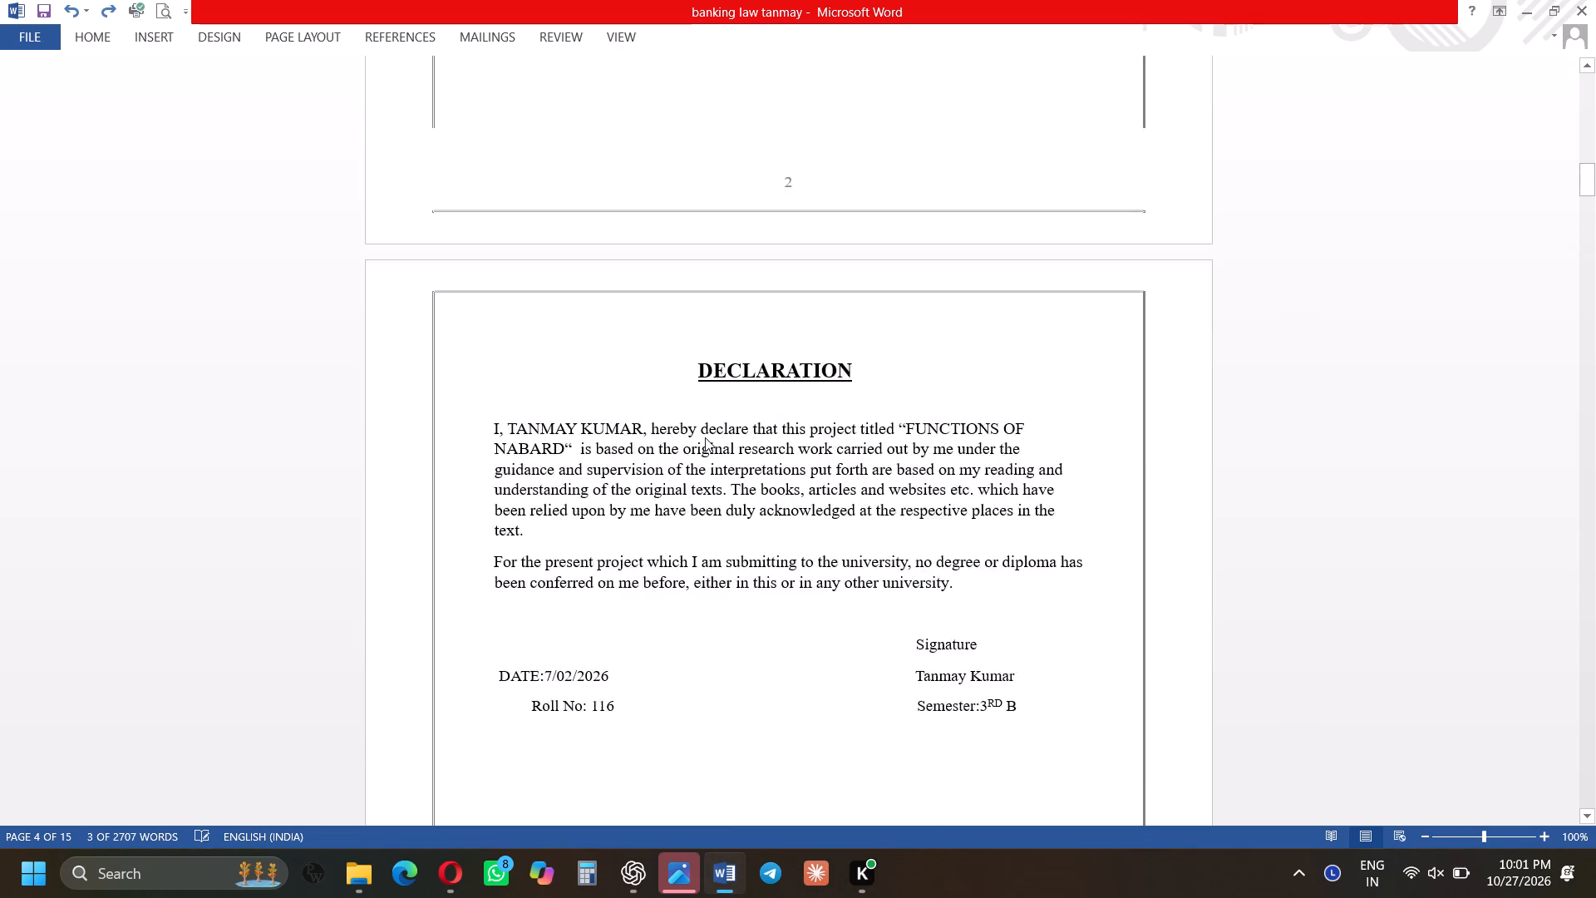
drag(904, 606, 809, 631)
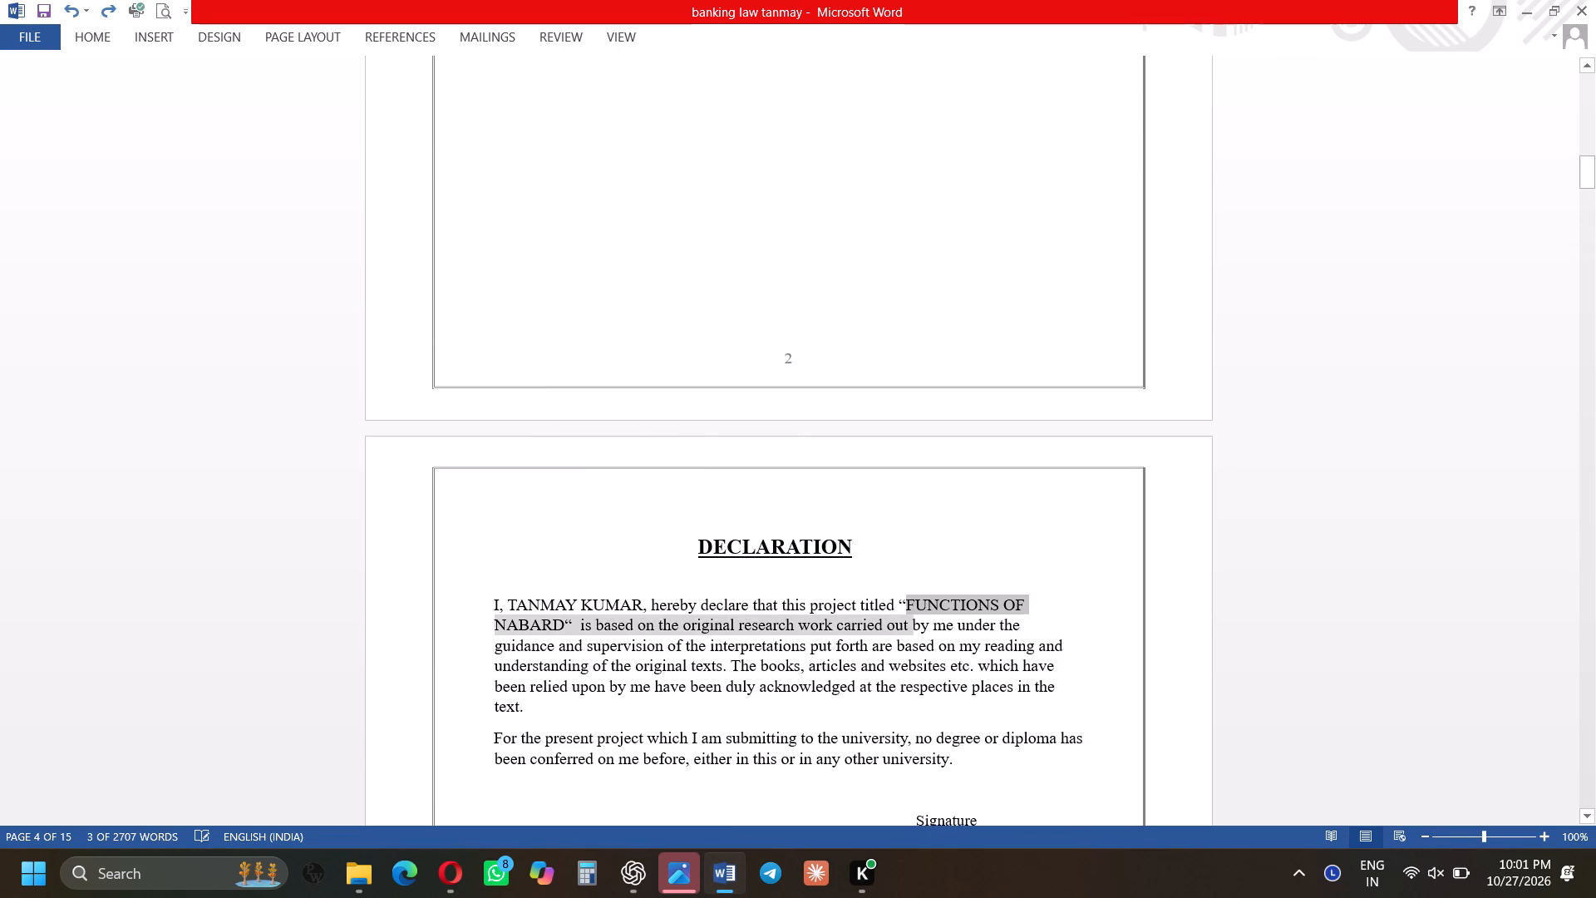
drag(809, 631, 565, 630)
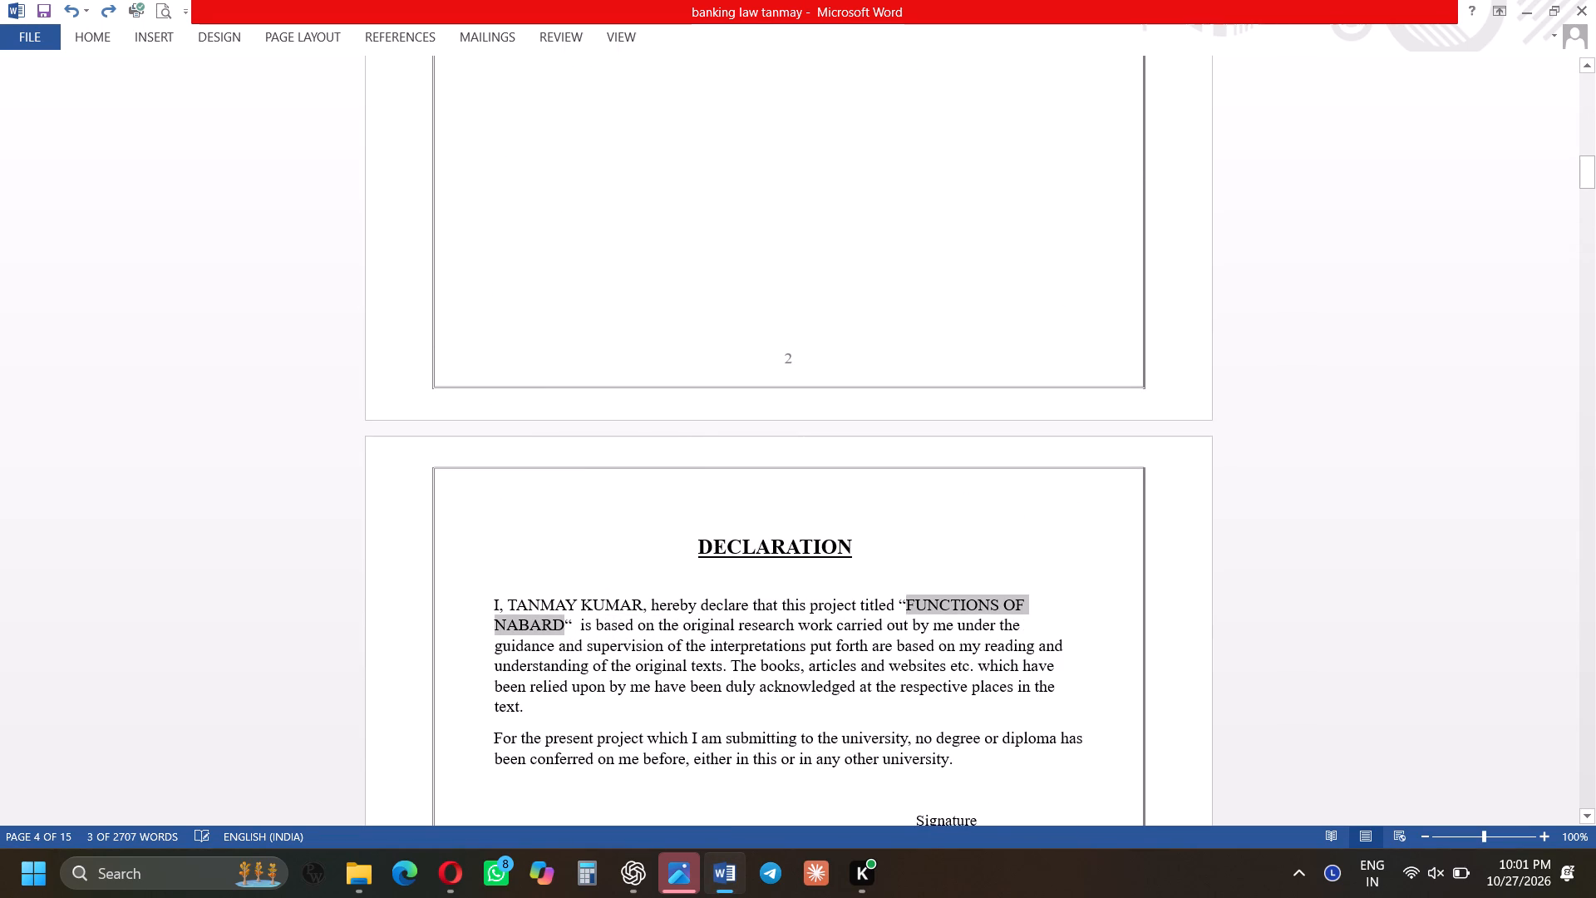
key(ctrl+v)
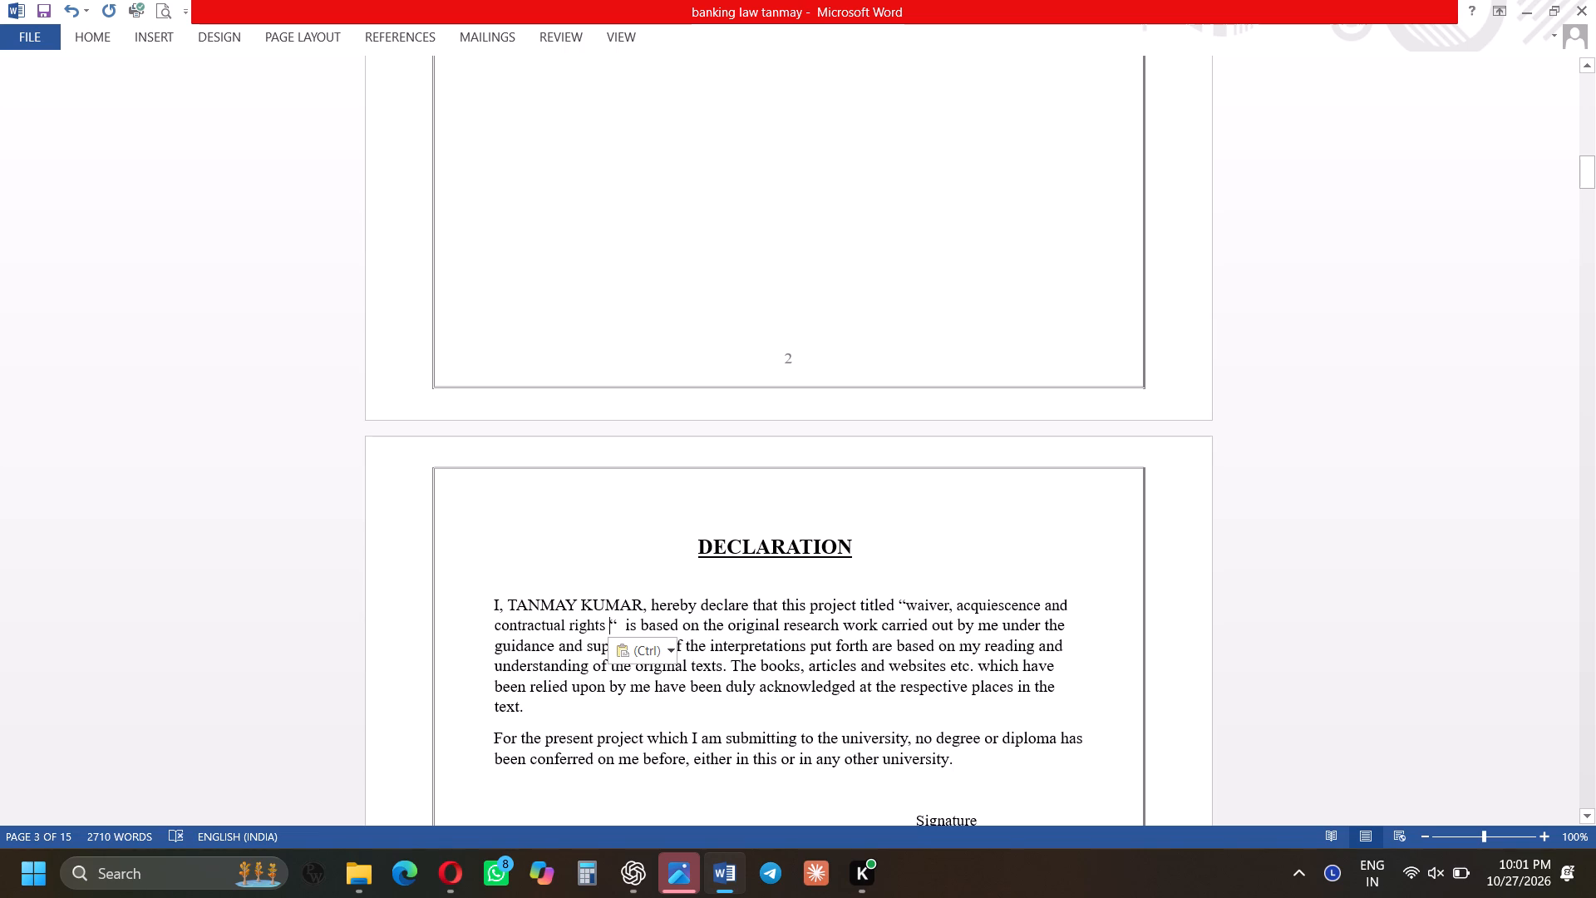
Set the whole pasted title in the declaration paragraph to a uniform 12 pt font size.
drag(909, 605, 937, 605)
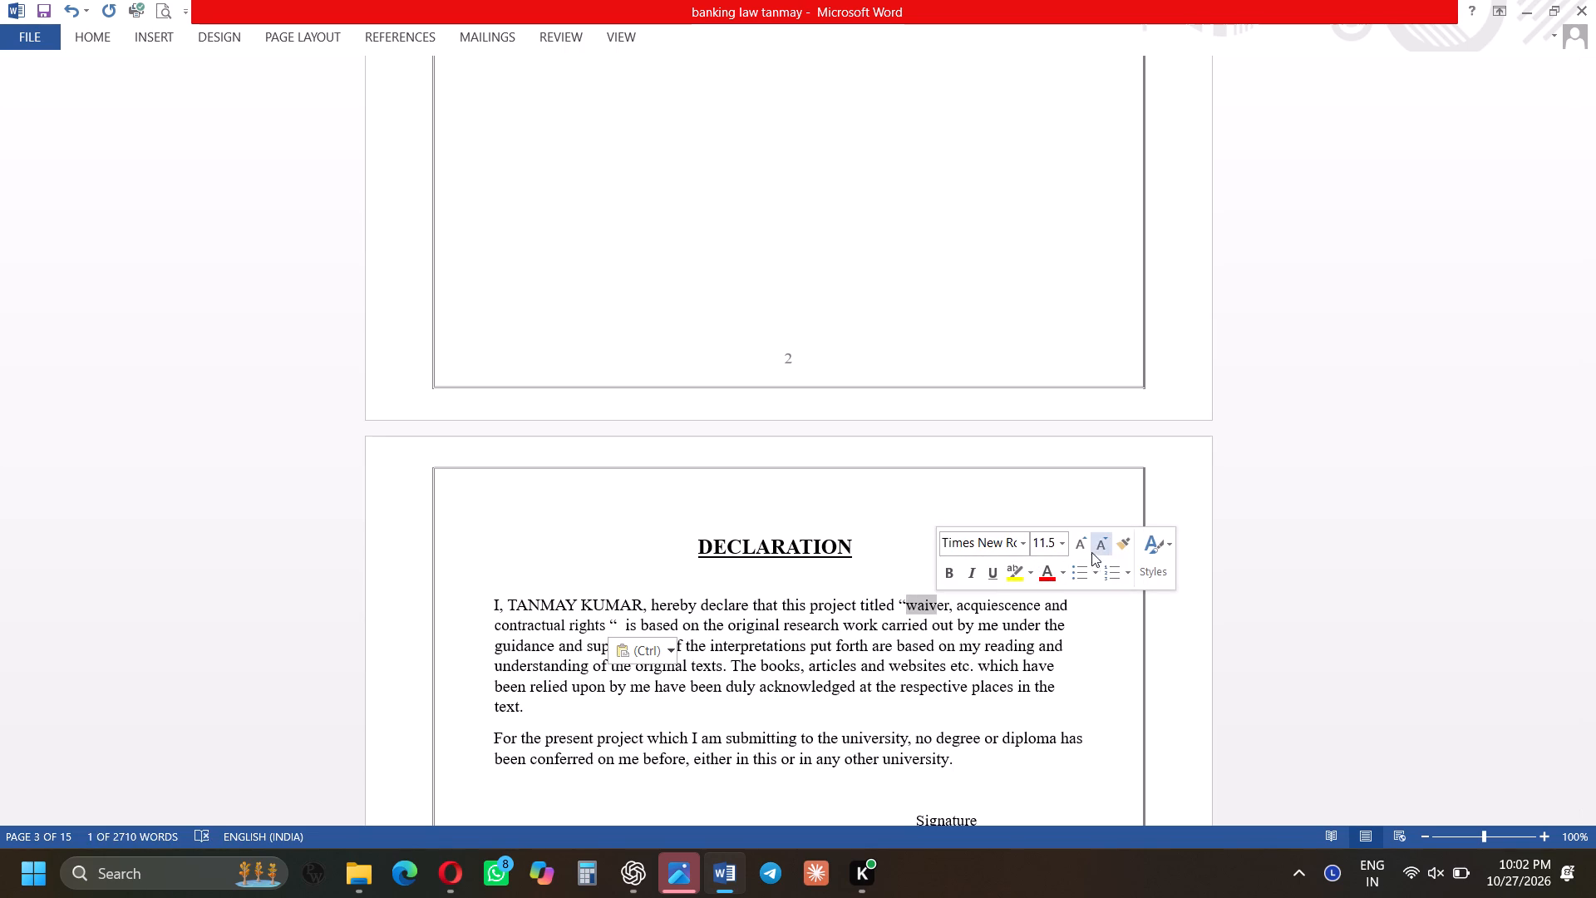
click(1082, 552)
click(934, 609)
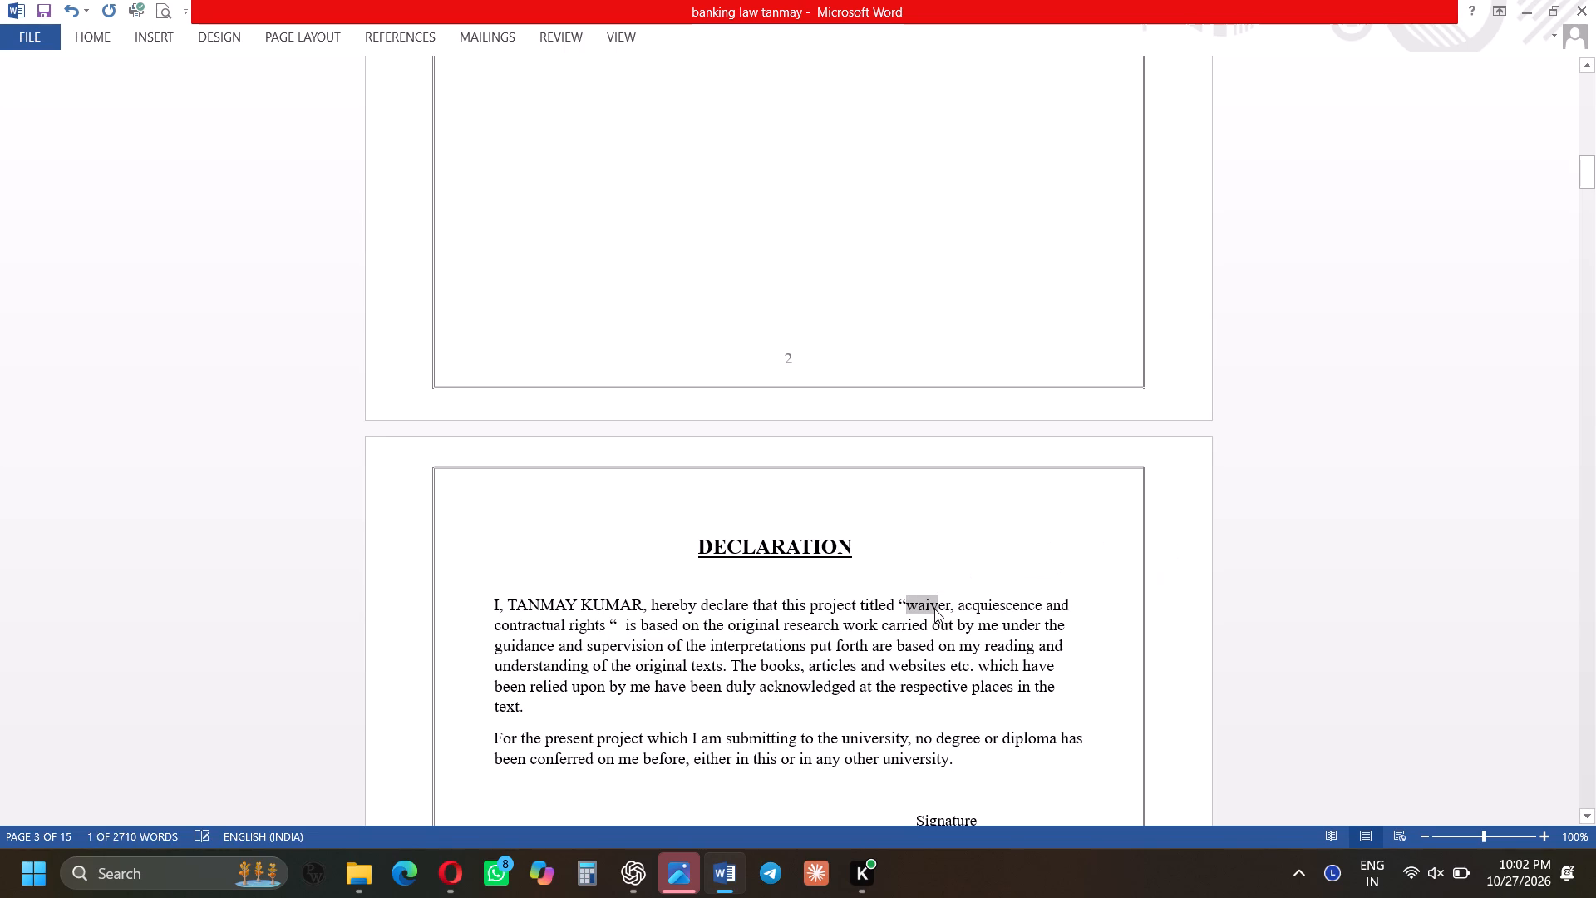
drag(938, 606, 608, 624)
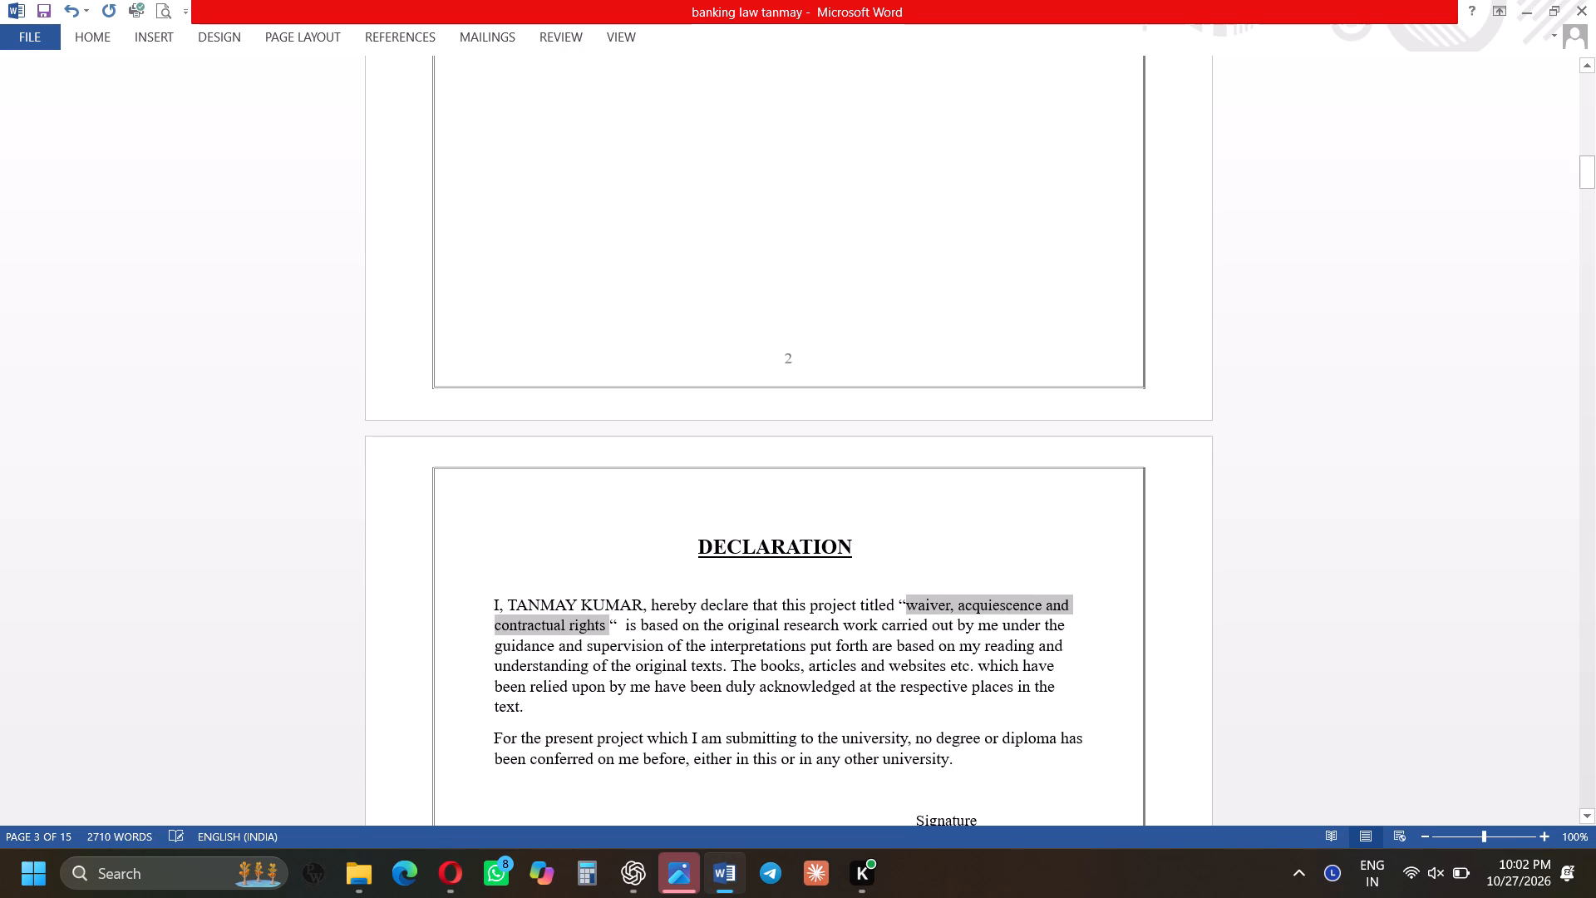
drag(608, 624, 606, 625)
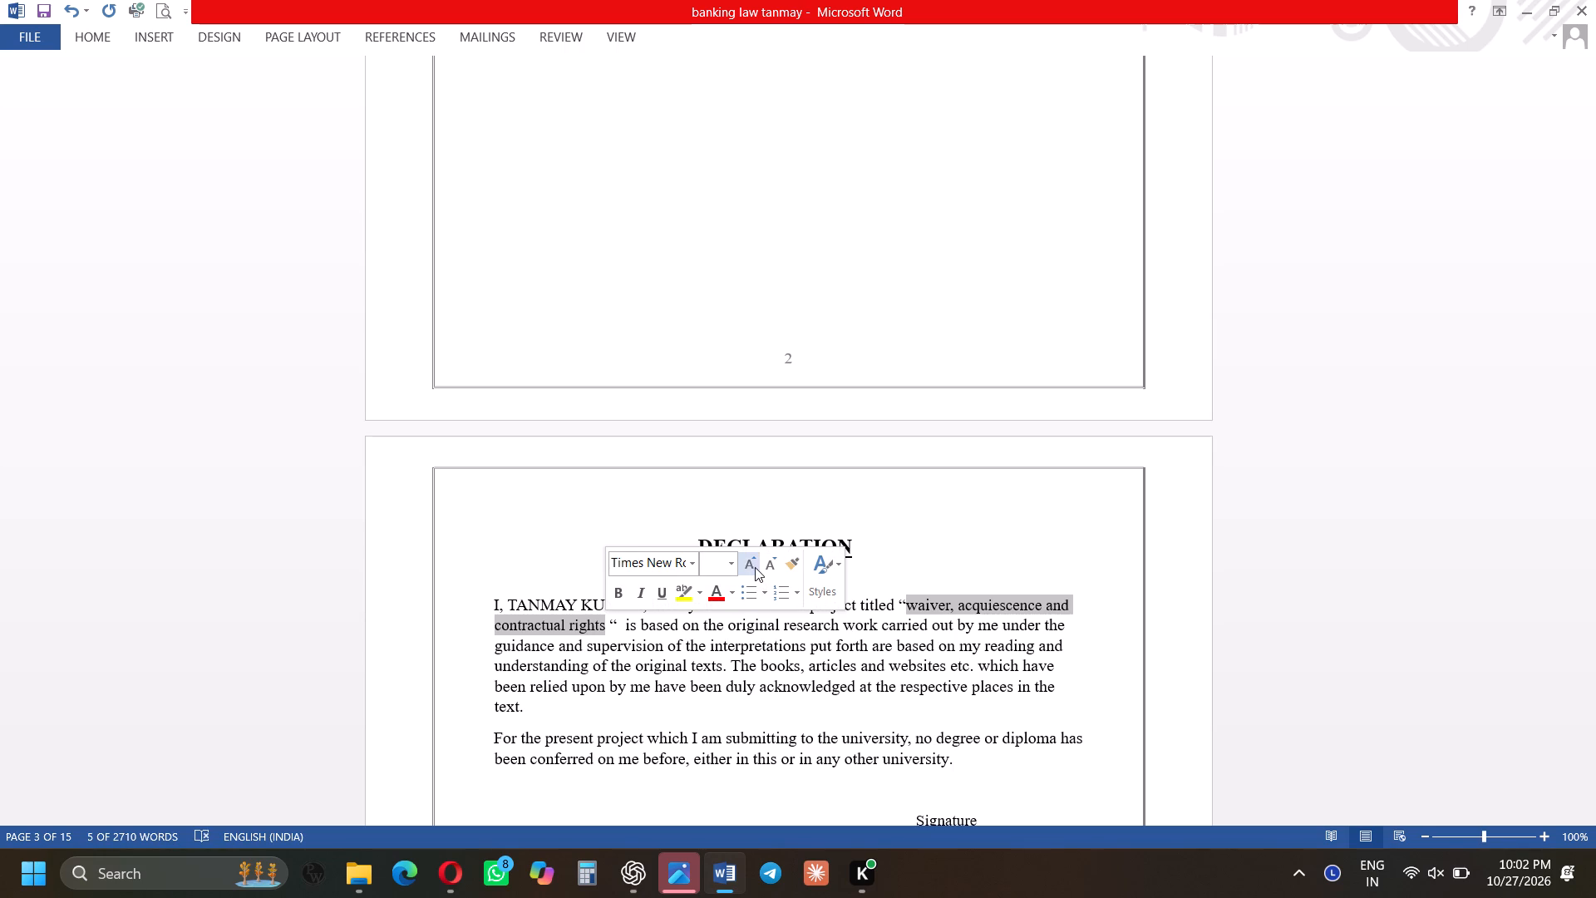
click(753, 567)
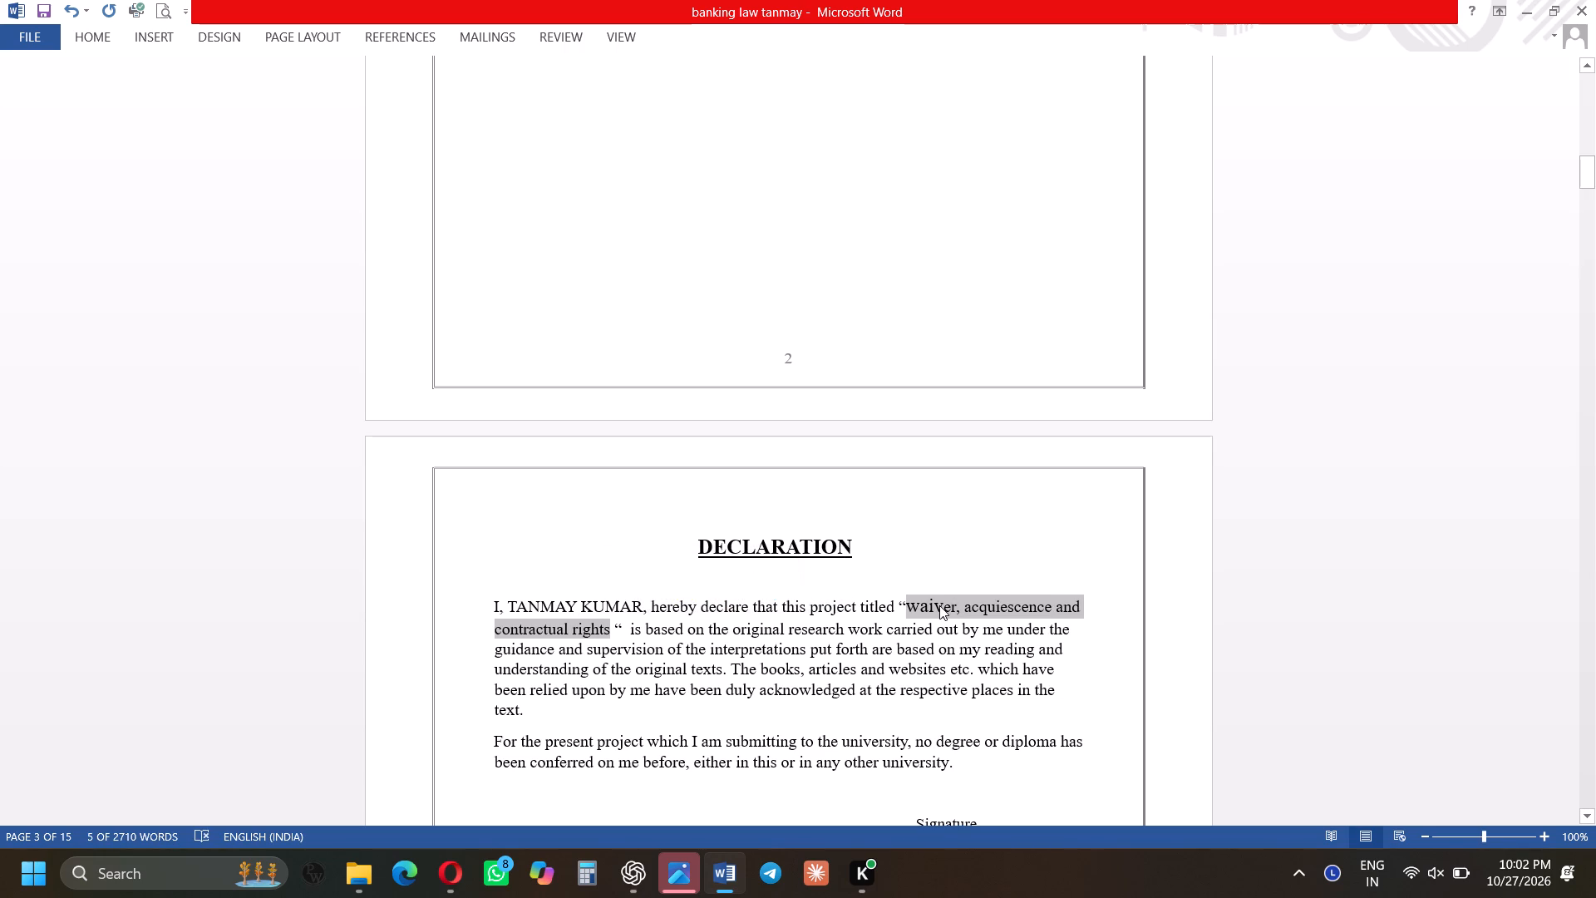
click(940, 605)
drag(940, 605, 912, 606)
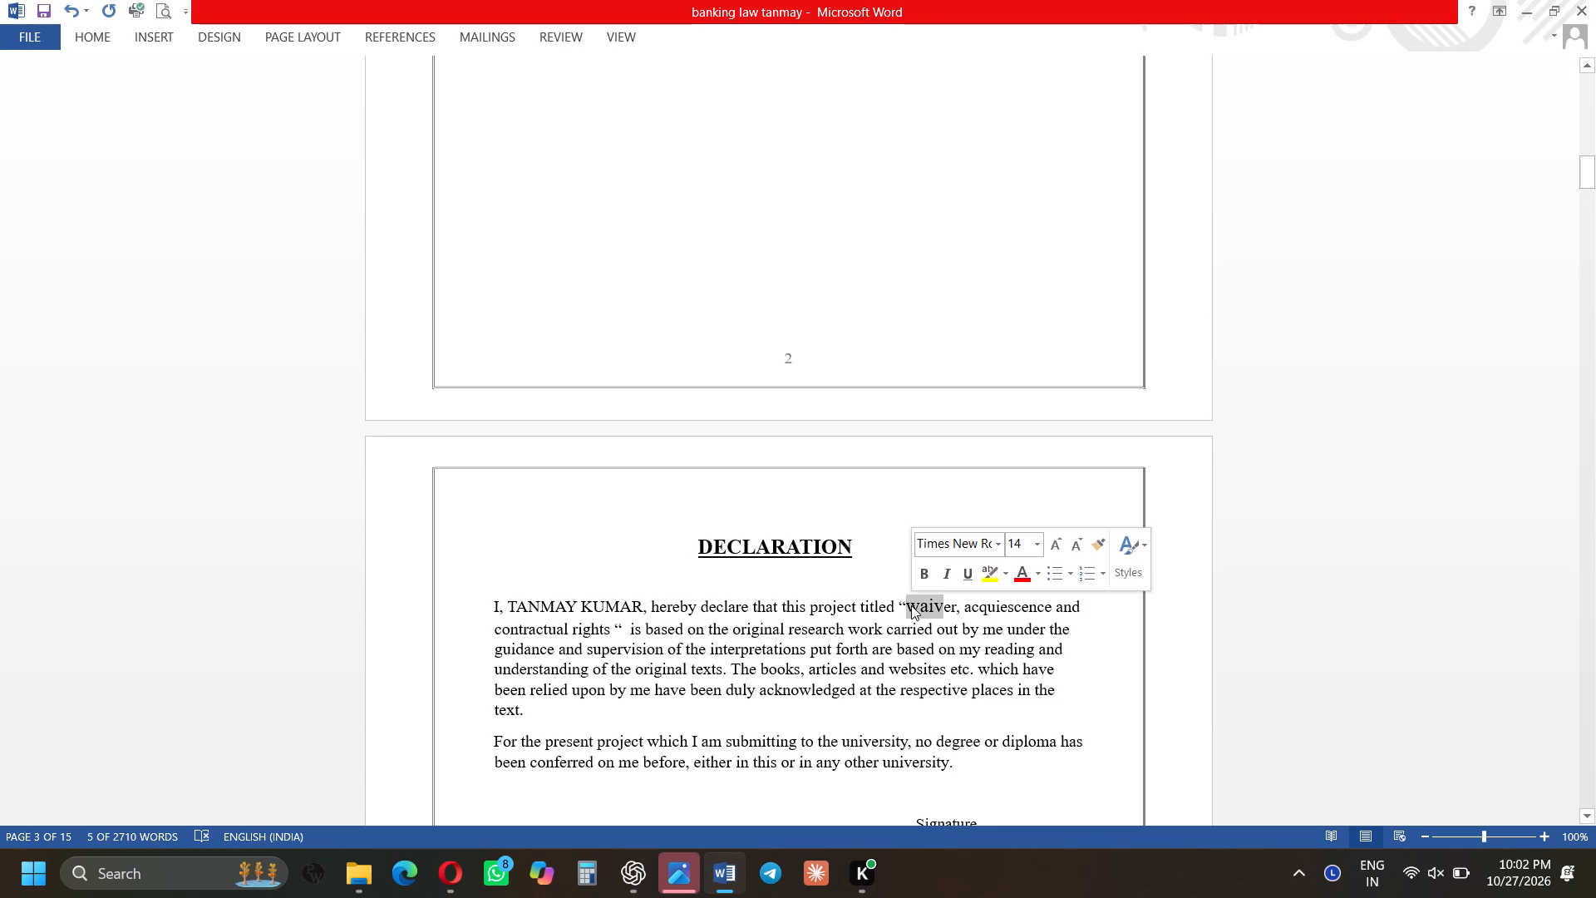
click(1070, 545)
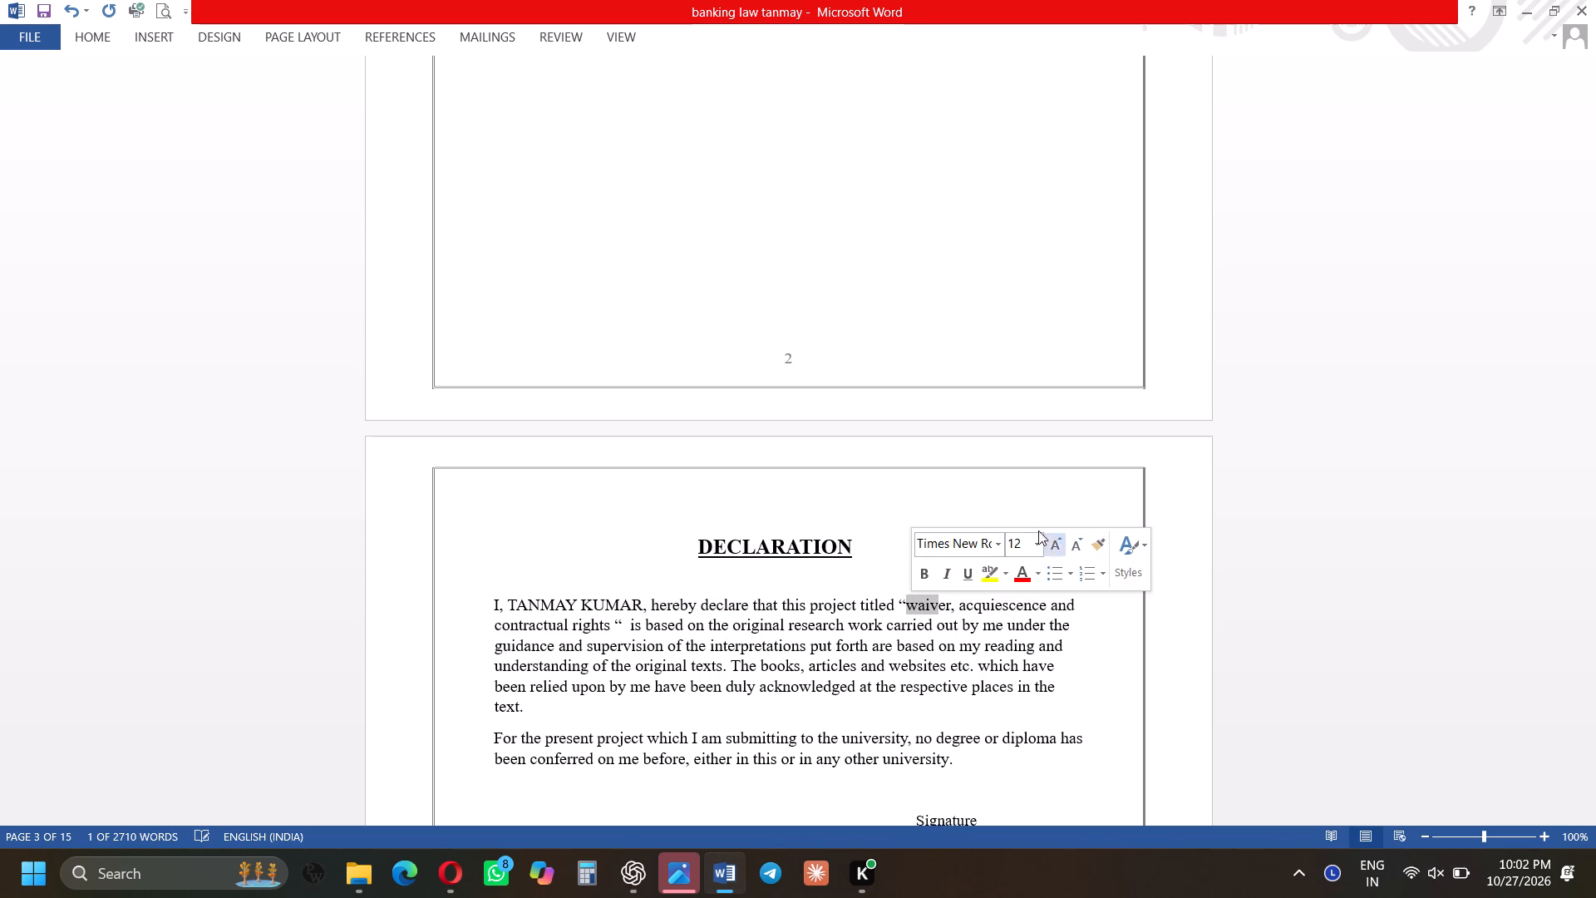
click(1010, 496)
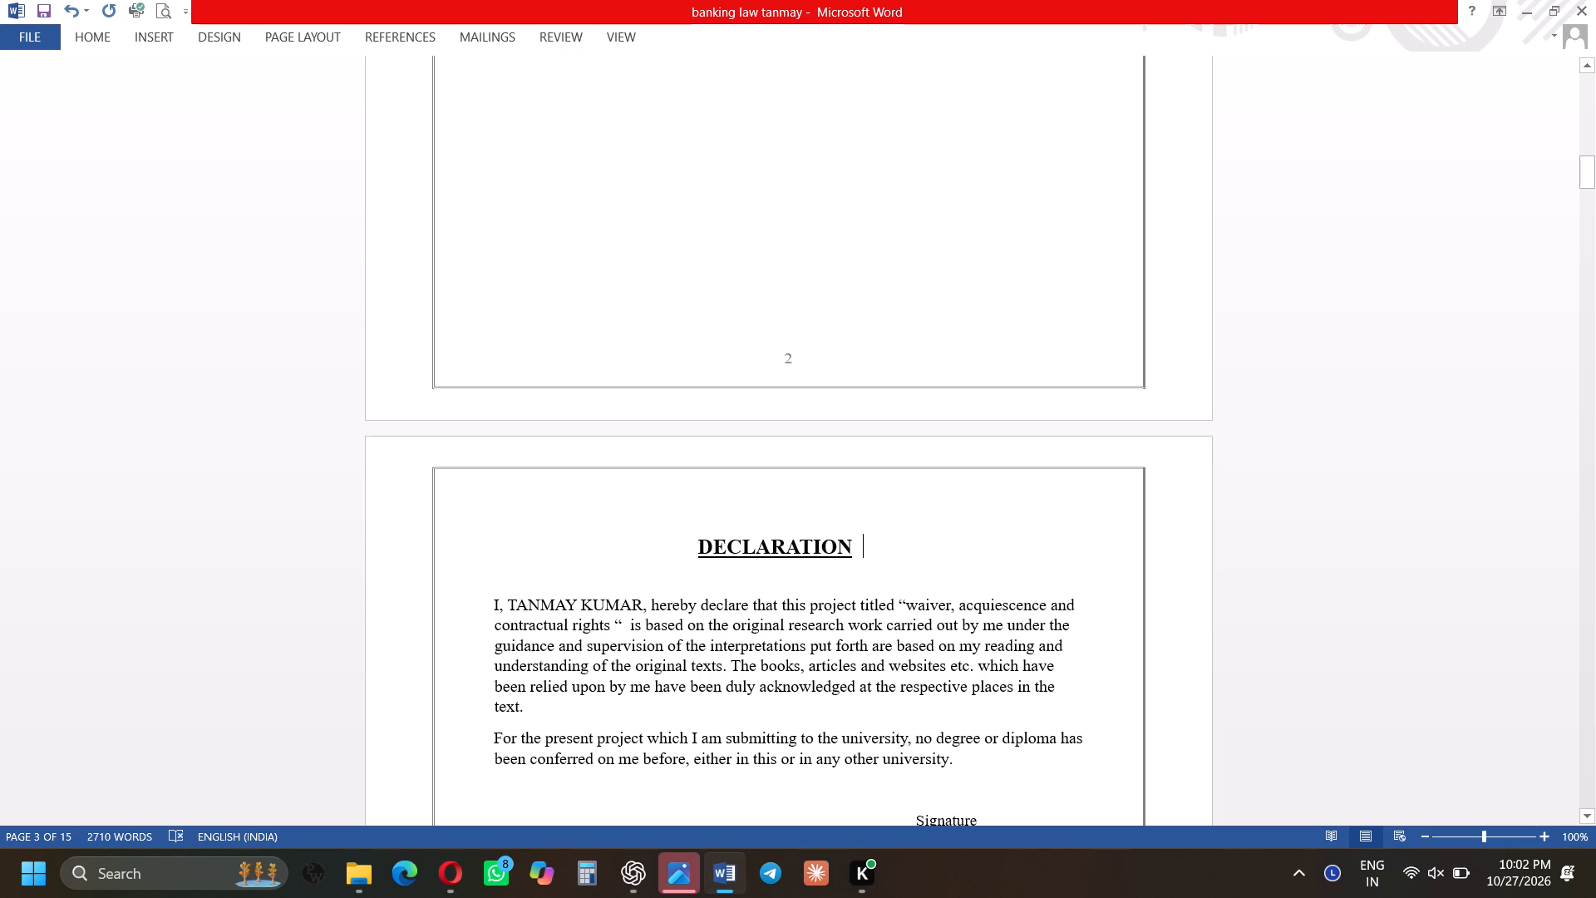
Replace the supervisor's name in the acknowledgement with the new supervisor's name, using the title "Dr.".
scroll(673, 598, down, 1)
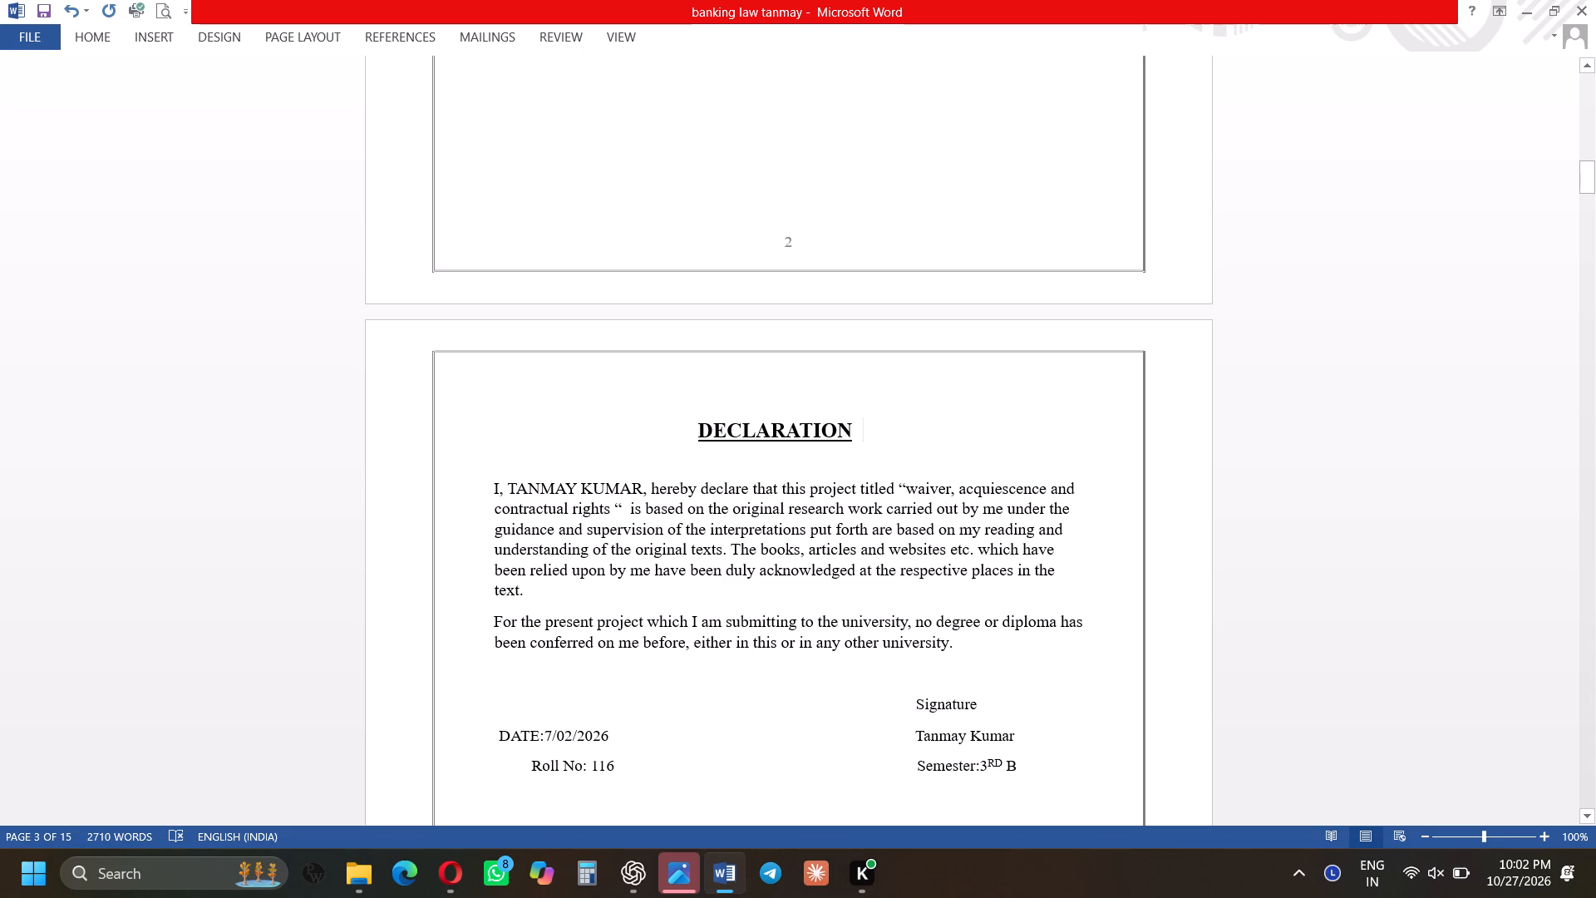
scroll(920, 570, down, 12)
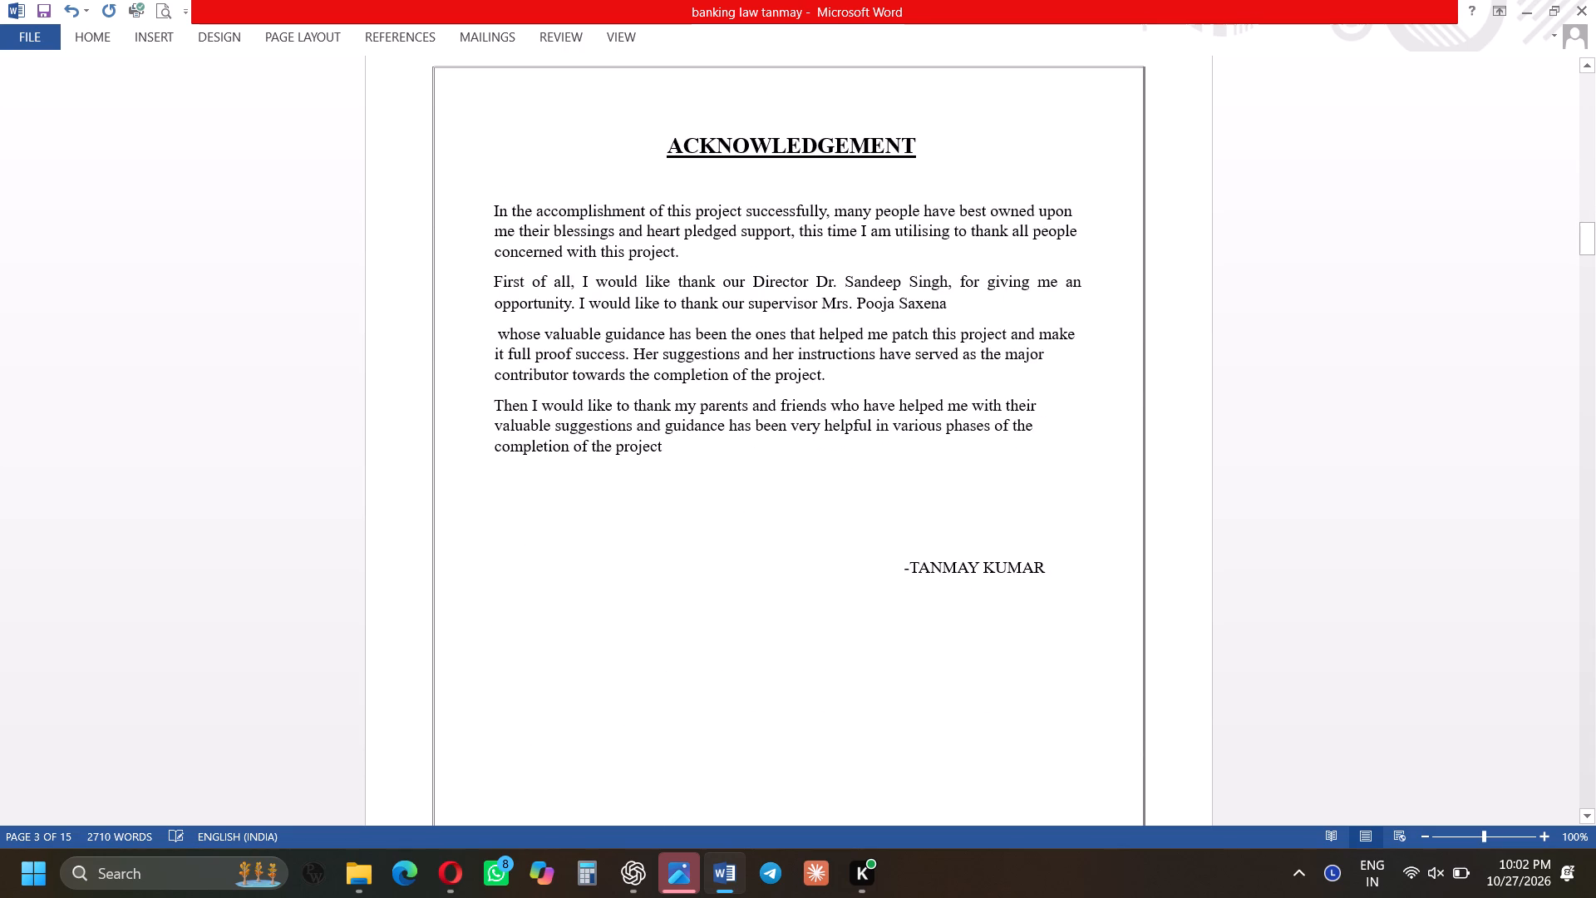
drag(945, 302, 826, 301)
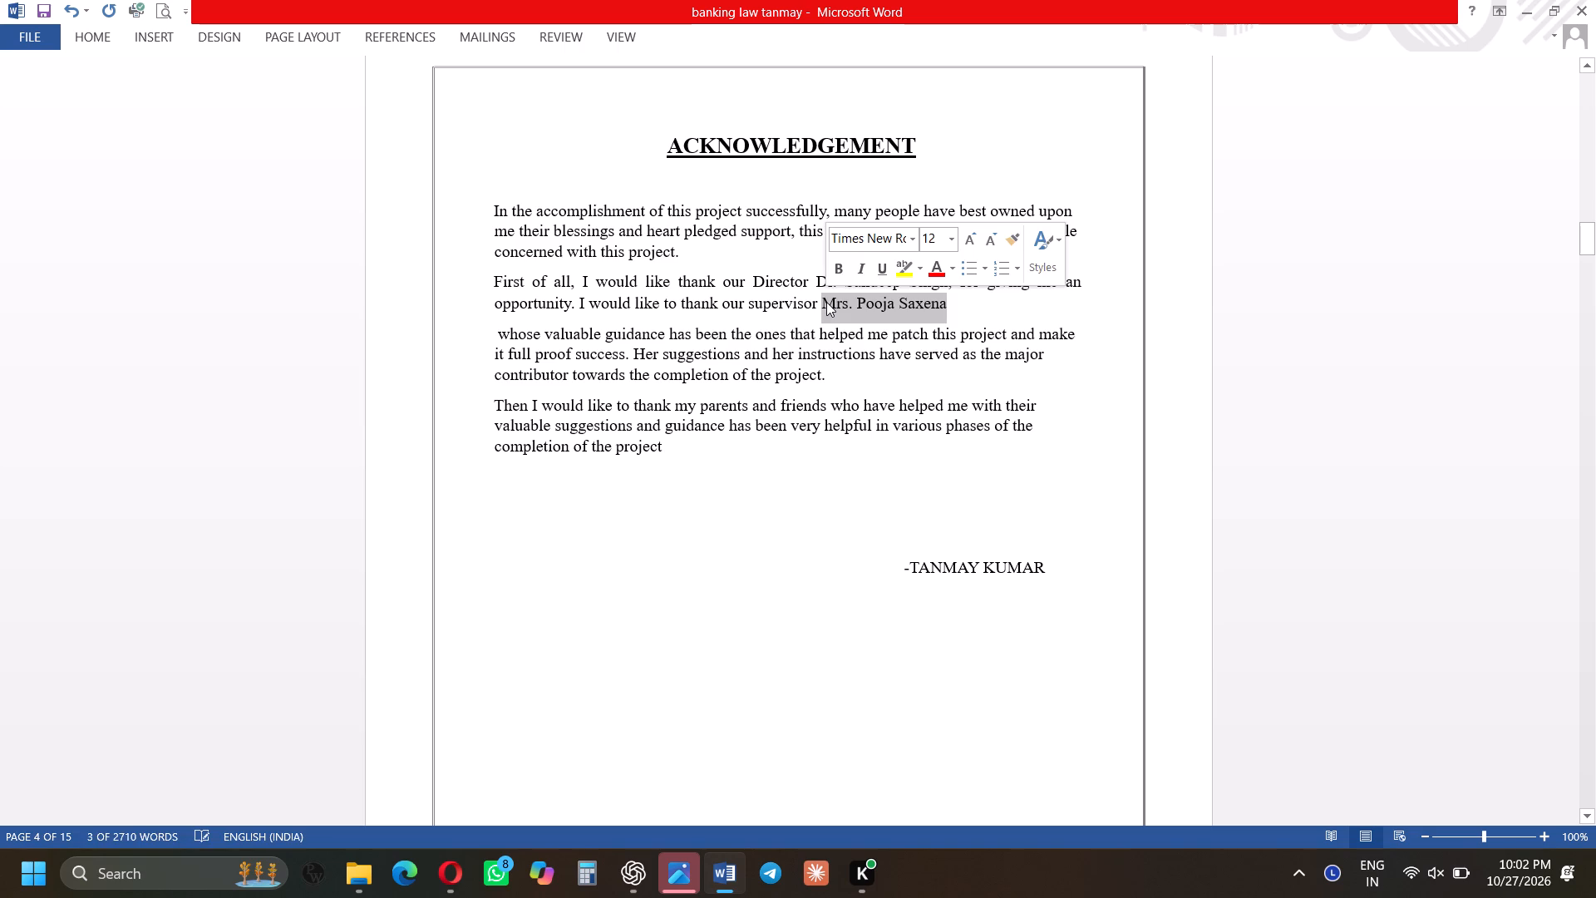
key(BackSpace)
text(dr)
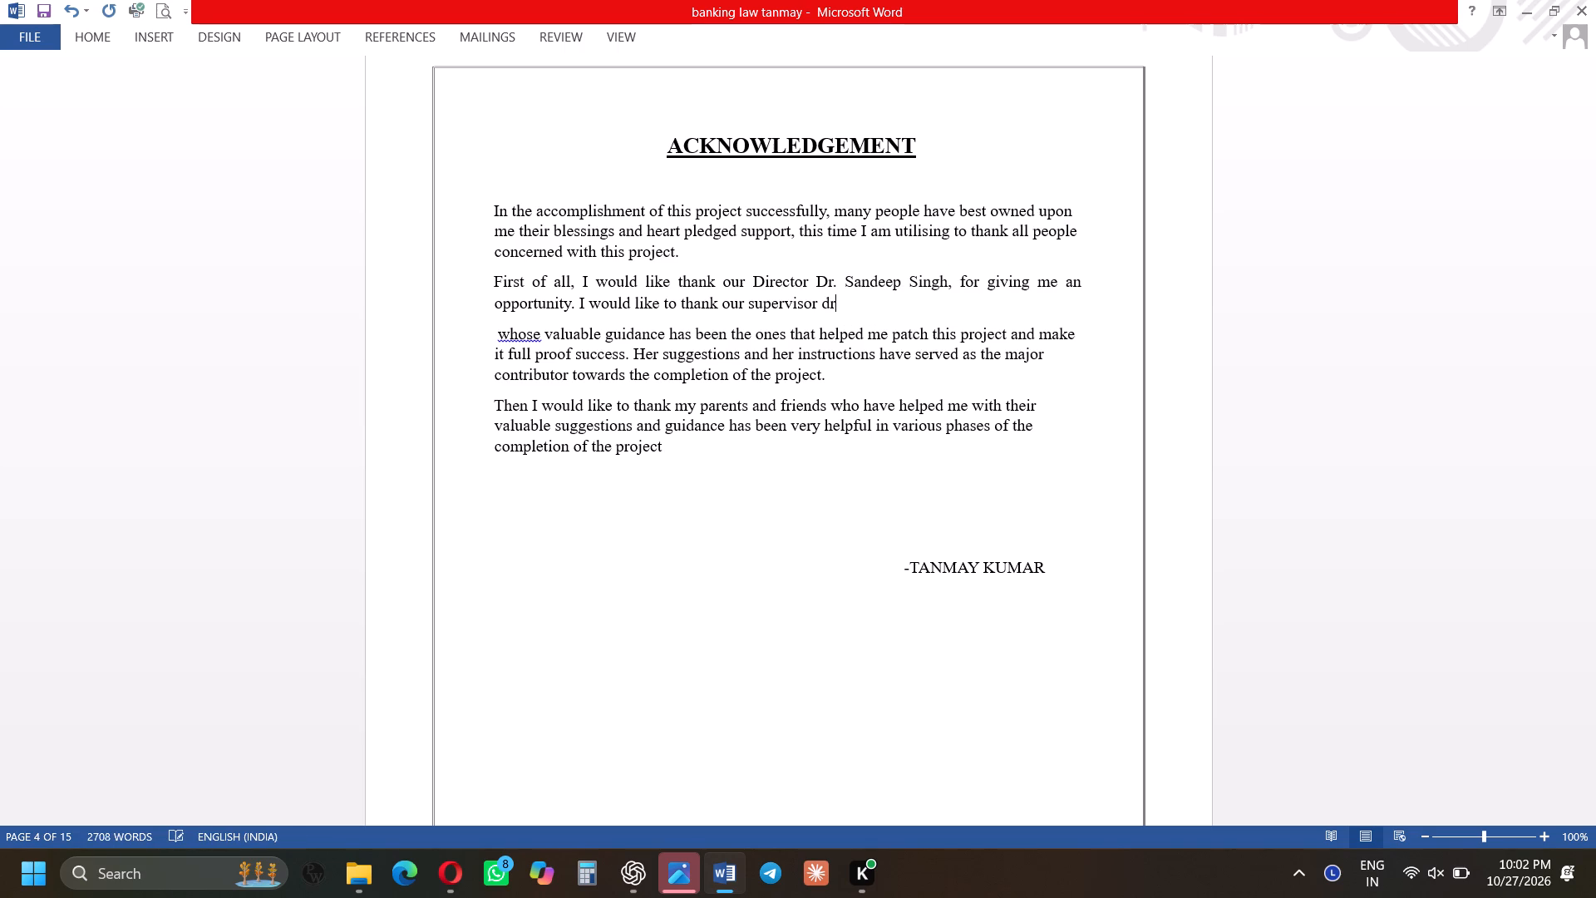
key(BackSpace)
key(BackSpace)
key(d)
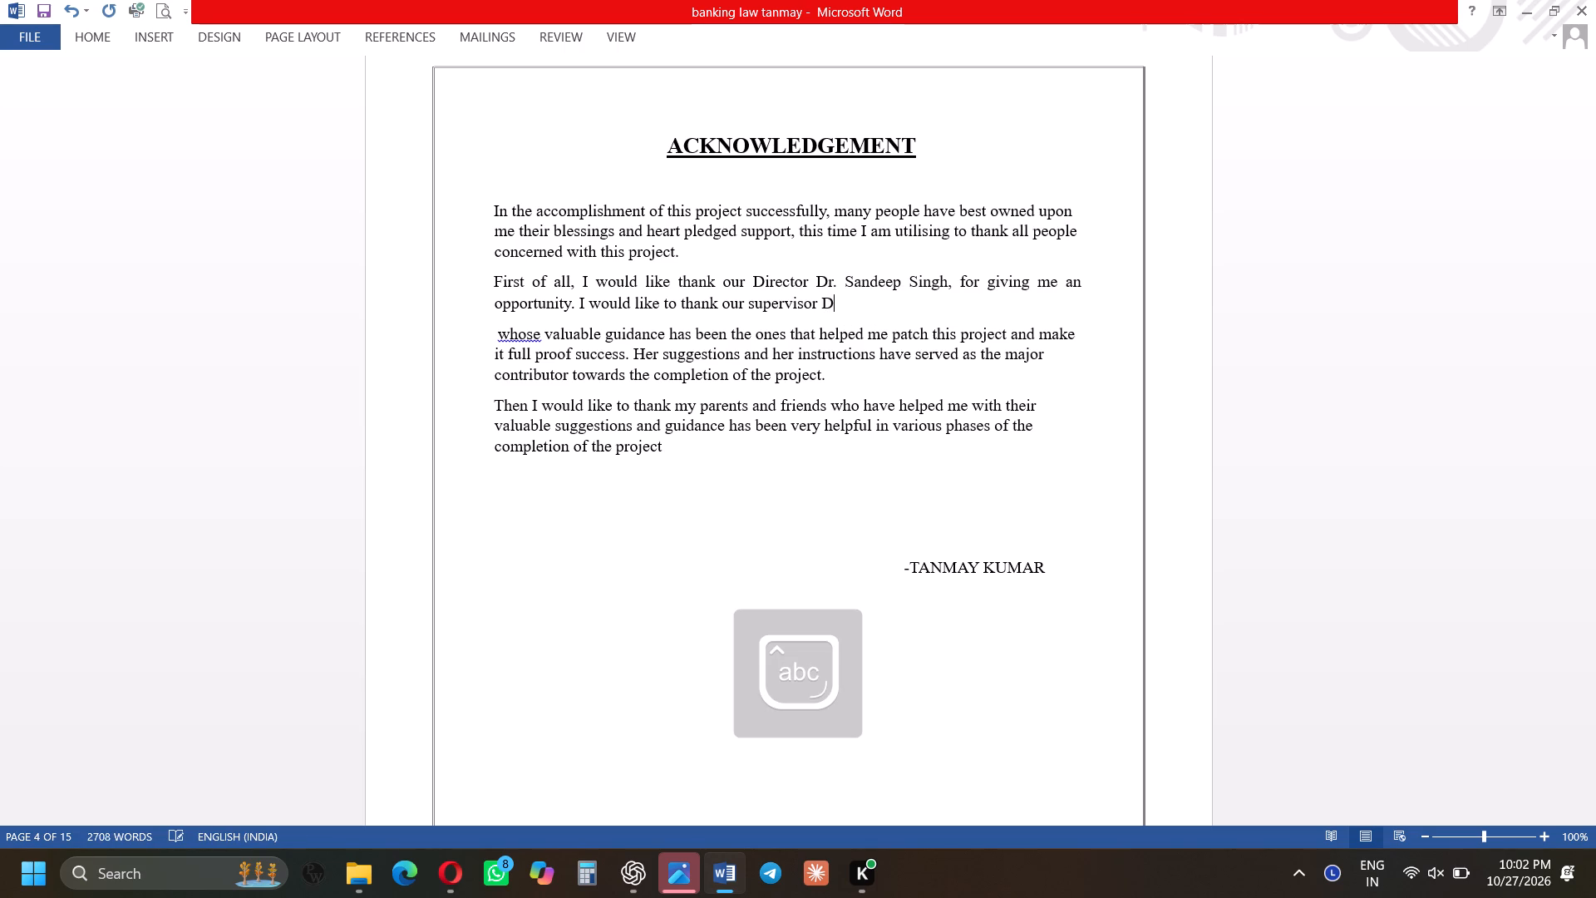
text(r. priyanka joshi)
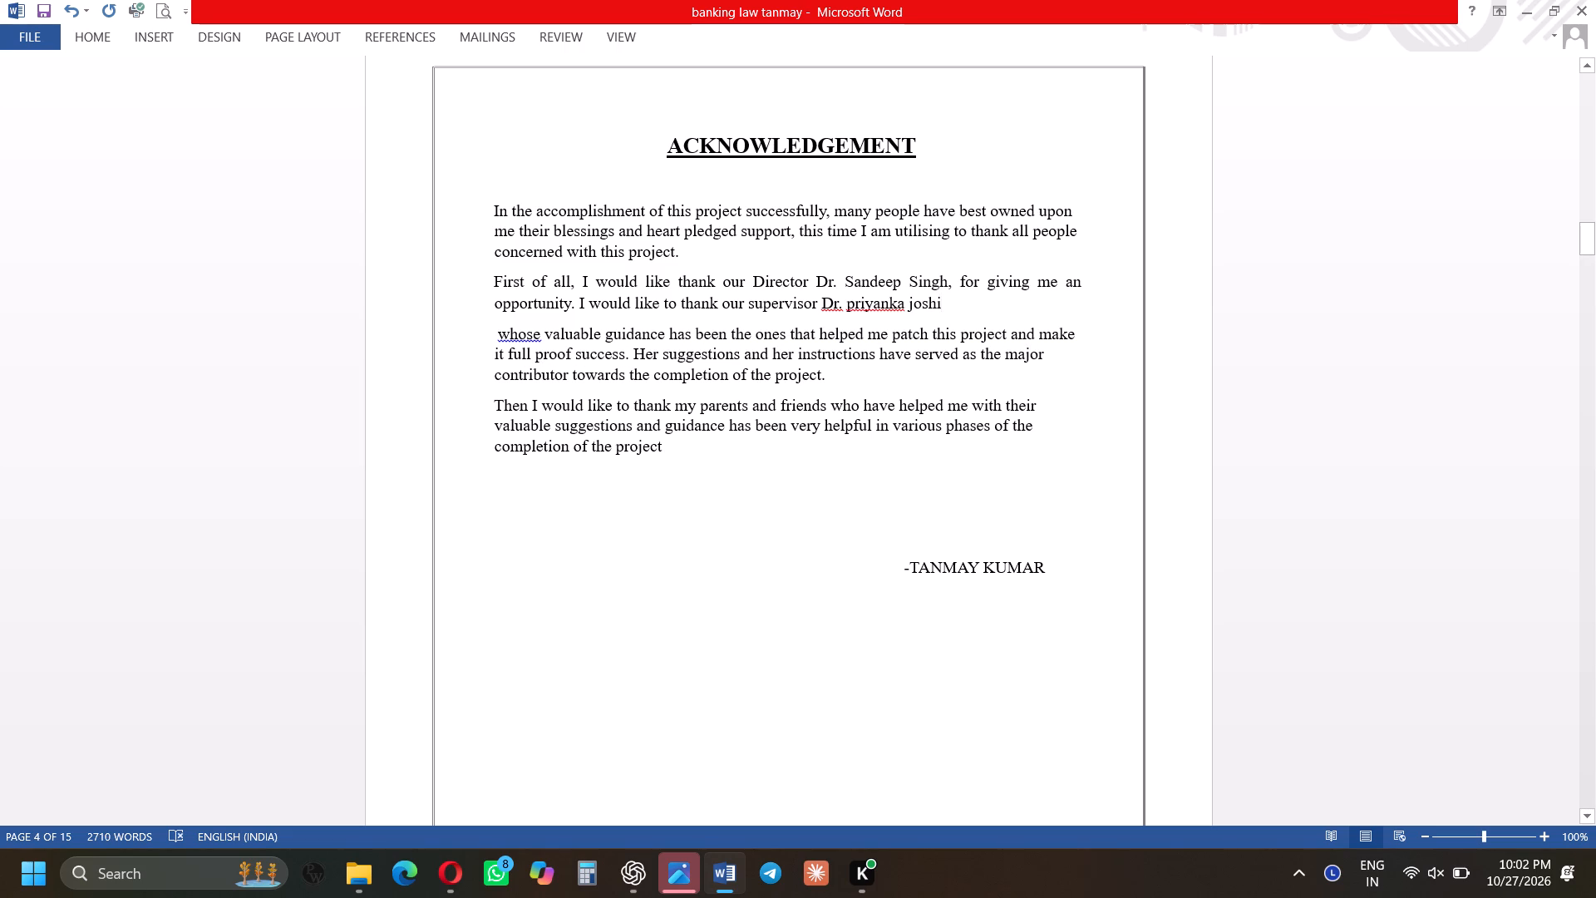
Review the front pages, from the acknowledgement and table of contents back to the cover page, for outdated project details.
scroll(881, 498, up, 1)
scroll(881, 498, down, 4)
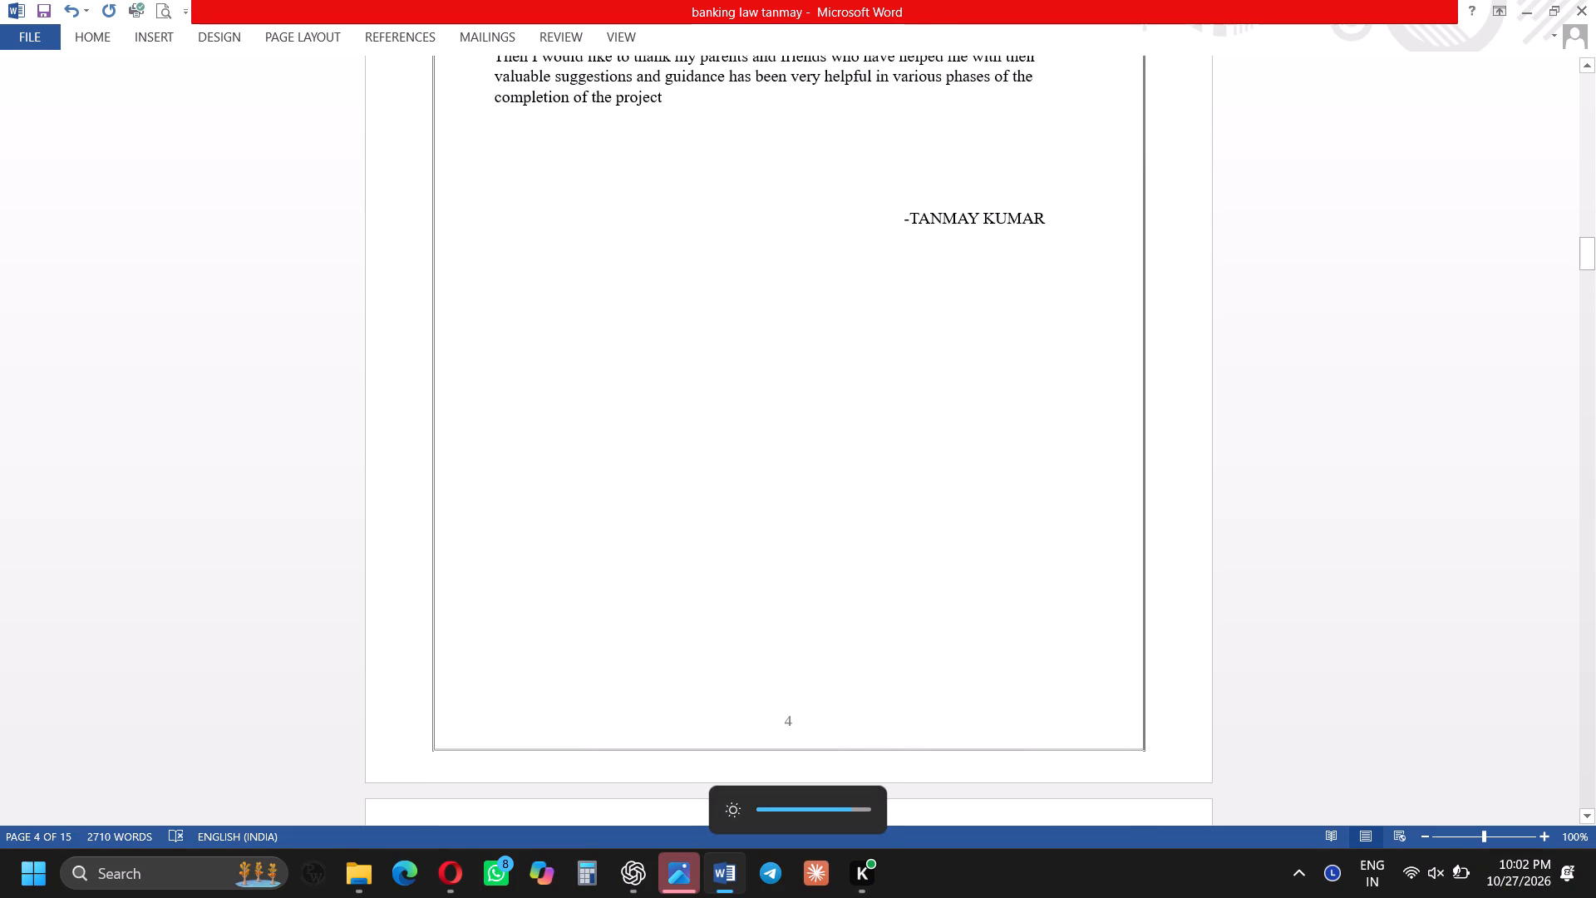
scroll(856, 524, down, 2)
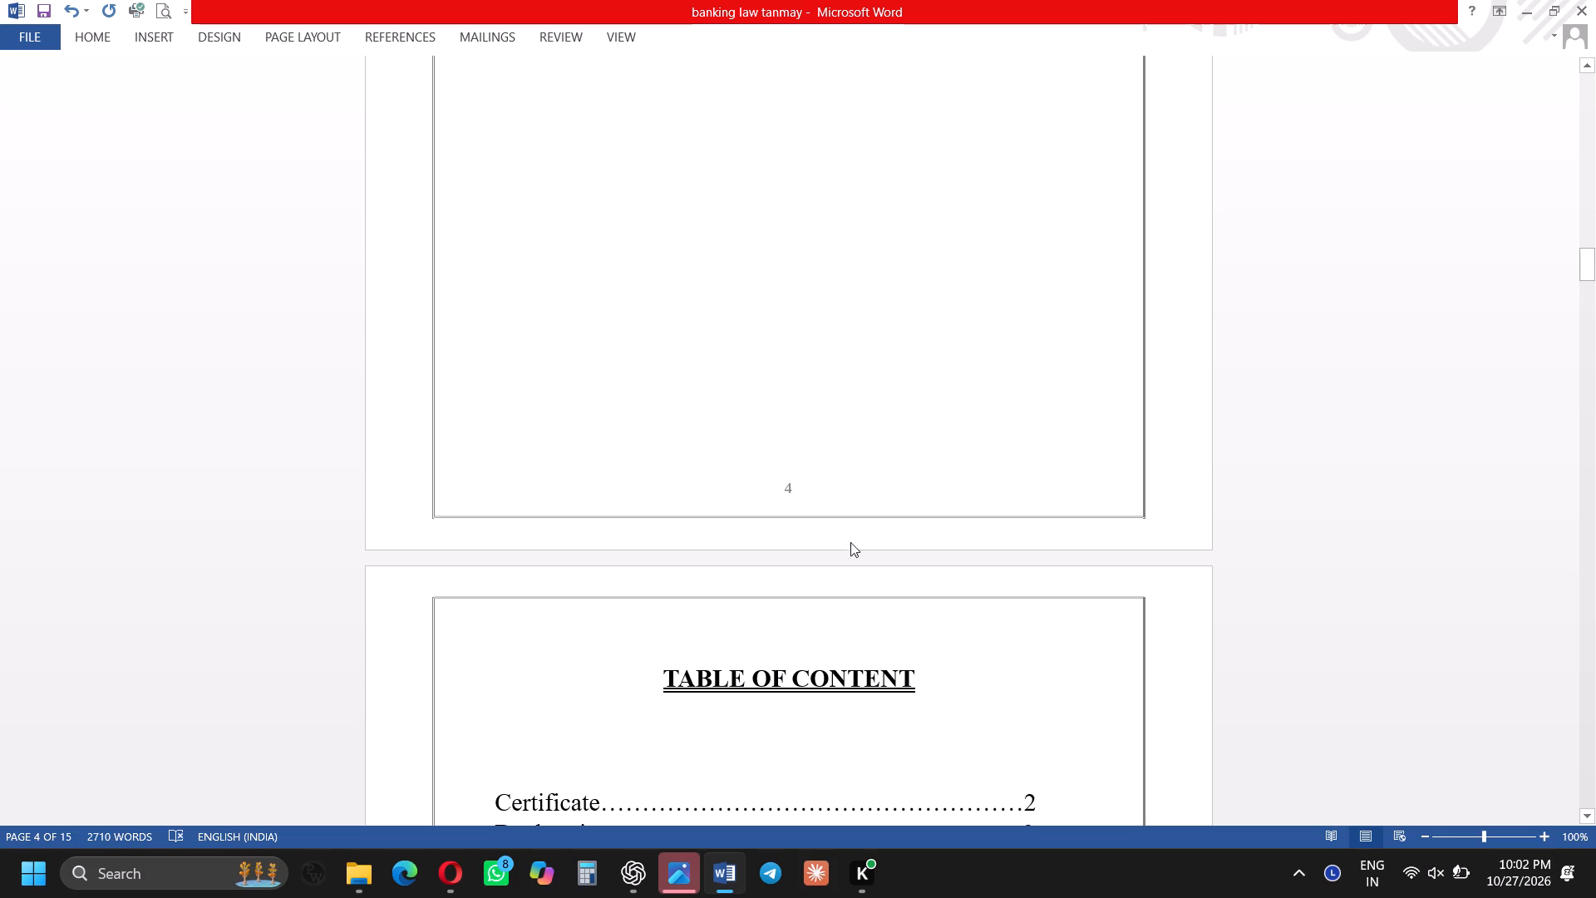
scroll(864, 540, down, 1)
scroll(864, 540, up, 15)
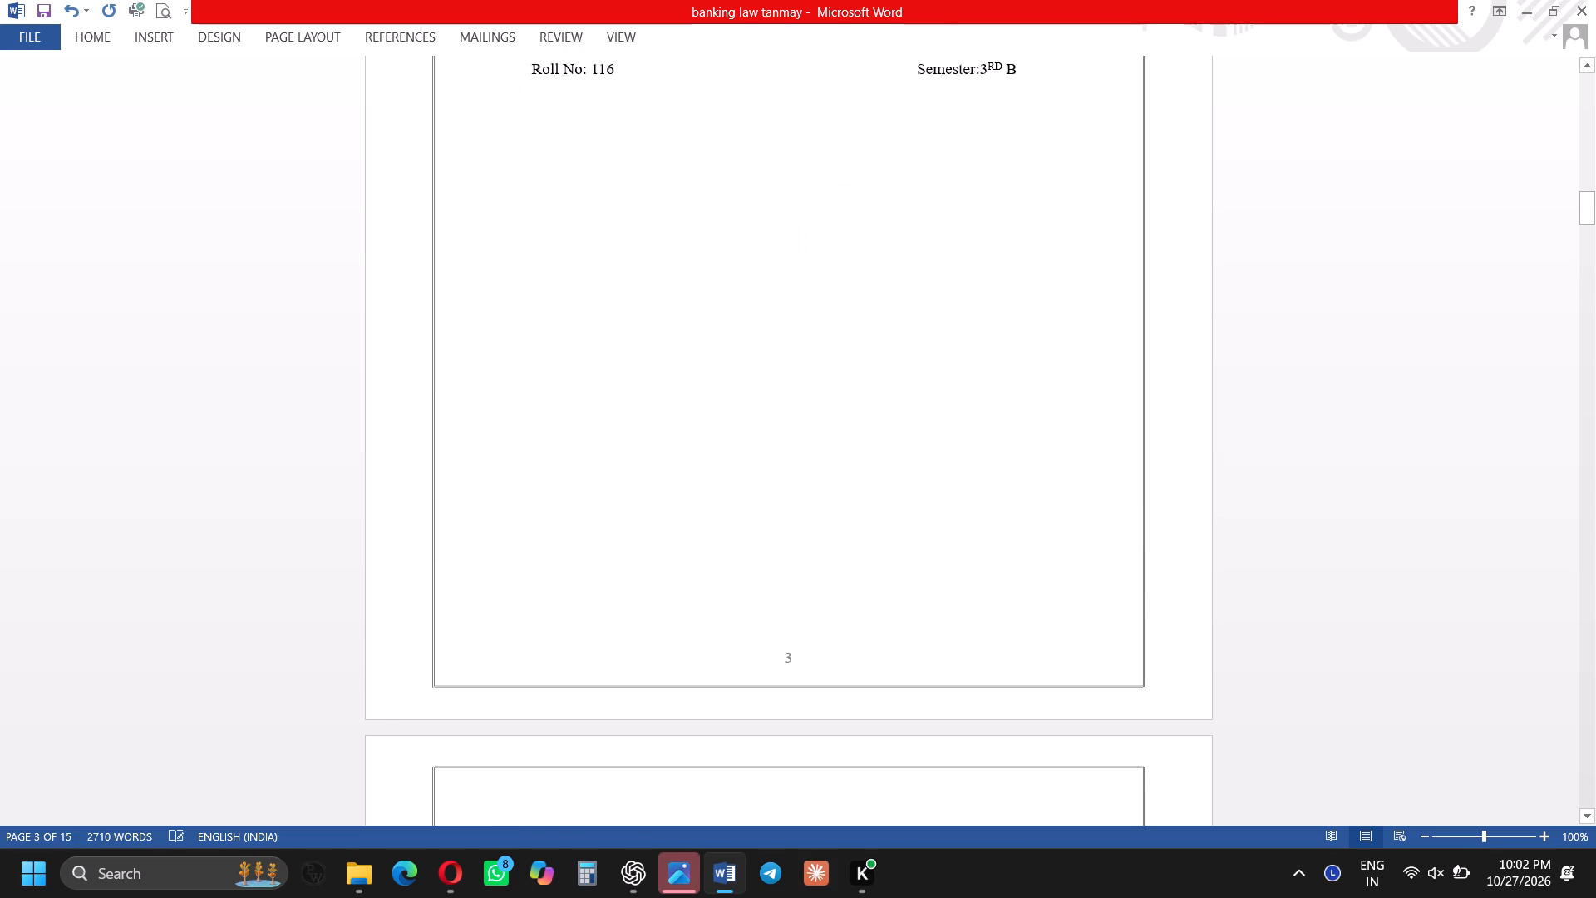
scroll(867, 528, up, 15)
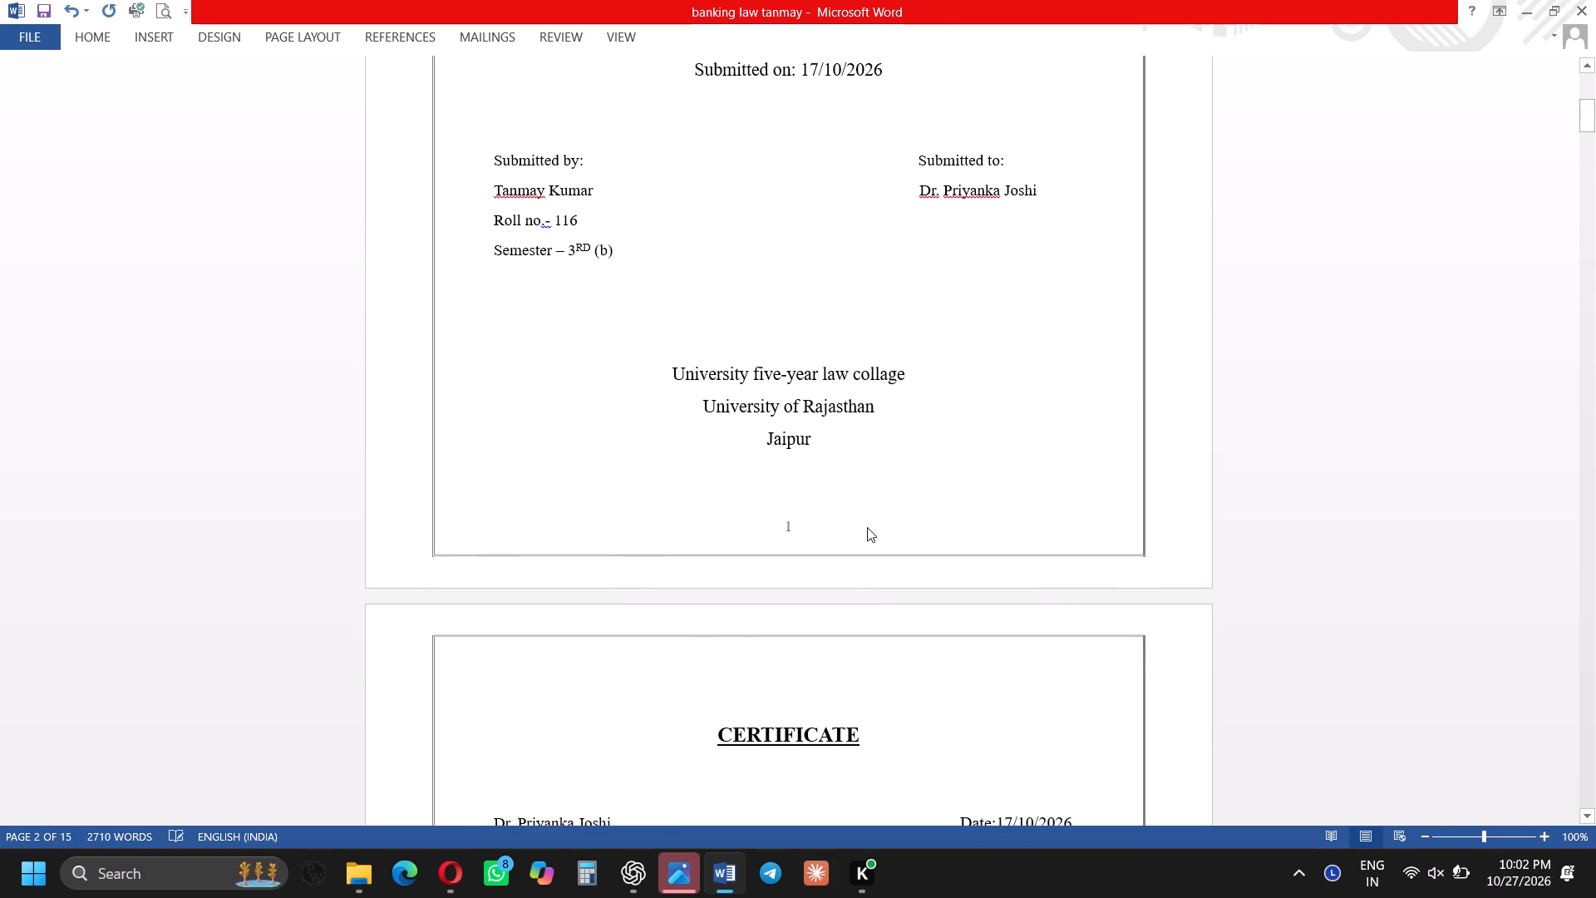
scroll(868, 527, up, 8)
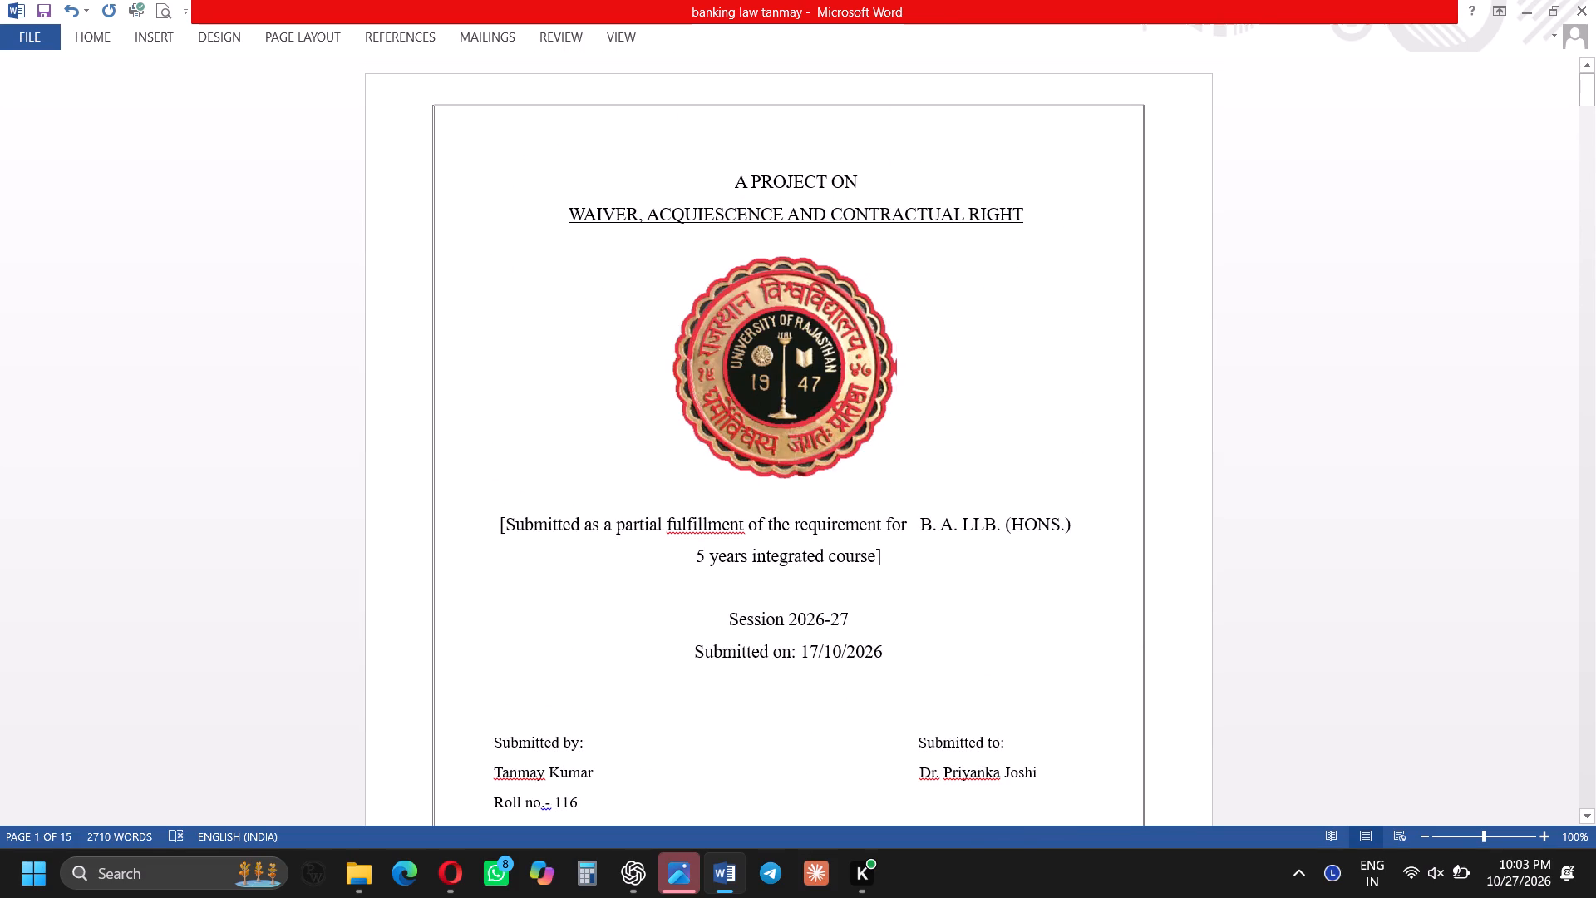
Replace "FUNCTIONS OF NABARD" in the certificate paragraph with the copied title "waiver, acquiescence and contractual rights".
scroll(869, 524, down, 11)
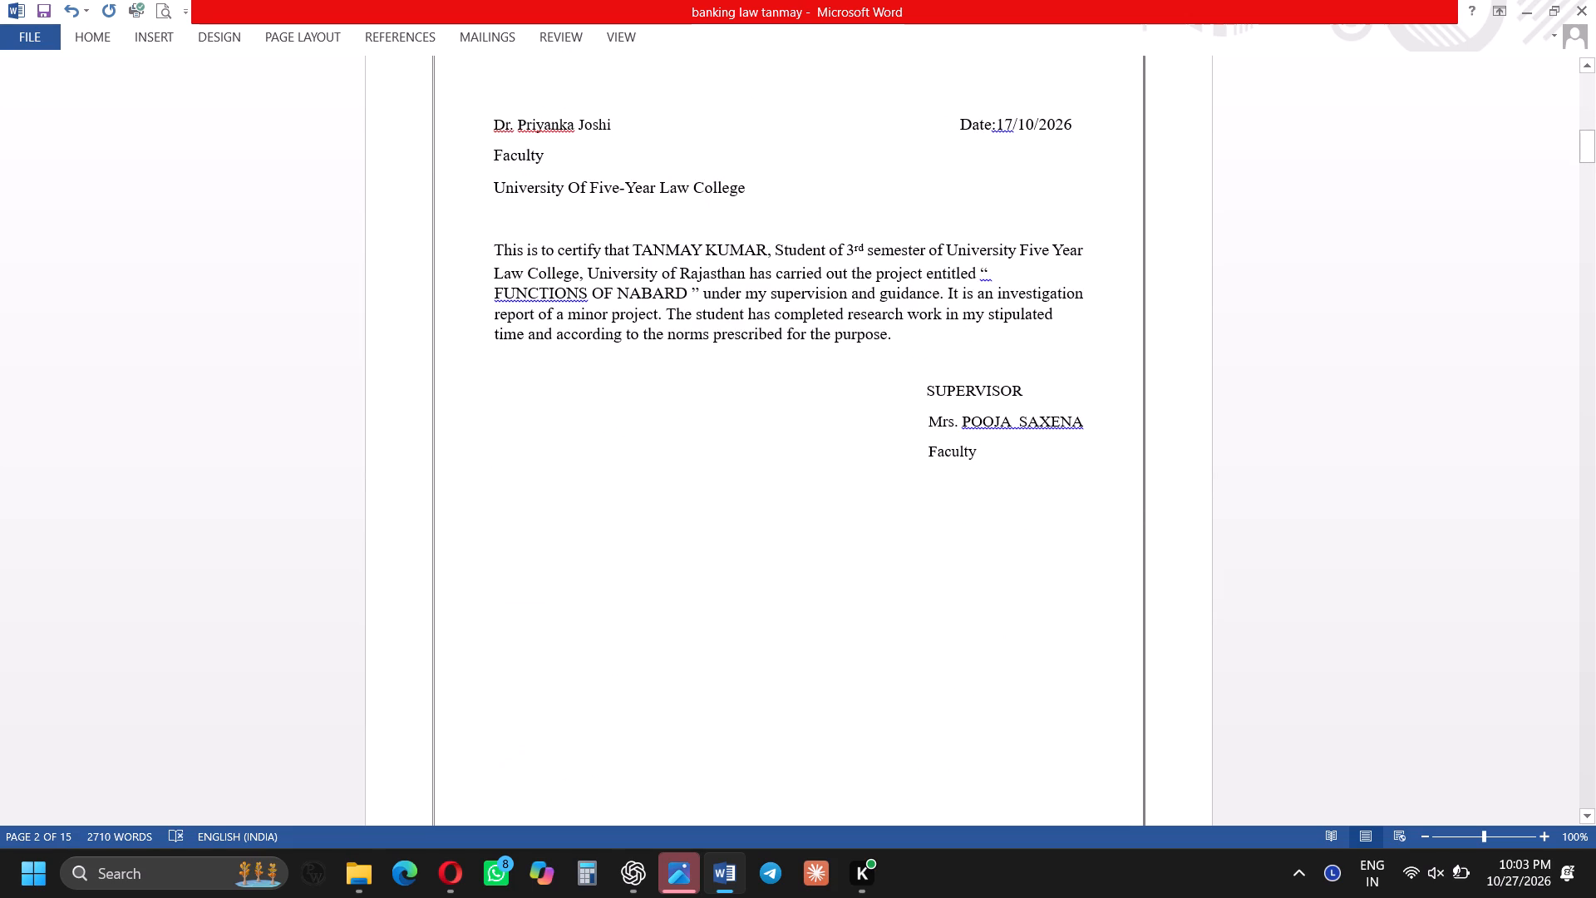
scroll(761, 442, down, 1)
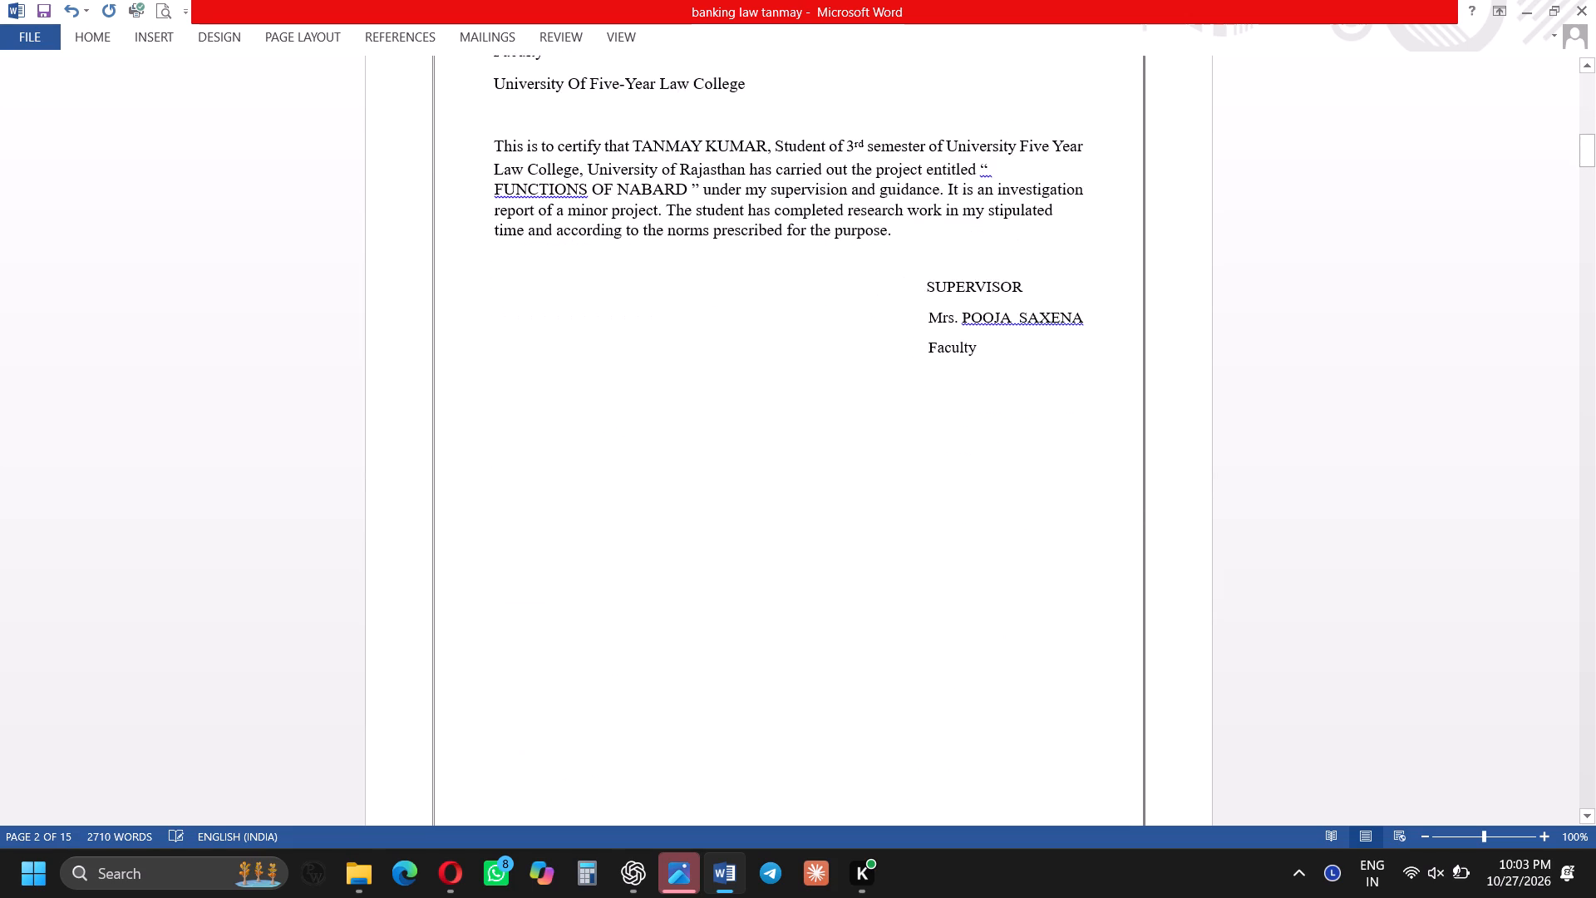
scroll(637, 357, up, 1)
drag(690, 292, 517, 295)
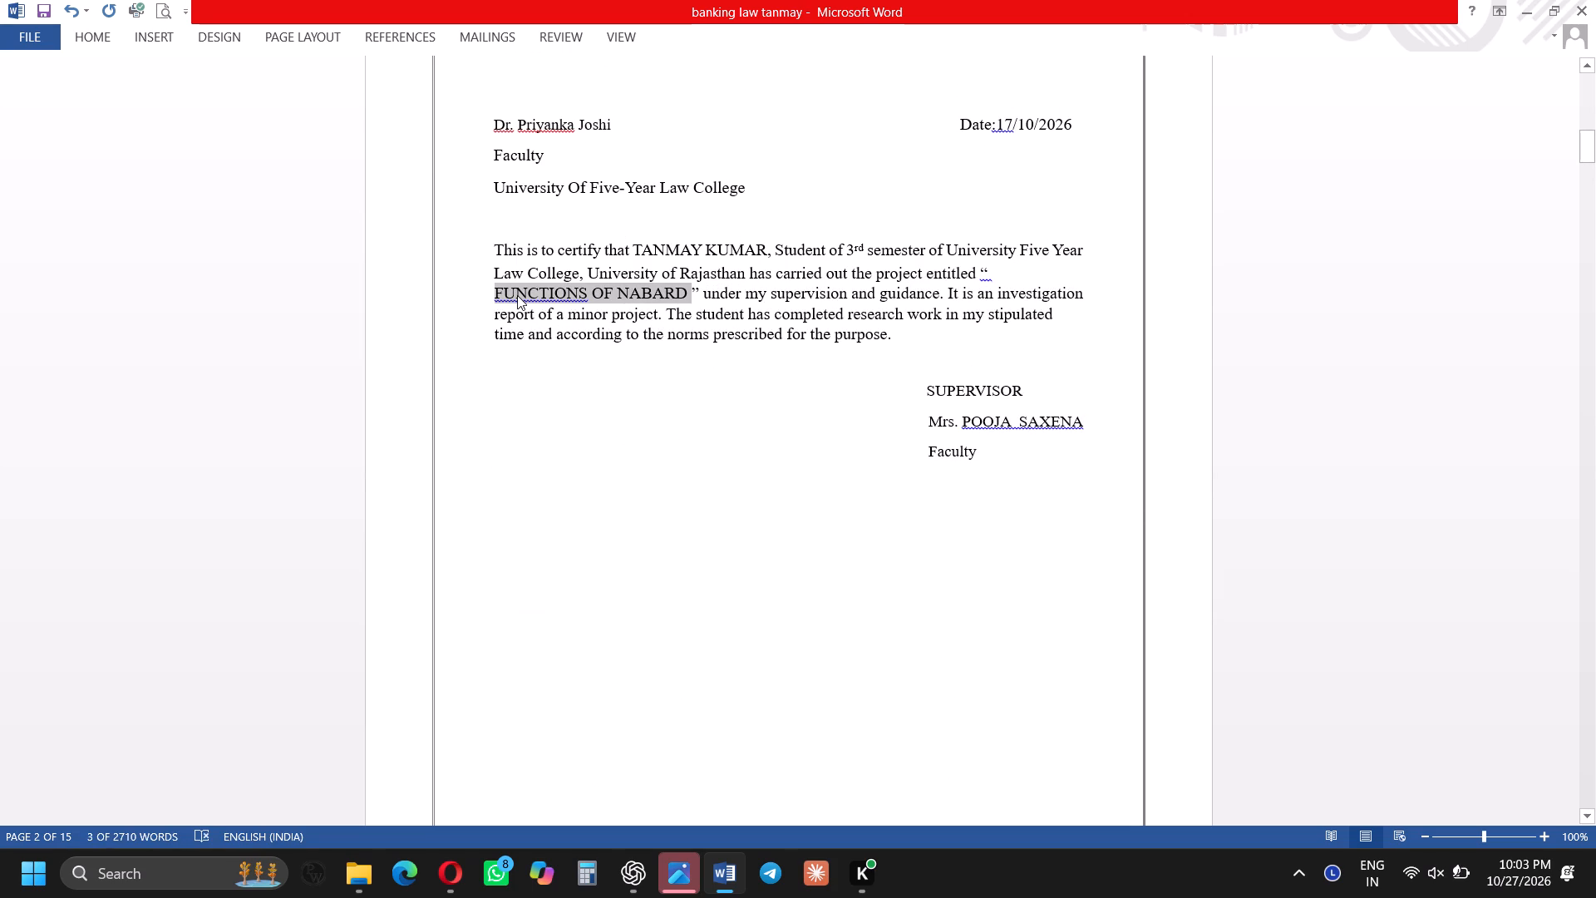
key(ctrl+v)
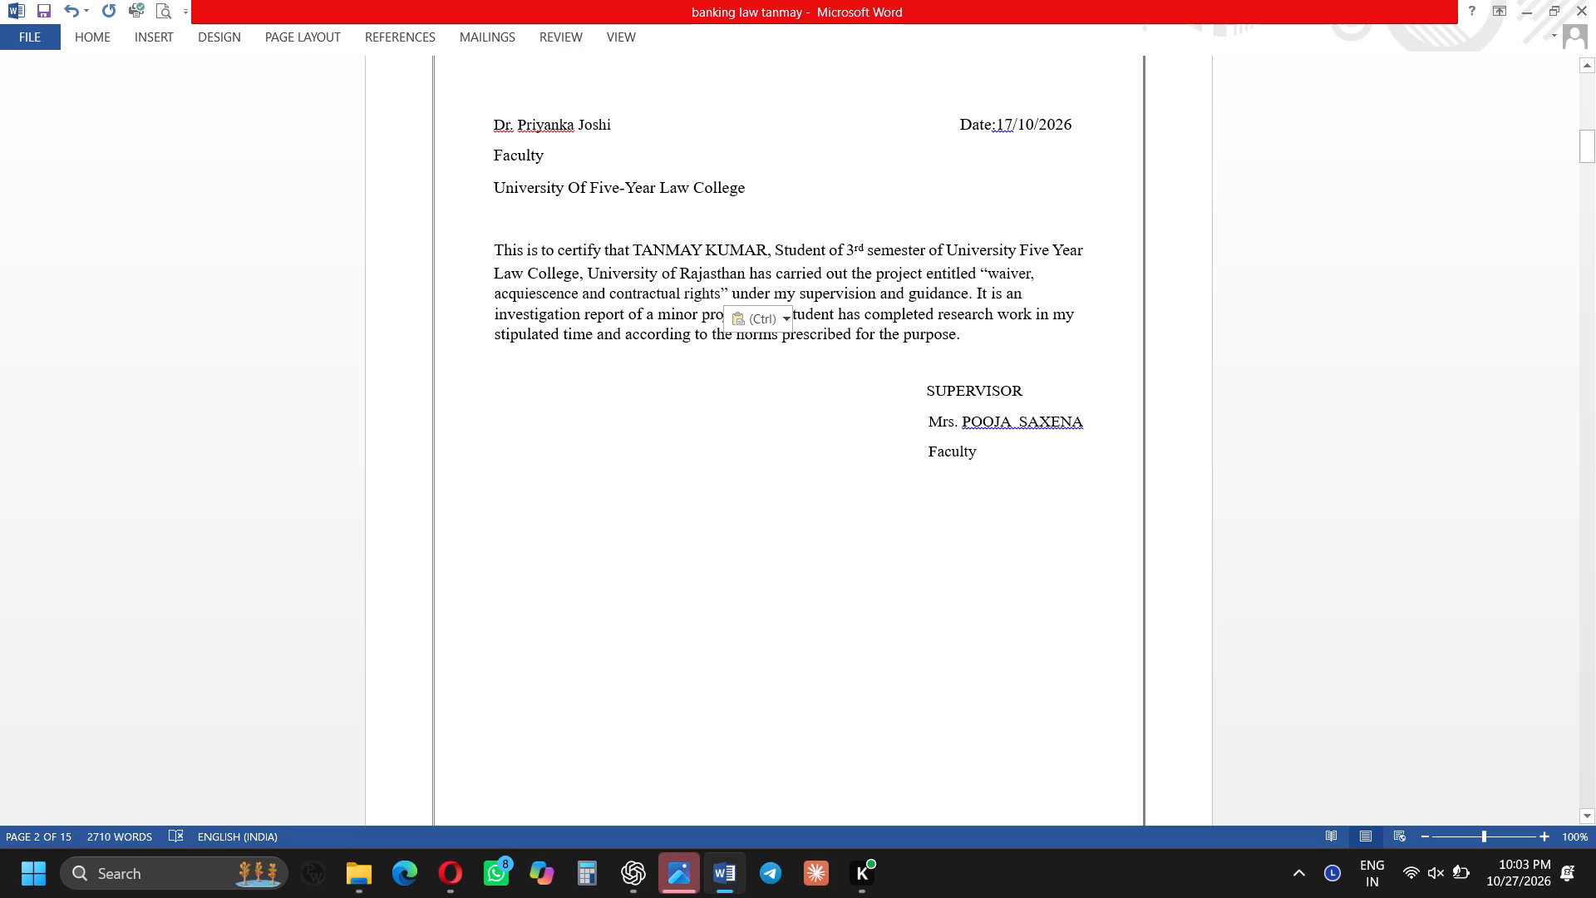
Increase the font size of "acquiescence and contractual rights" in the certificate paragraph by one increment.
drag(722, 291, 517, 298)
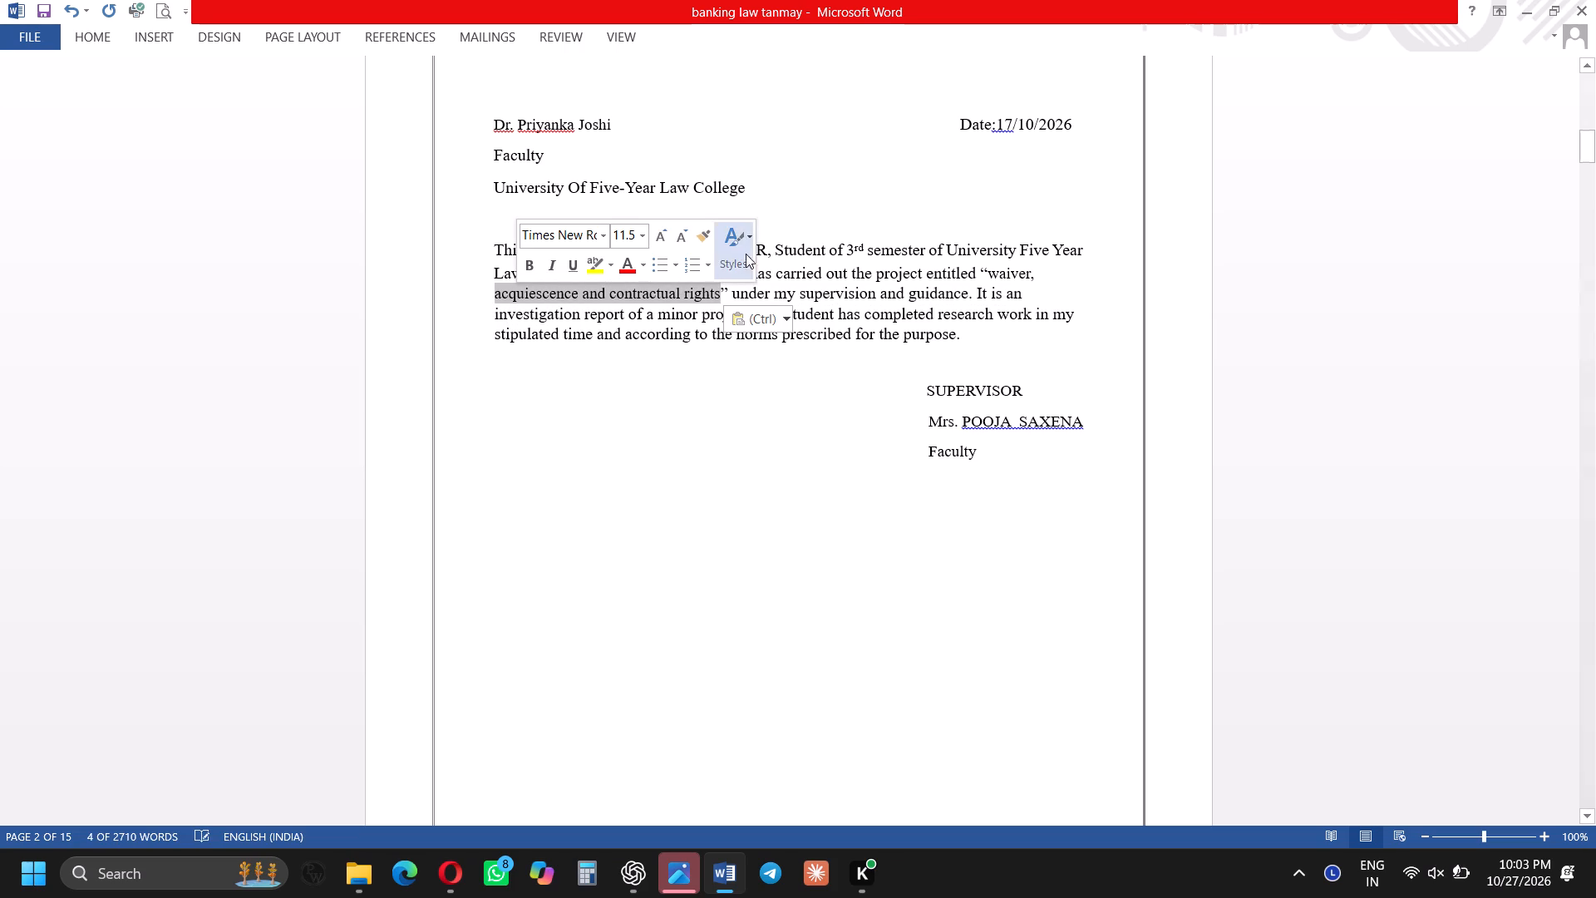
click(667, 228)
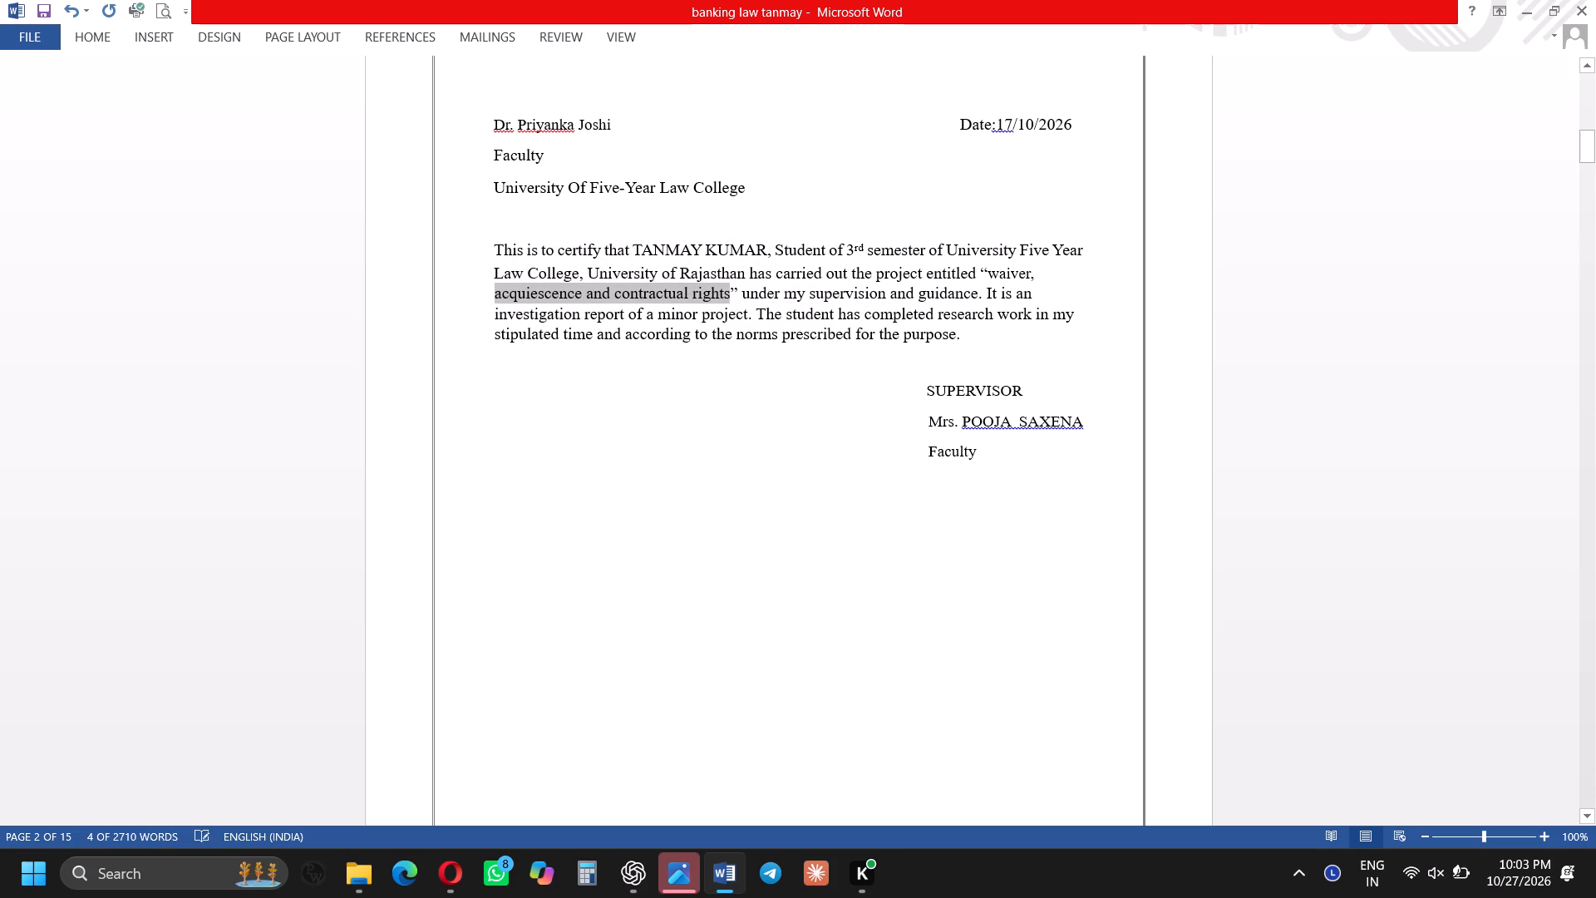
click(750, 392)
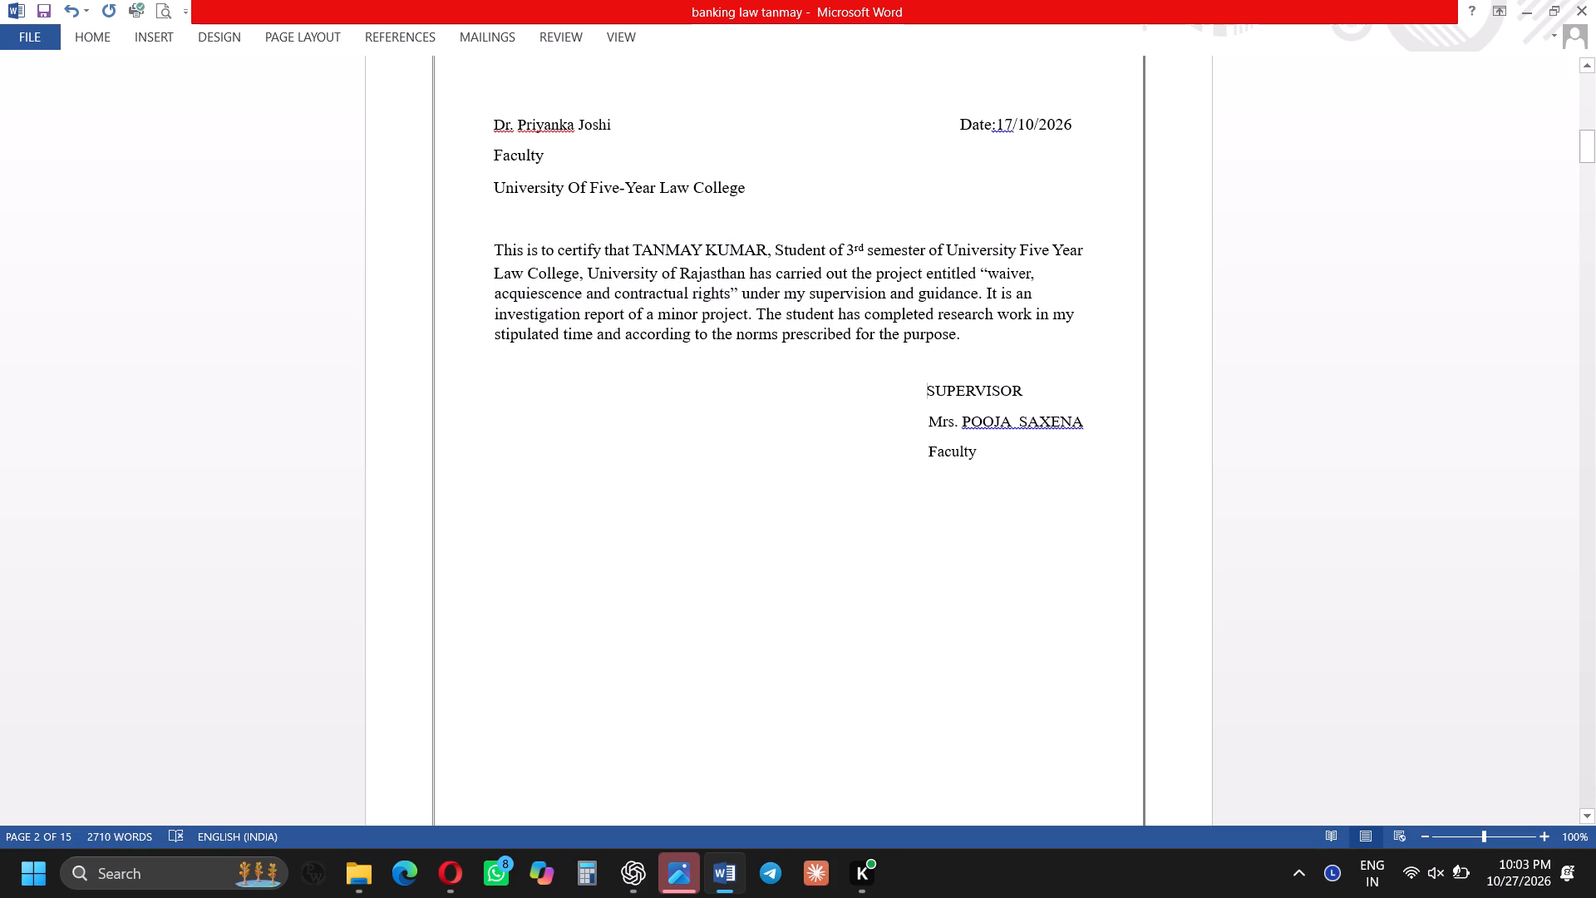
Replace the old supervisor's name and title under SUPERVISOR on the certificate page with the new supervisor's name, using "Dr.".
drag(1079, 422, 968, 436)
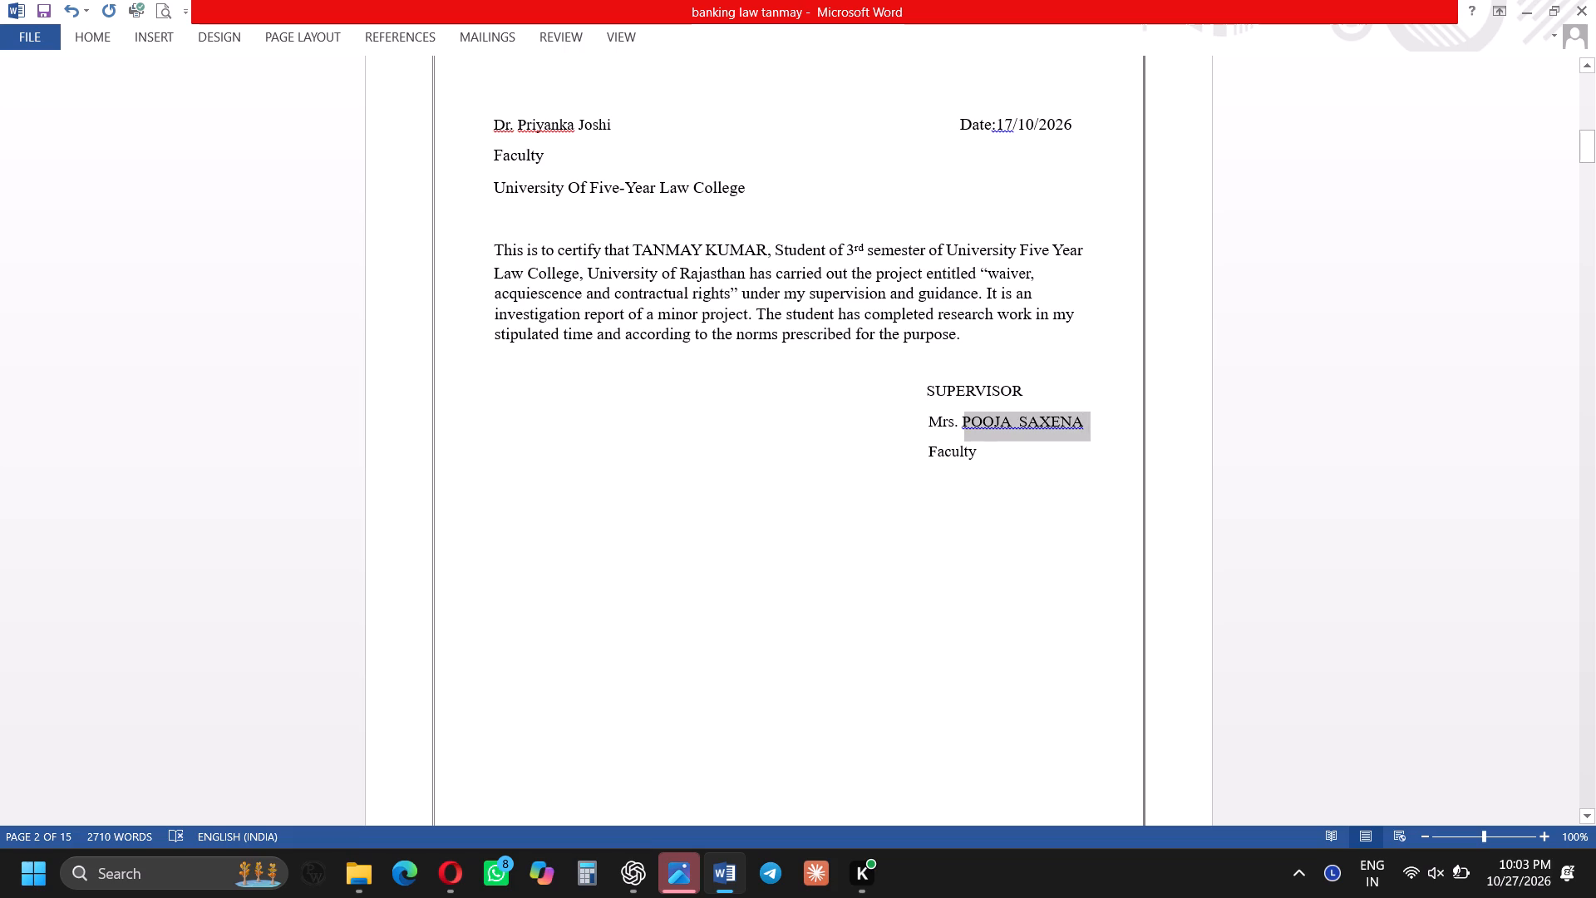
drag(968, 436, 936, 430)
key(BackSpace)
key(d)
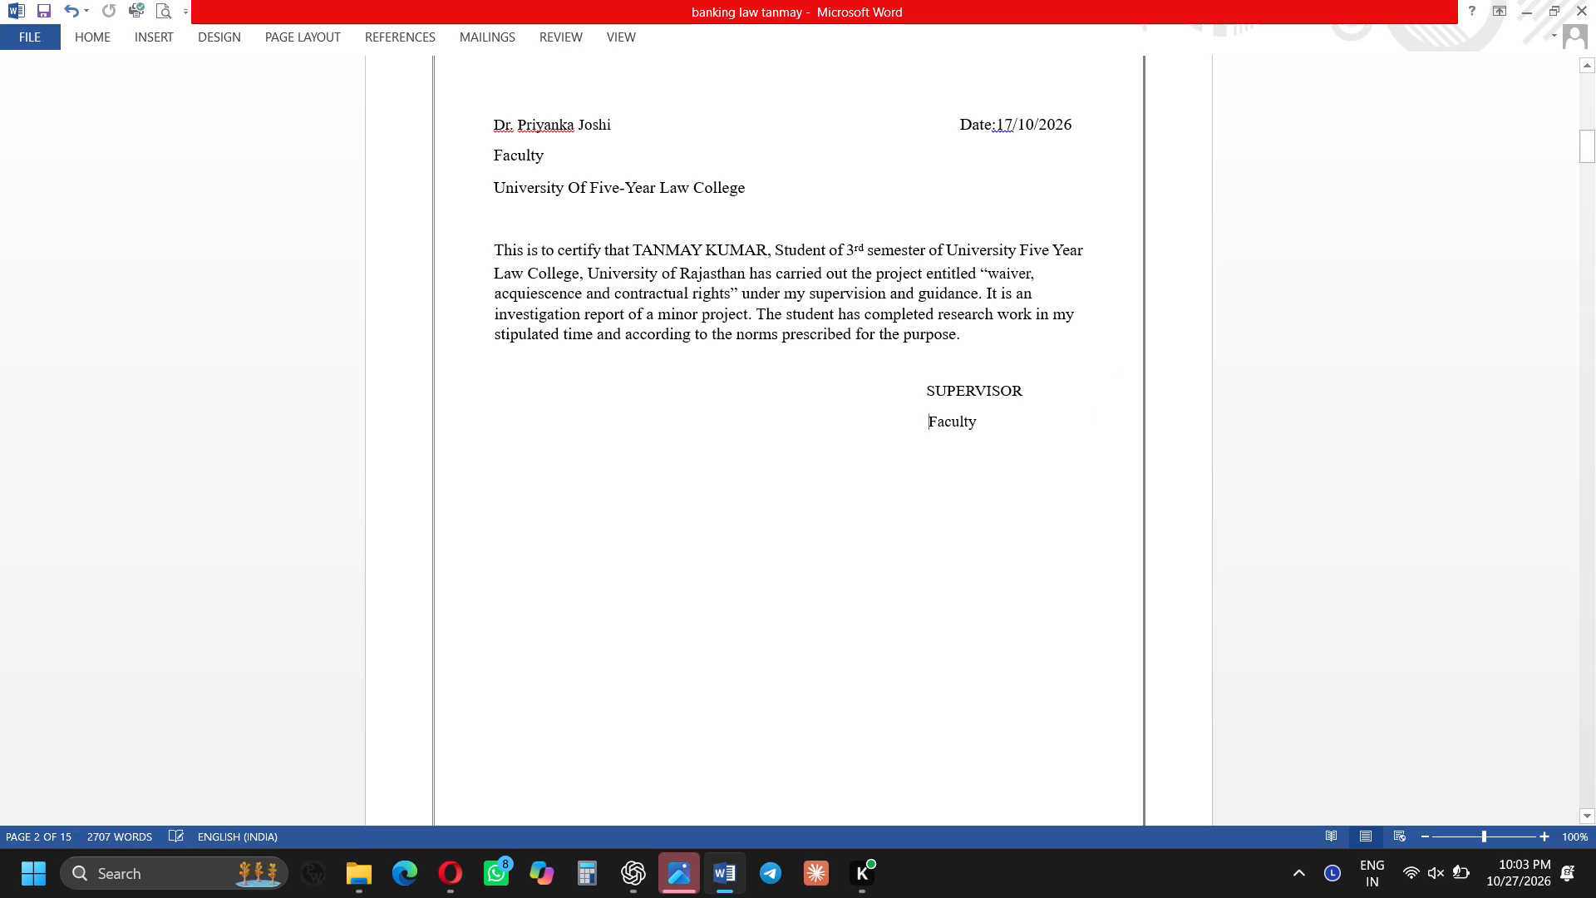
key(BackSpace)
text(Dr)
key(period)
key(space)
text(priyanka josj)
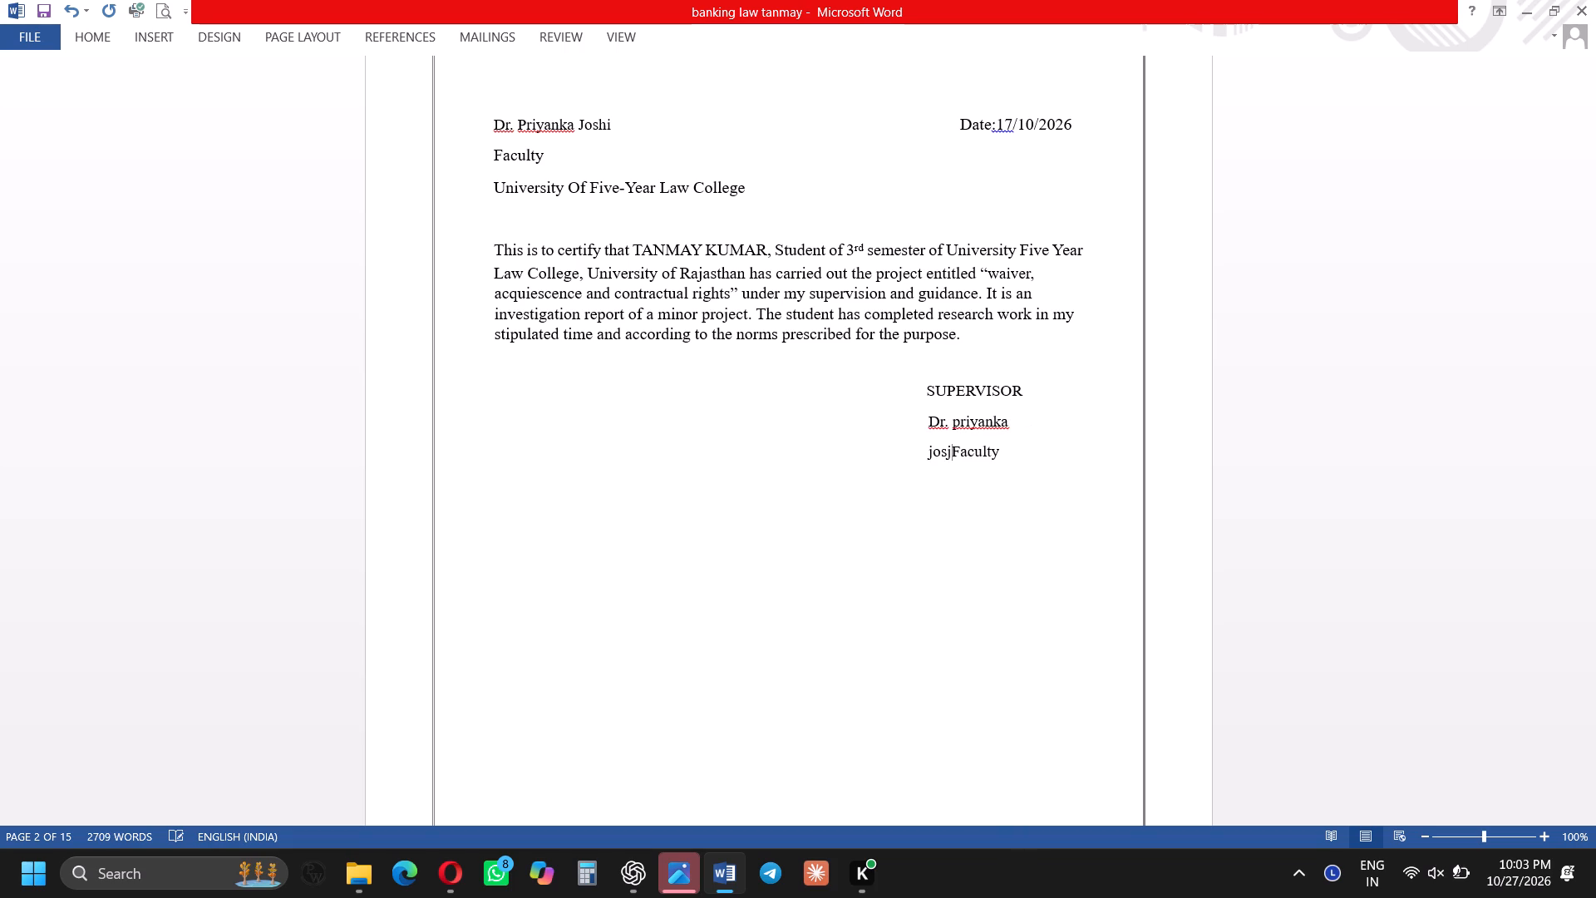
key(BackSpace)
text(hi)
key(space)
Review the cover, certificate and declaration pages for remaining details to update.
scroll(958, 397, up, 8)
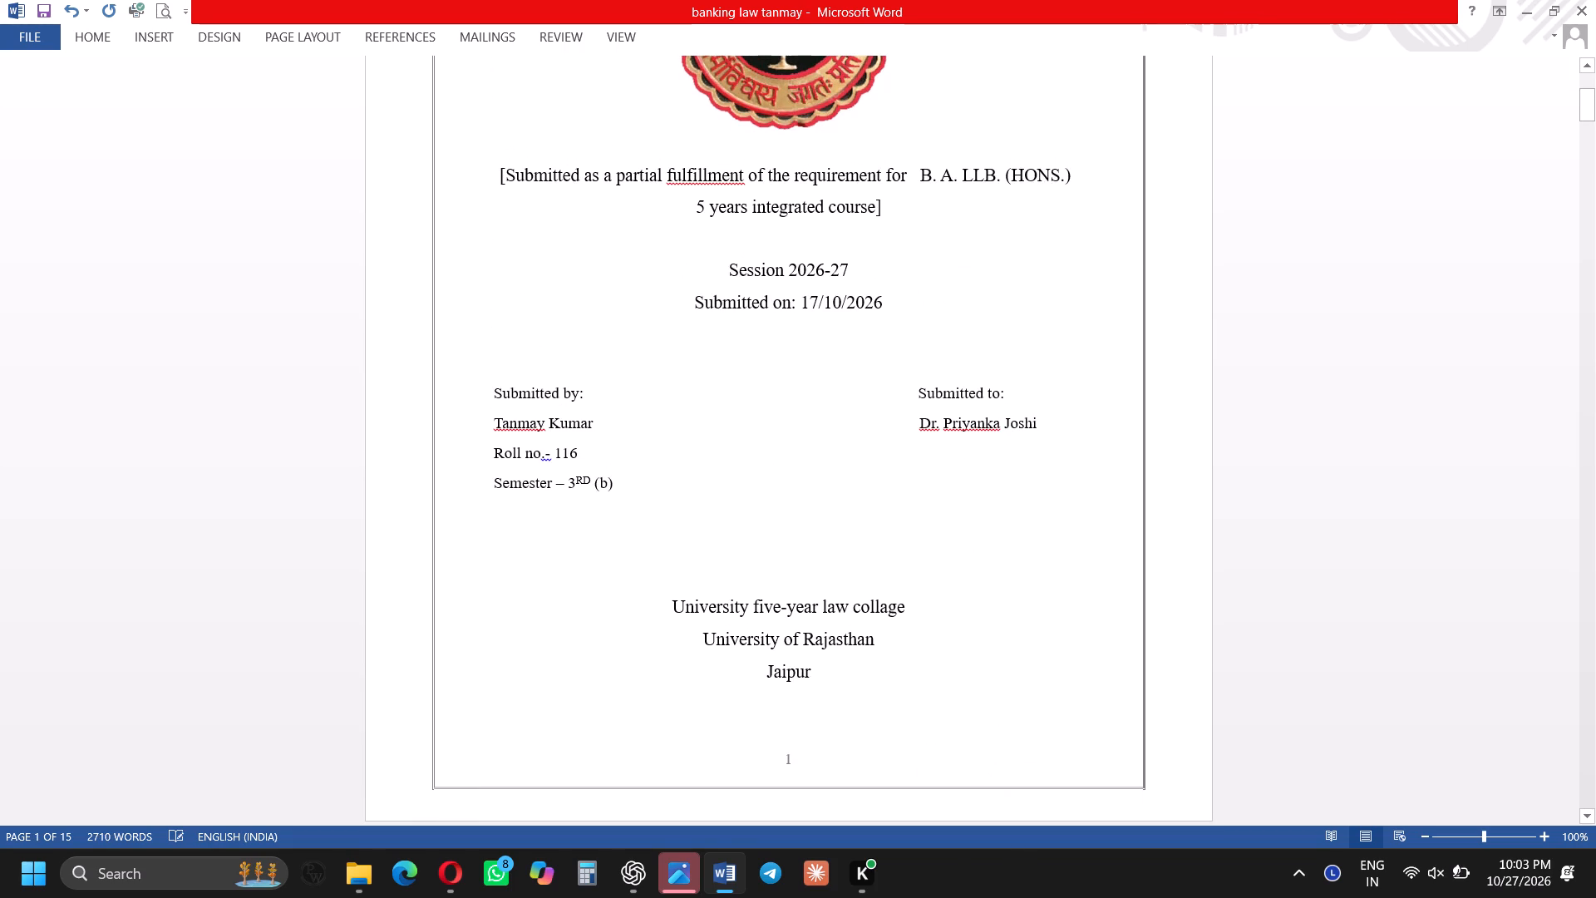
scroll(877, 456, down, 5)
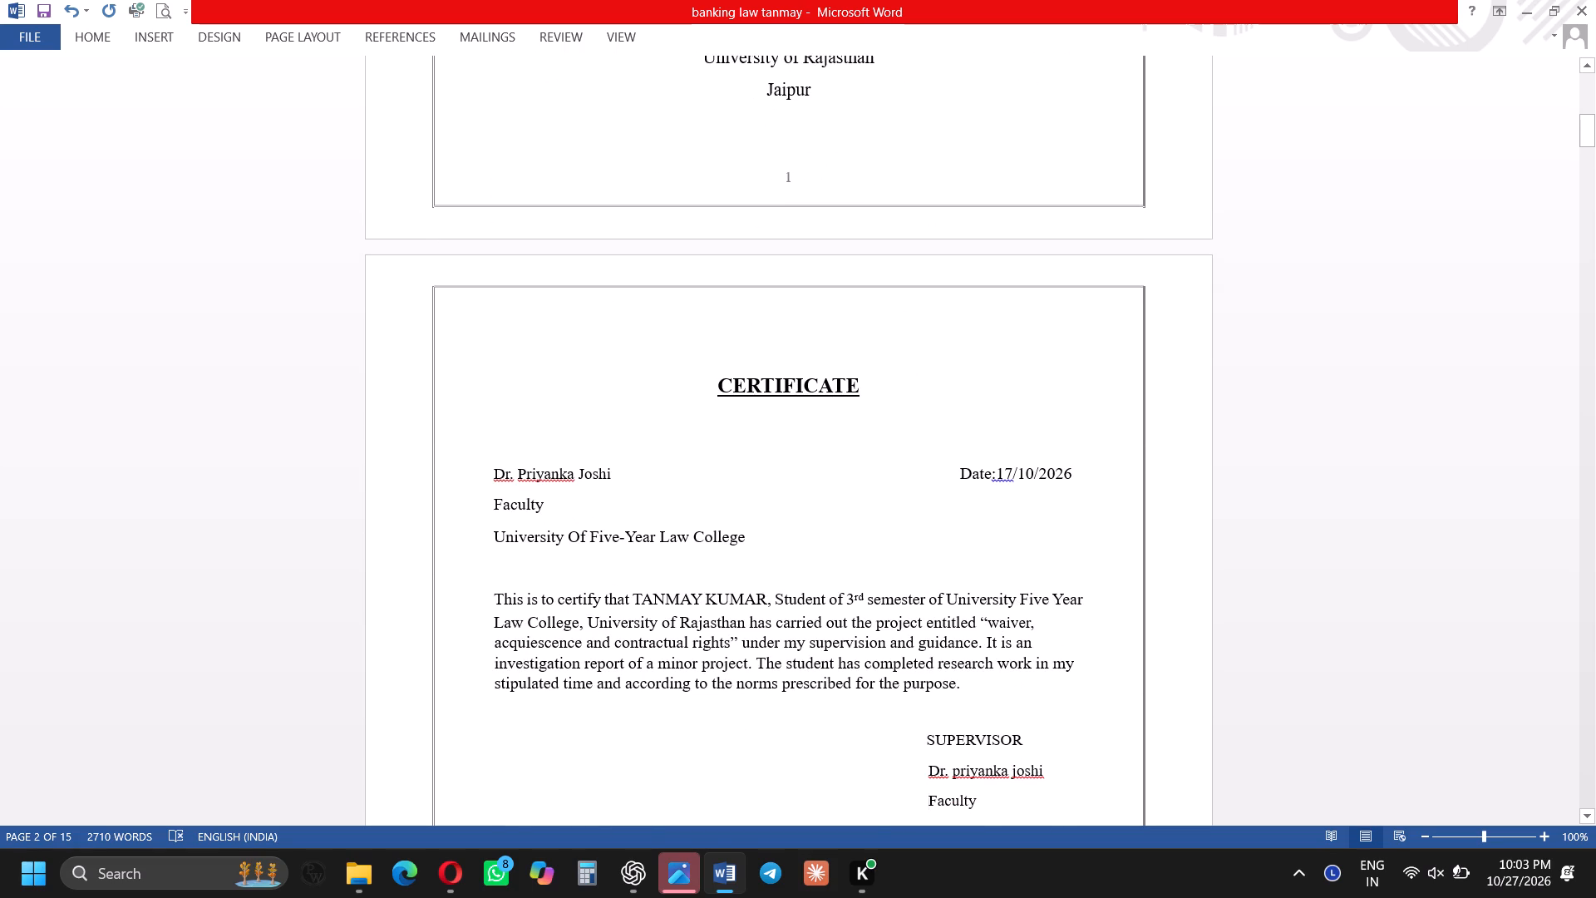
scroll(848, 455, down, 5)
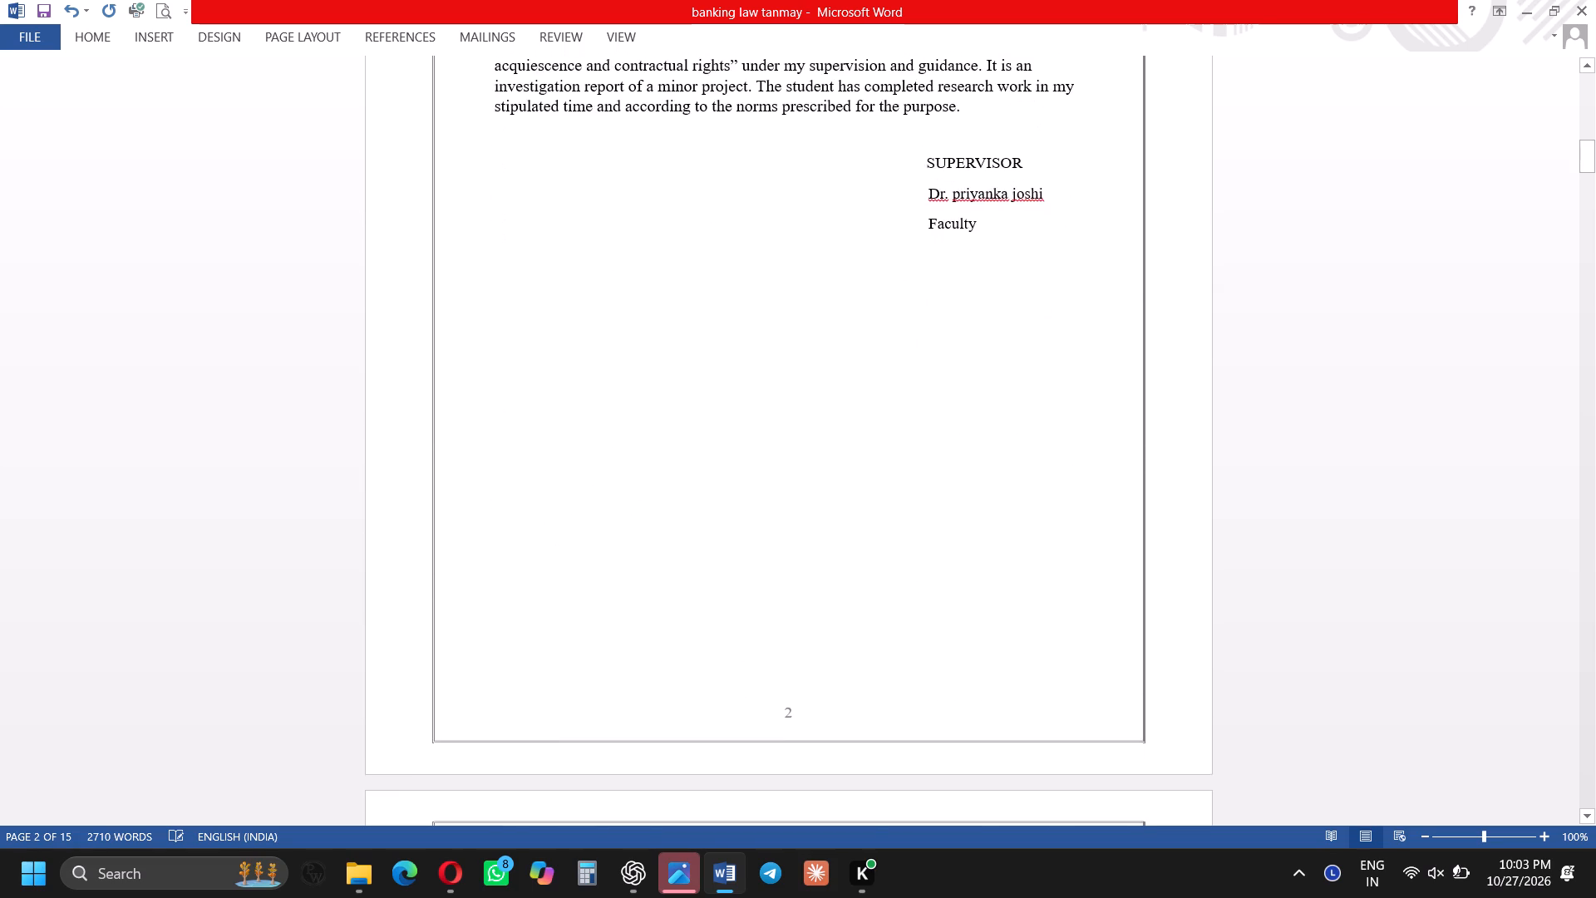
scroll(848, 455, down, 5)
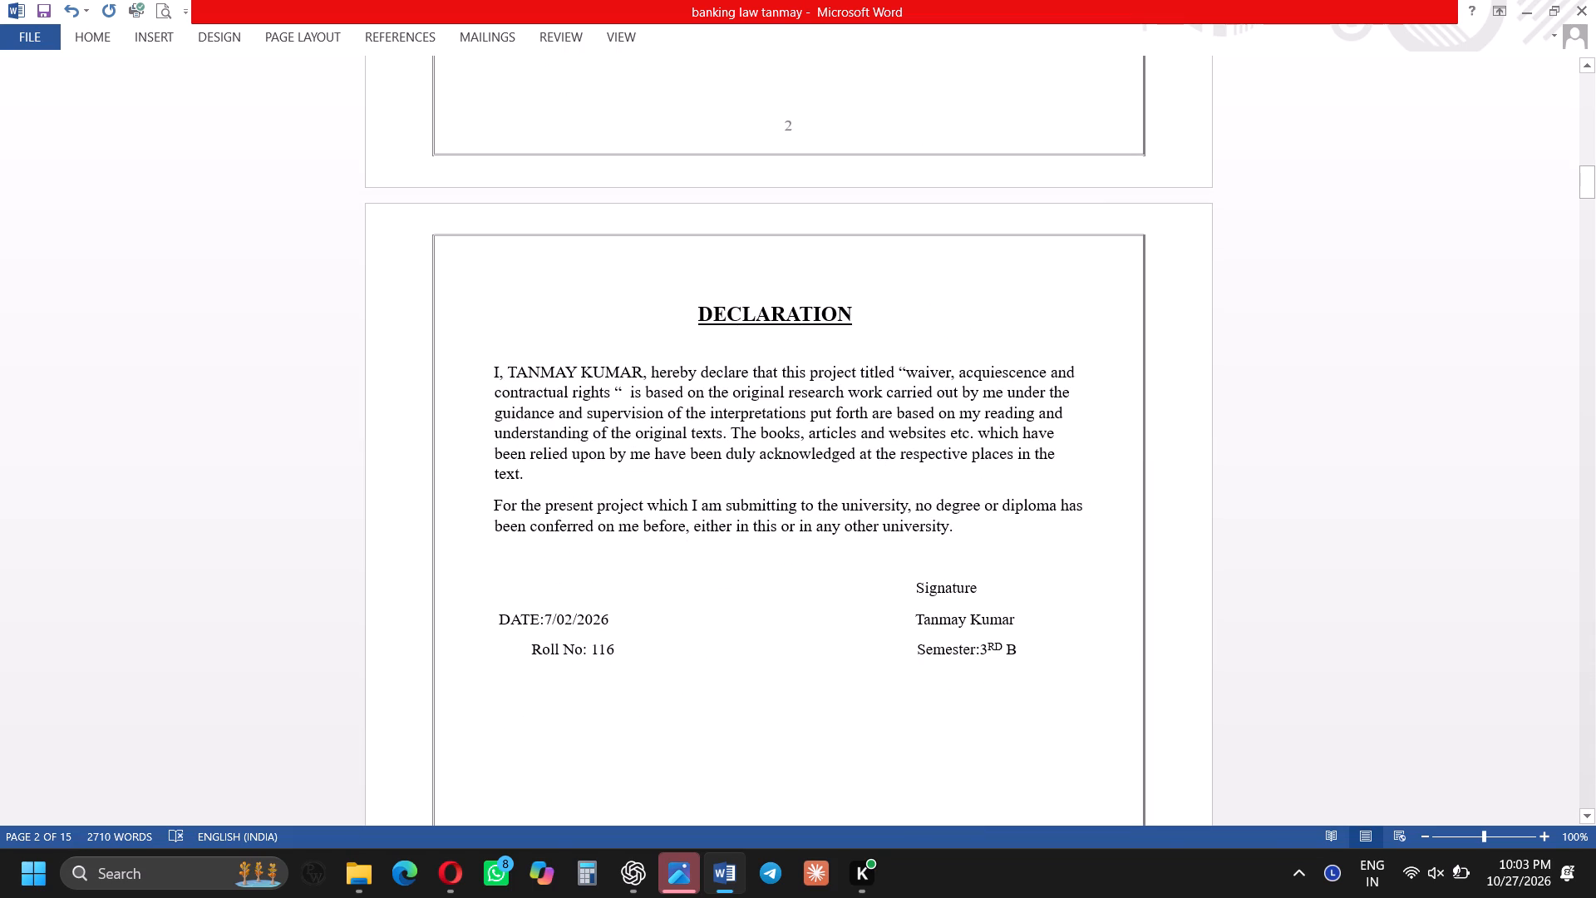
Set the date on the declaration page to 17/10/2026.
scroll(842, 455, down, 2)
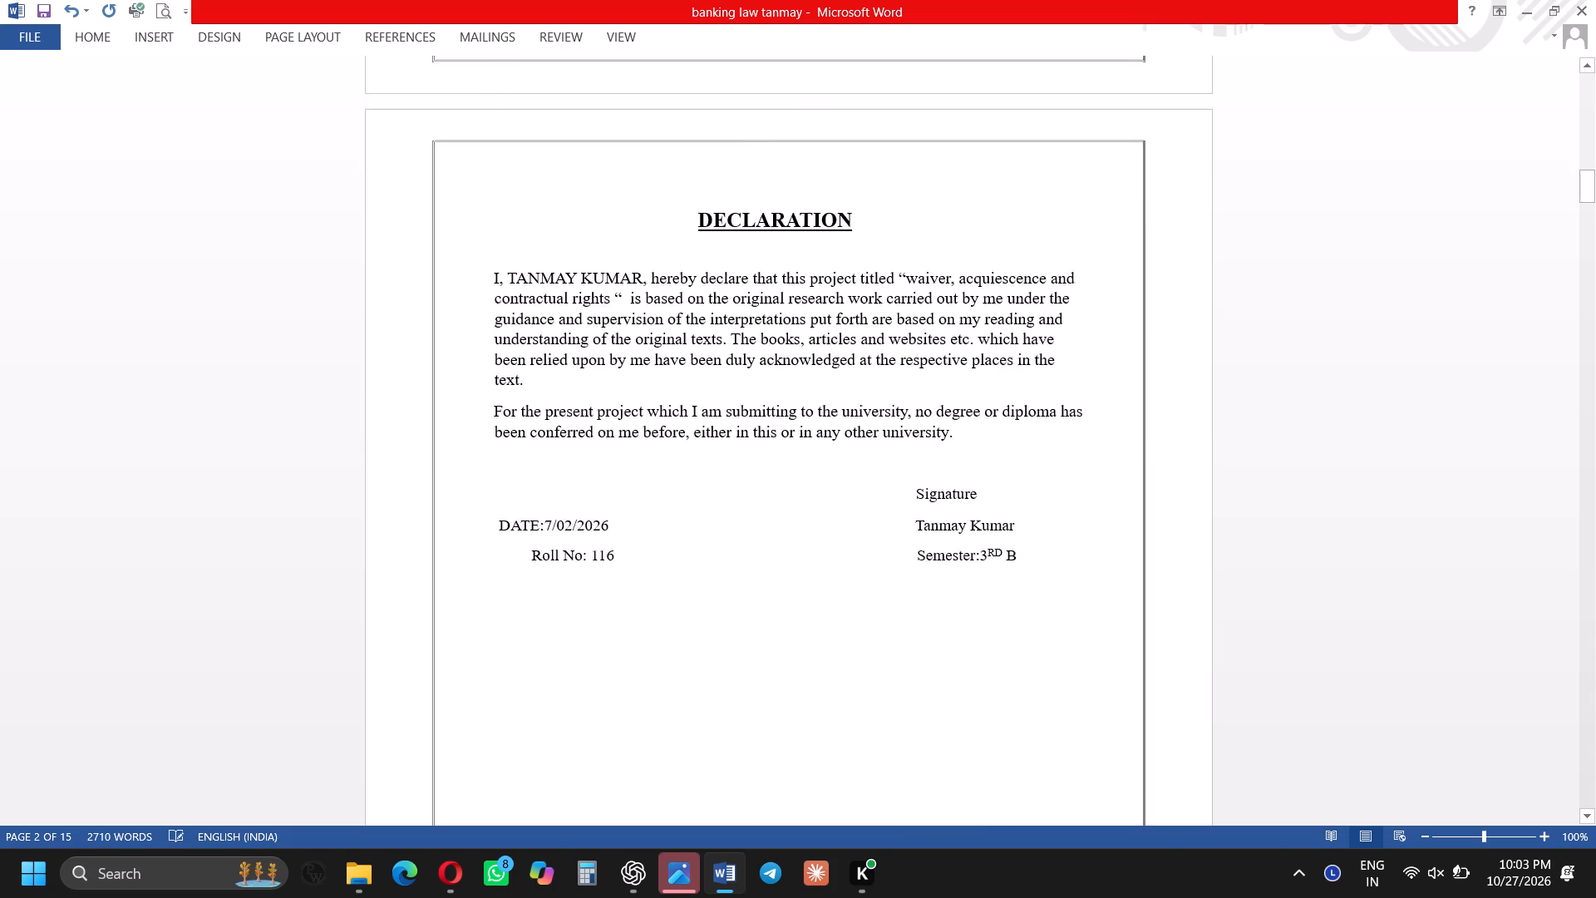
scroll(842, 455, down, 10)
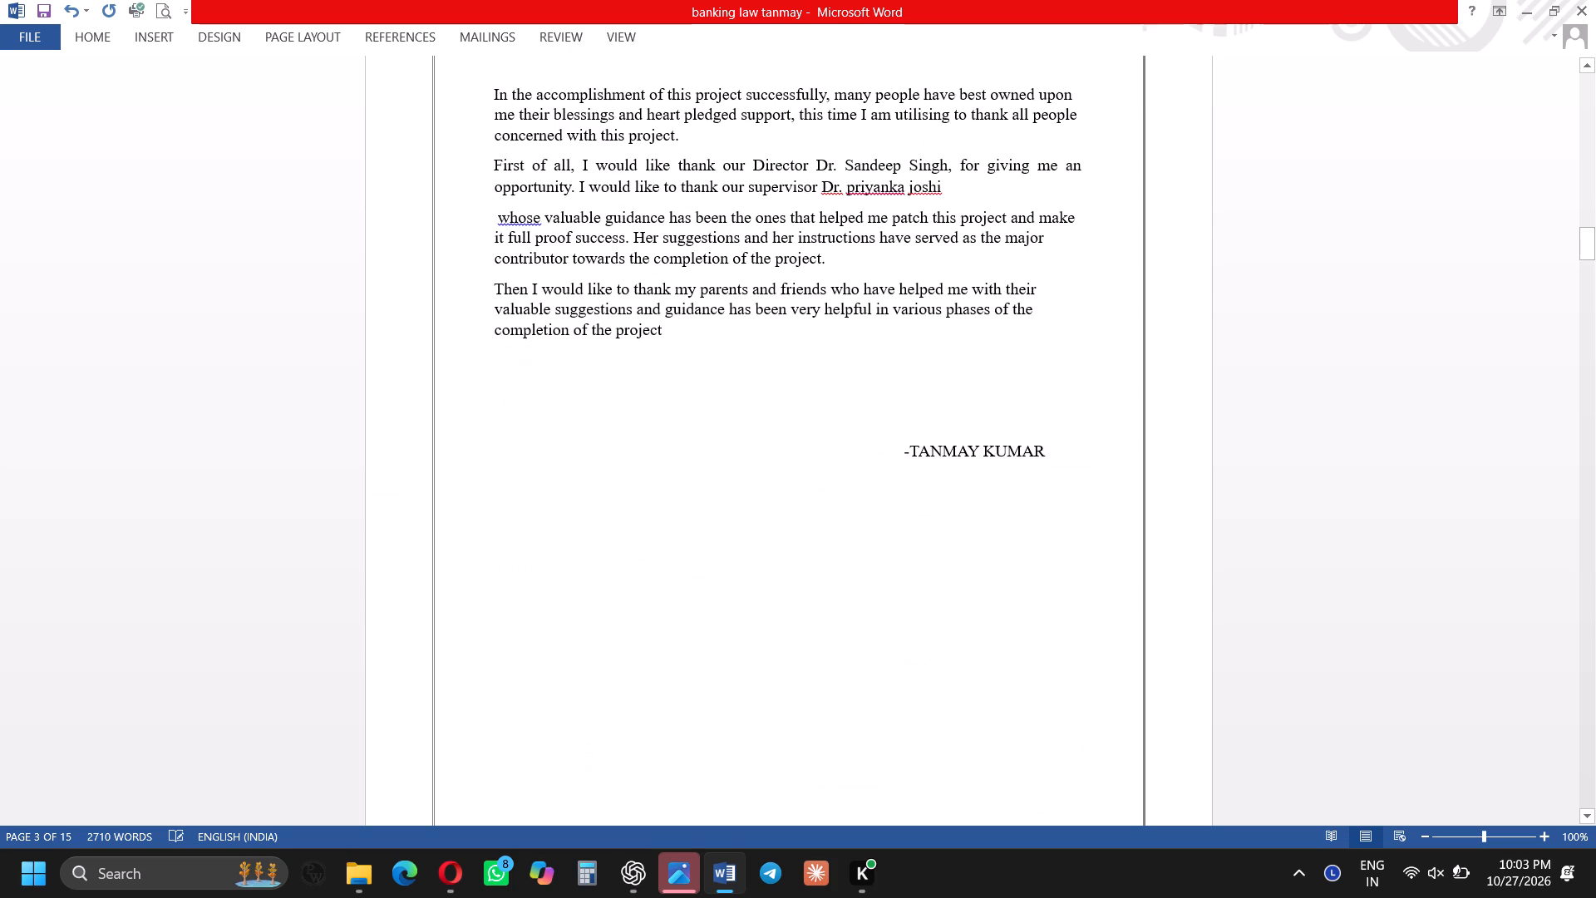
scroll(837, 457, up, 8)
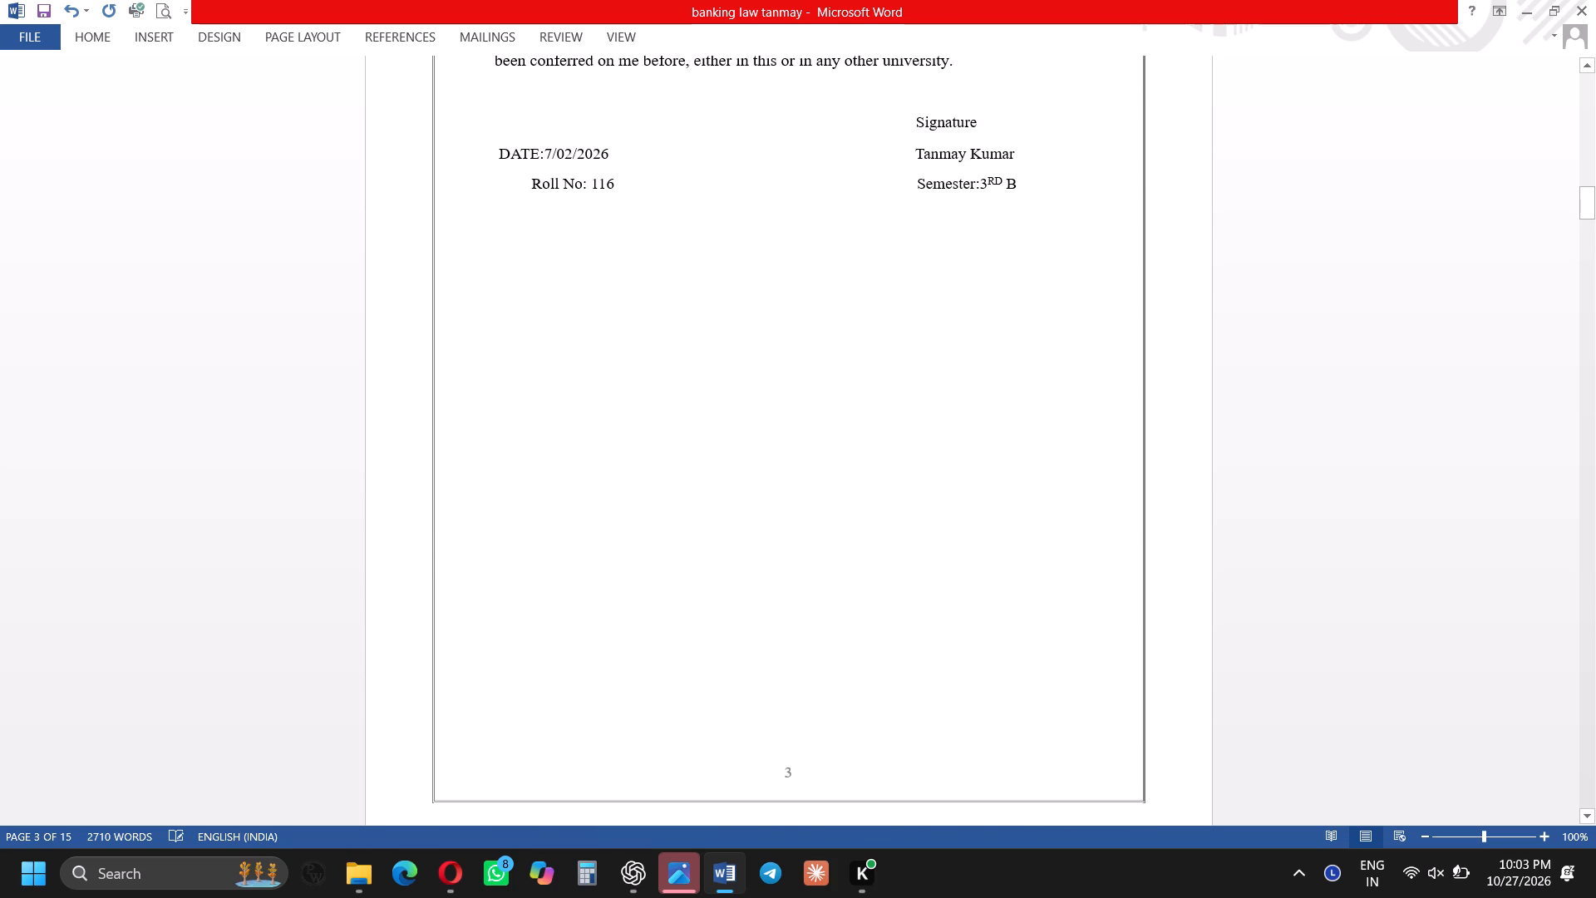
click(549, 147)
key(BackSpace)
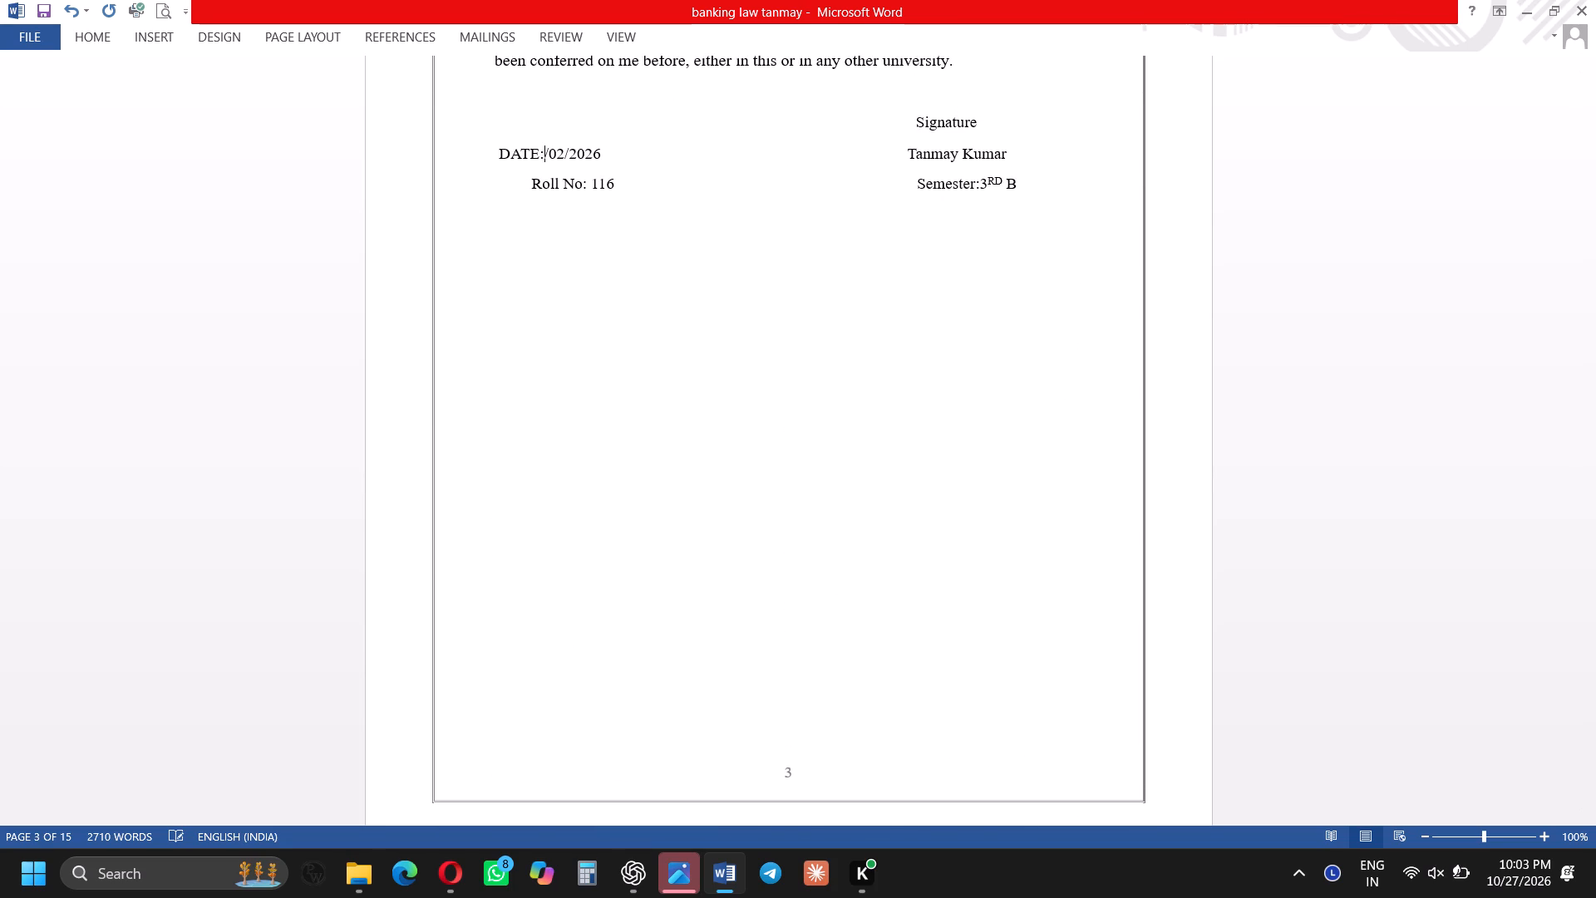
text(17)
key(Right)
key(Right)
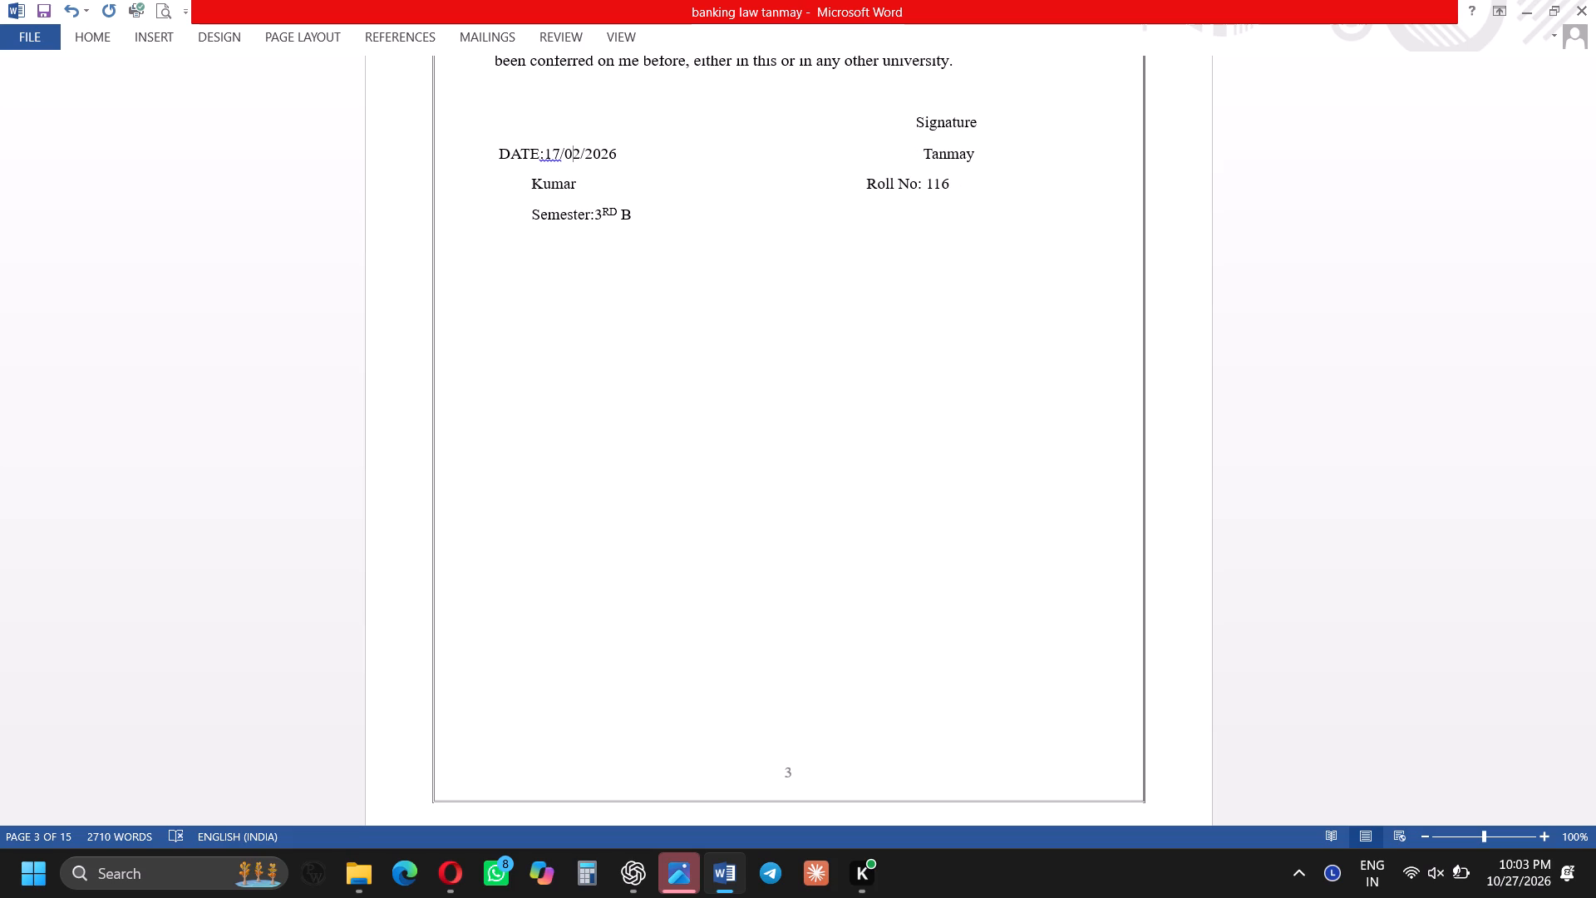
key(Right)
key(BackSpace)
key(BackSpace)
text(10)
Turn off bold and set an 18 pt font size on the empty line below the Table Of Content entry.
scroll(652, 240, down, 5)
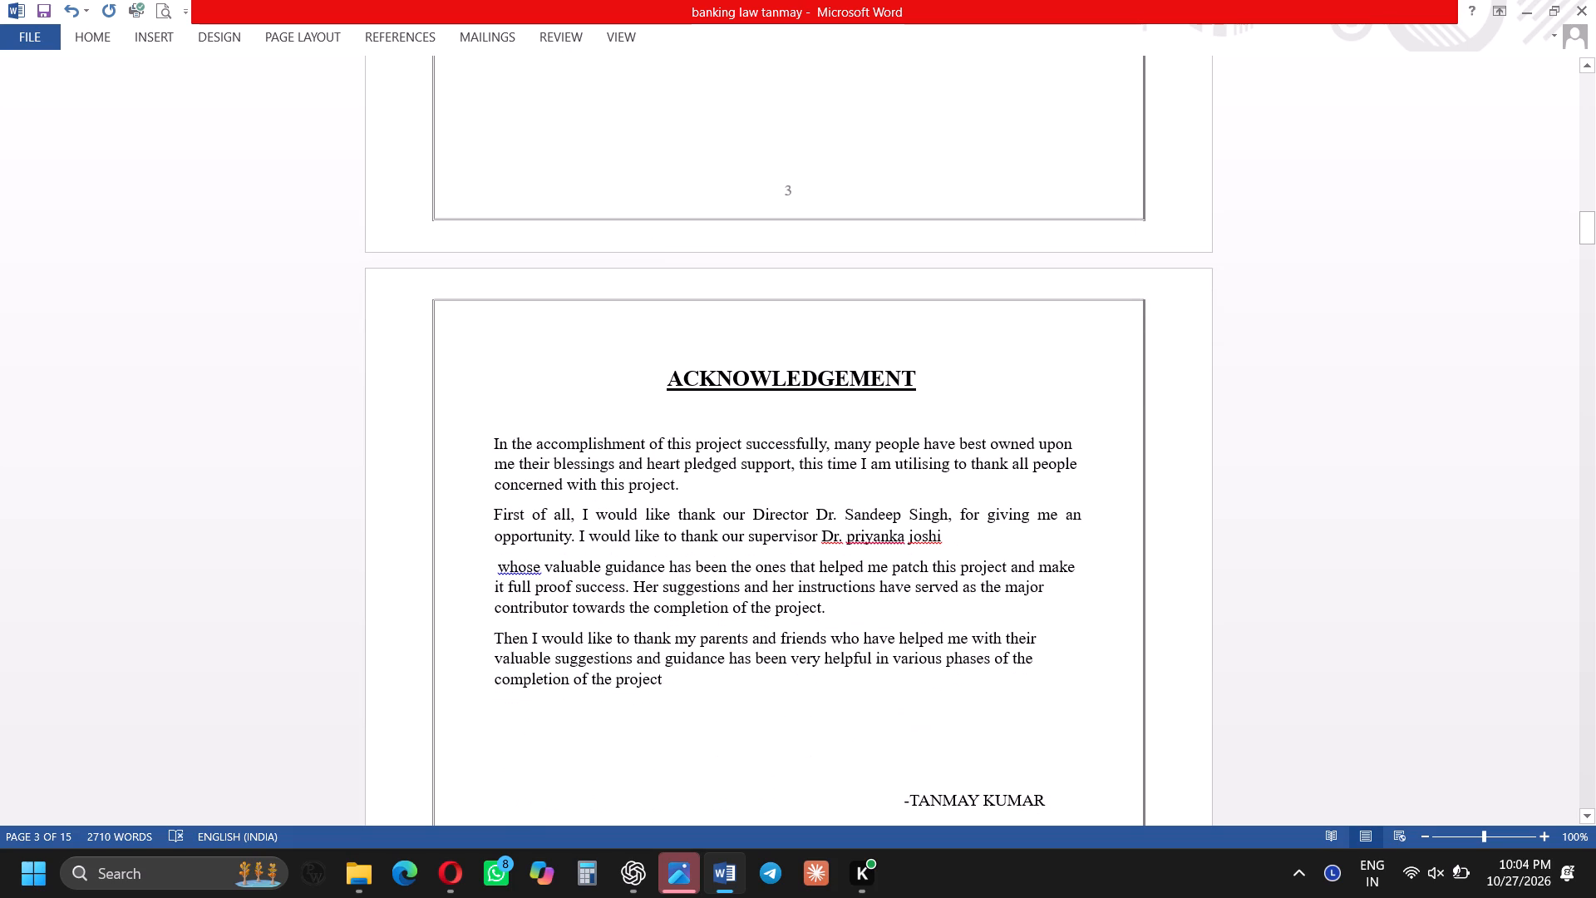
scroll(626, 257, down, 15)
scroll(619, 259, up, 4)
click(499, 456)
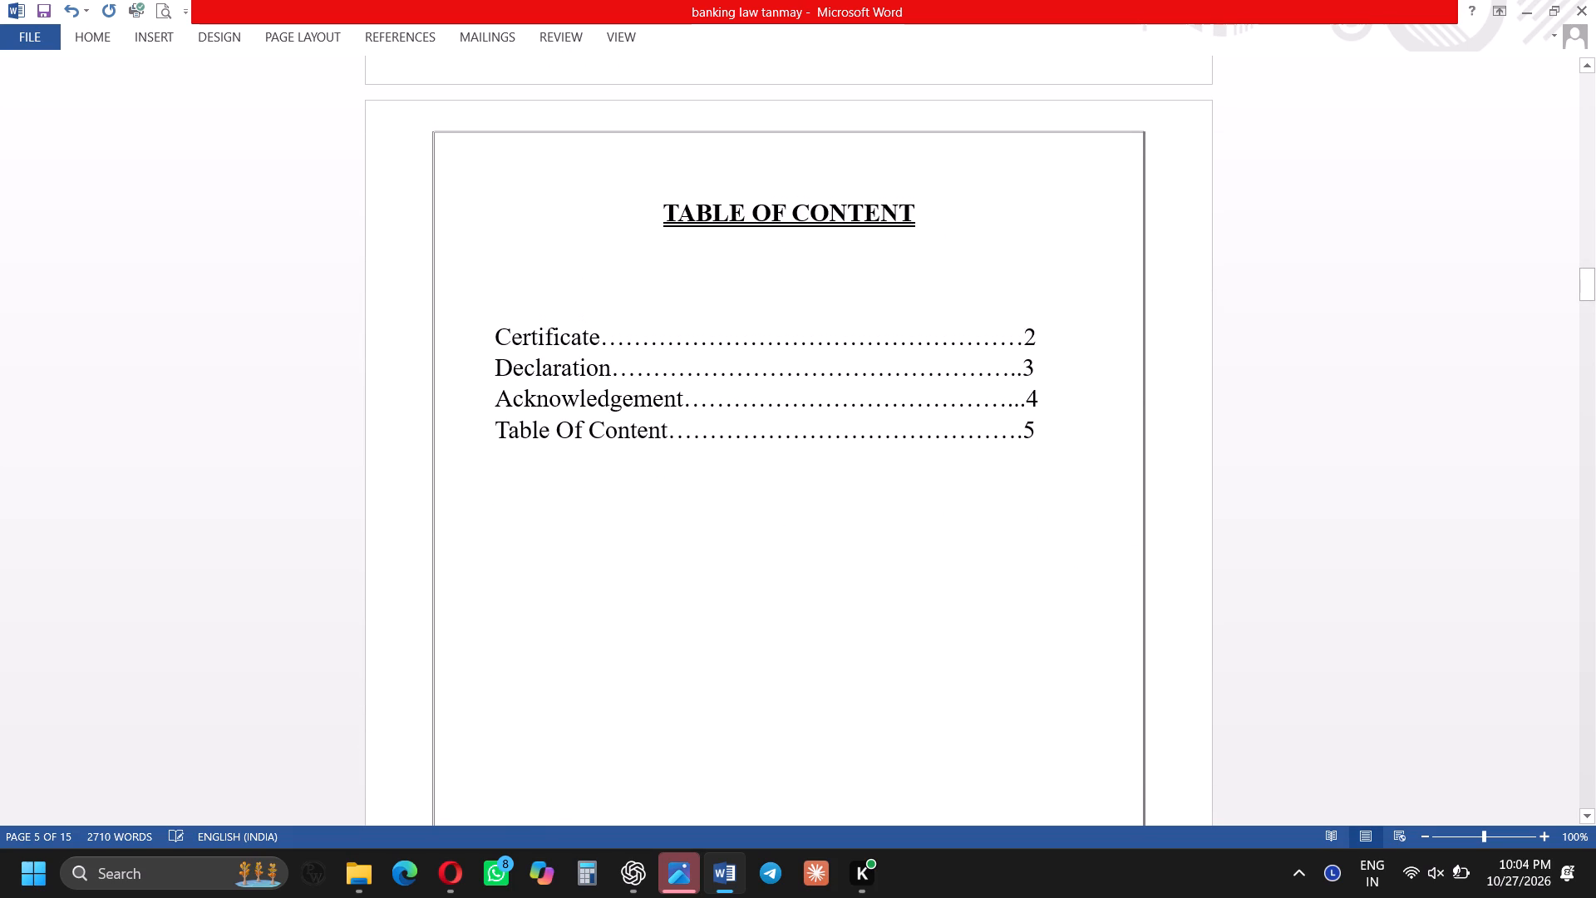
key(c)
key(BackSpace)
click(611, 429)
click(529, 478)
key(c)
key(BackSpace)
click(543, 431)
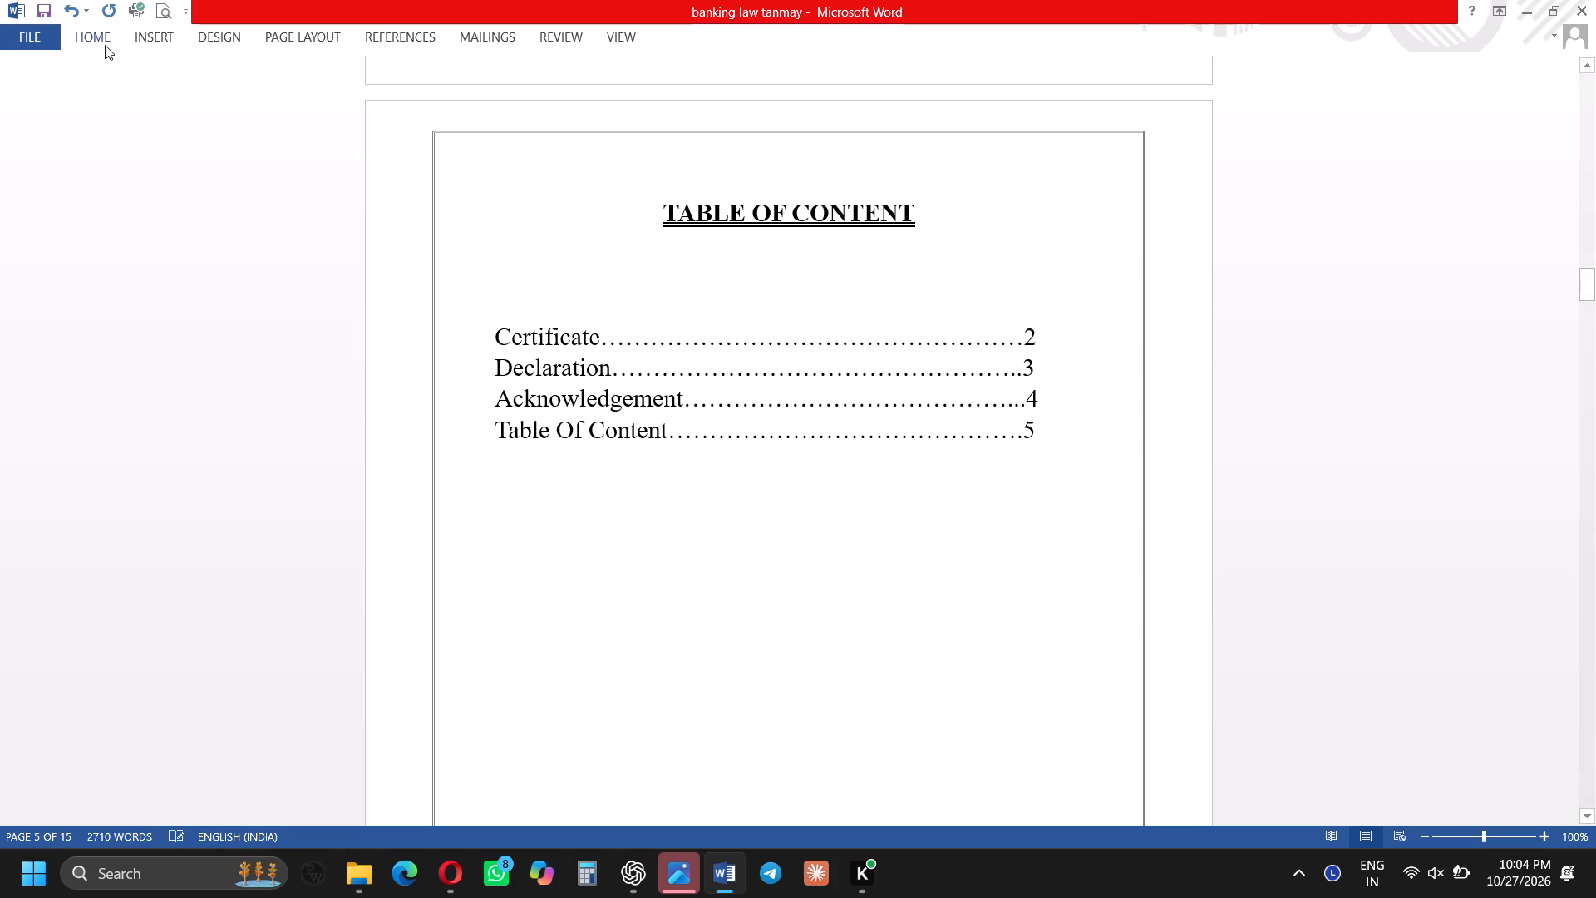
click(101, 43)
click(545, 463)
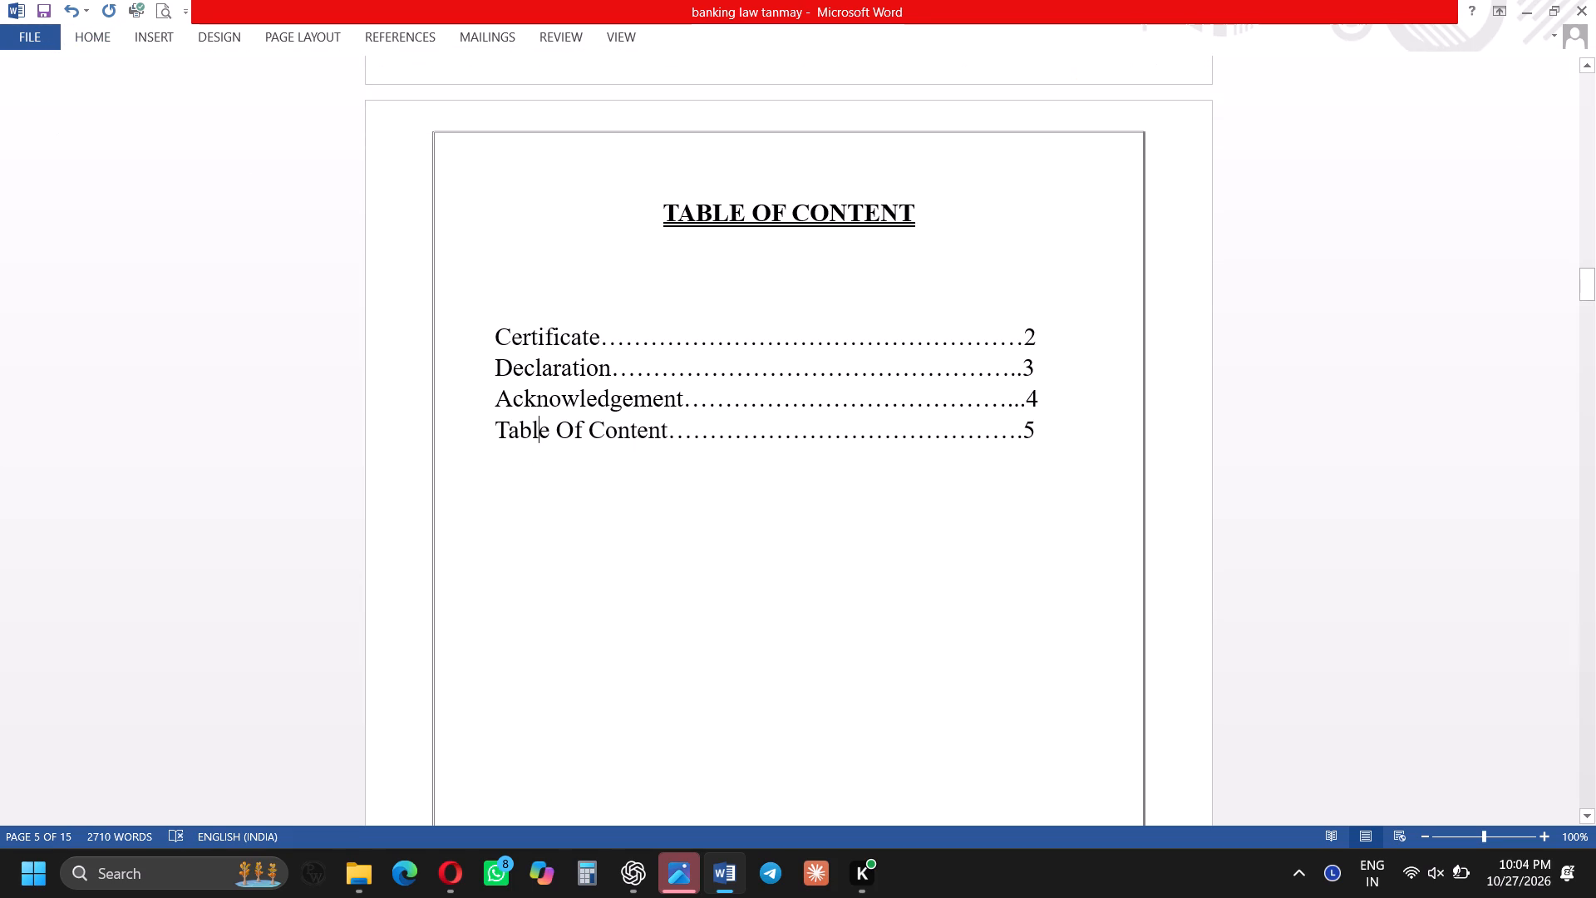
click(530, 466)
click(86, 30)
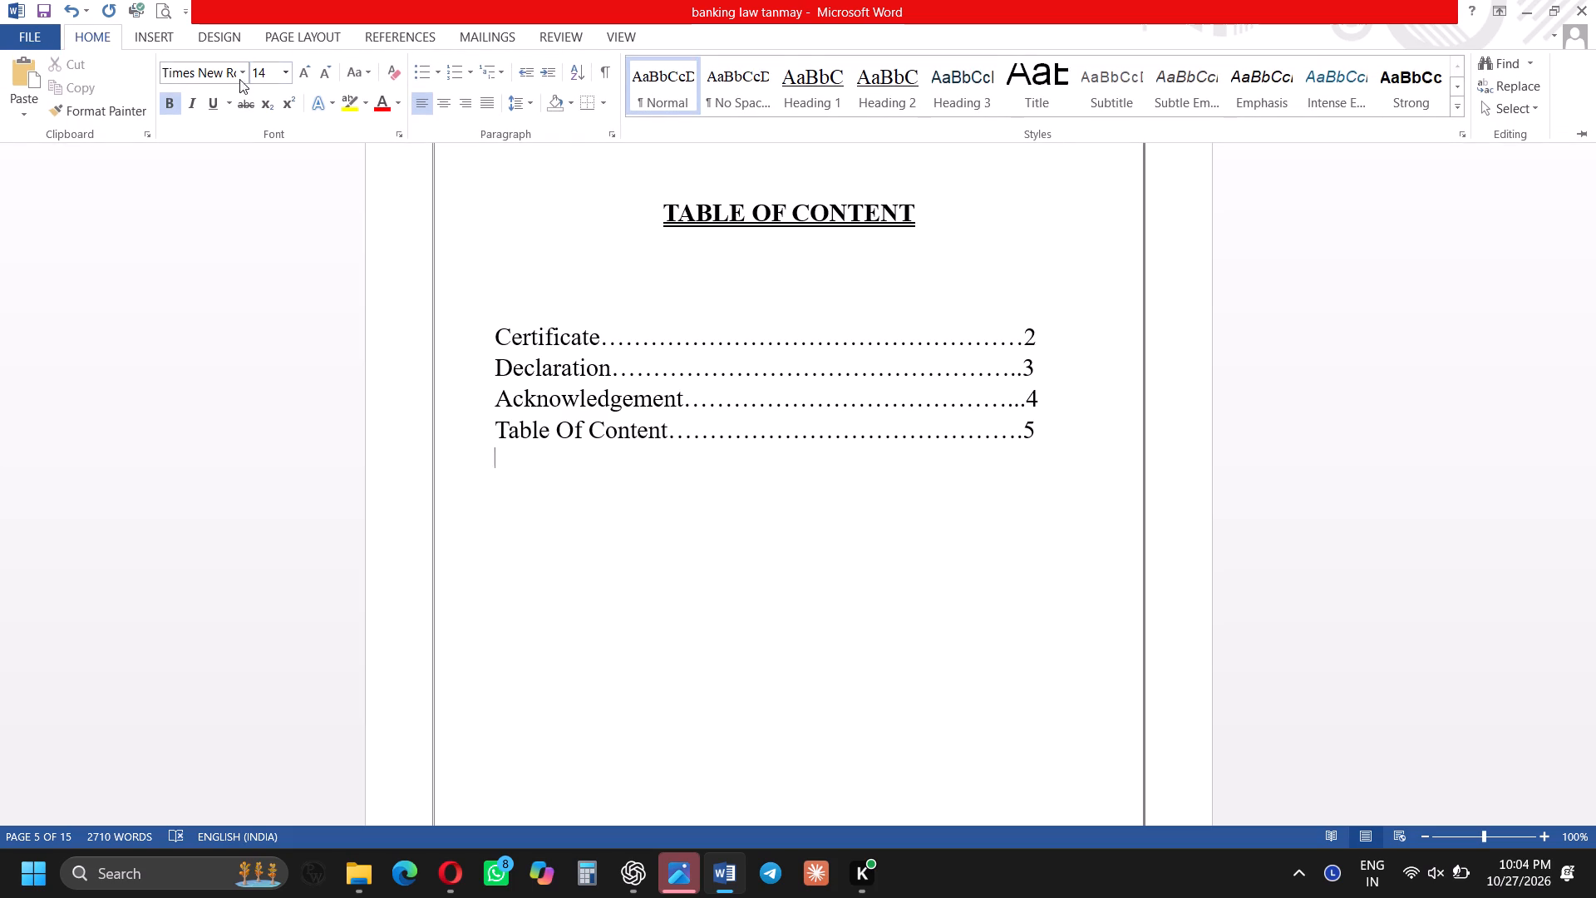
click(165, 101)
double_click(308, 70)
Add a "Chapter 1" entry with a dotted leader below the Table Of Content line, without a page number.
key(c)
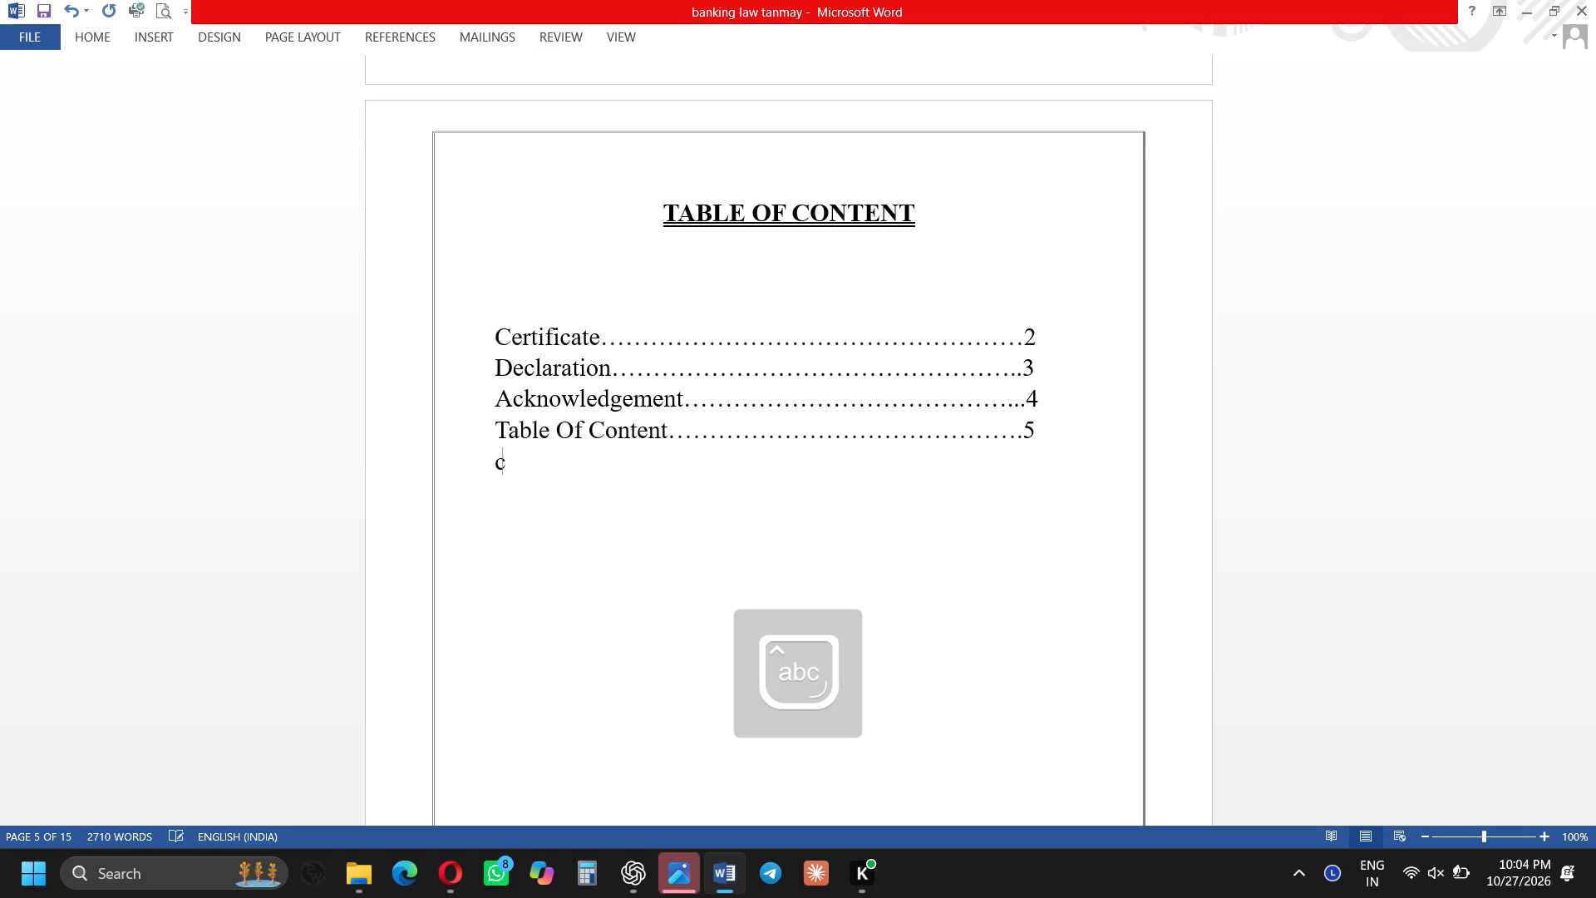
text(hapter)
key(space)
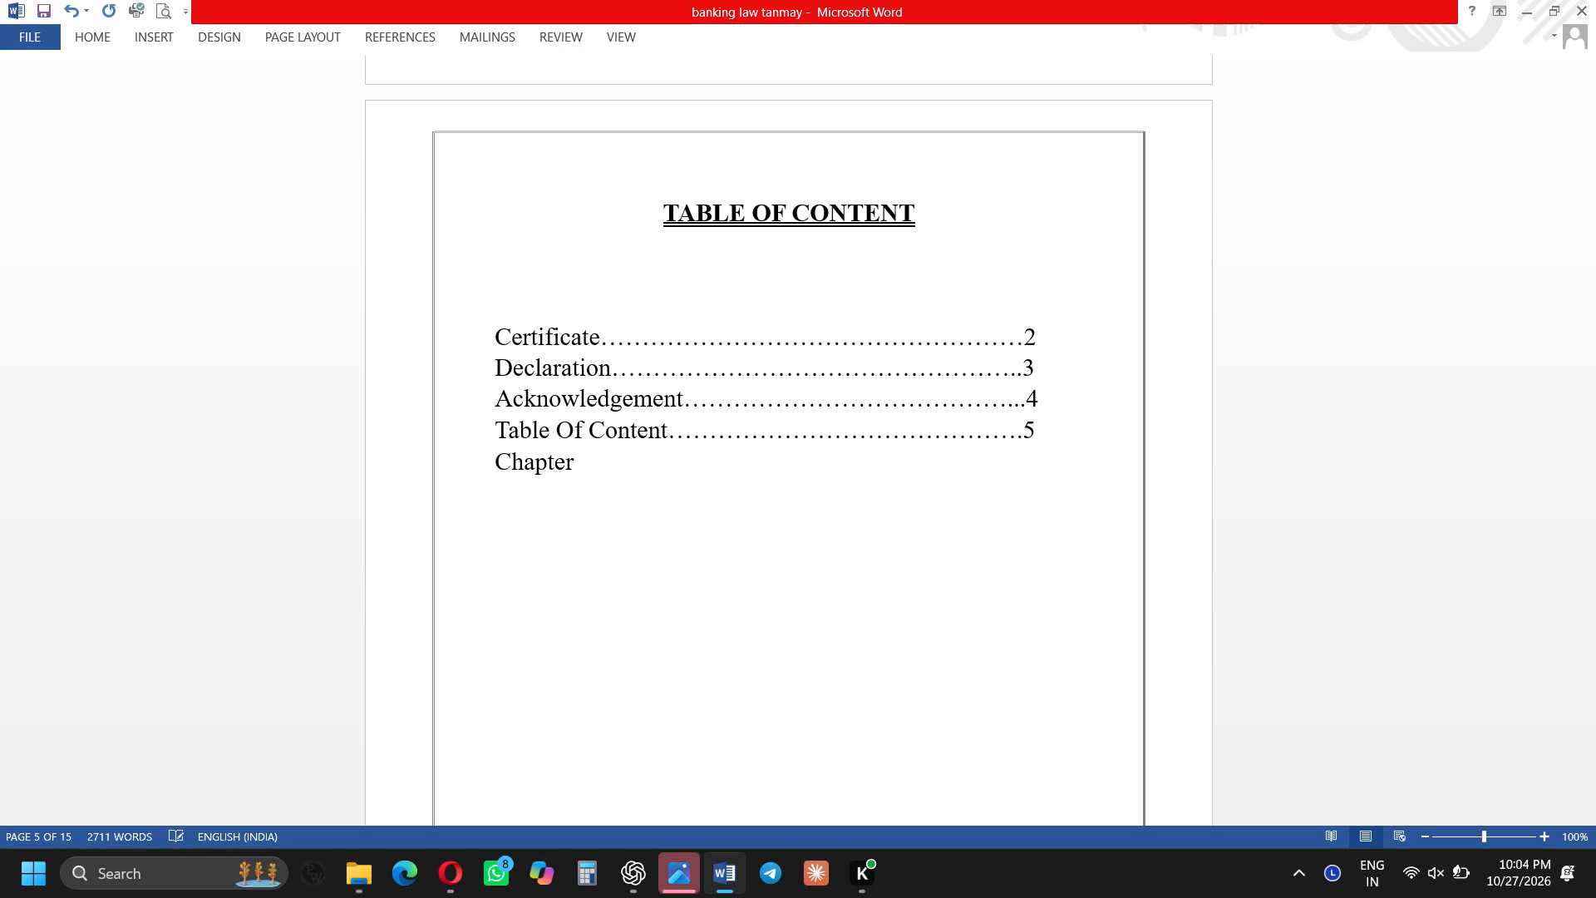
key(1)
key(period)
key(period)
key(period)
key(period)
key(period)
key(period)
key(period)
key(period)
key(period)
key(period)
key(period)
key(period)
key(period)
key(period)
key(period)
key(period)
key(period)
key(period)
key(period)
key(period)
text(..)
Add a "Chapter 2" entry with a dotted leader on a new line below Chapter 1.
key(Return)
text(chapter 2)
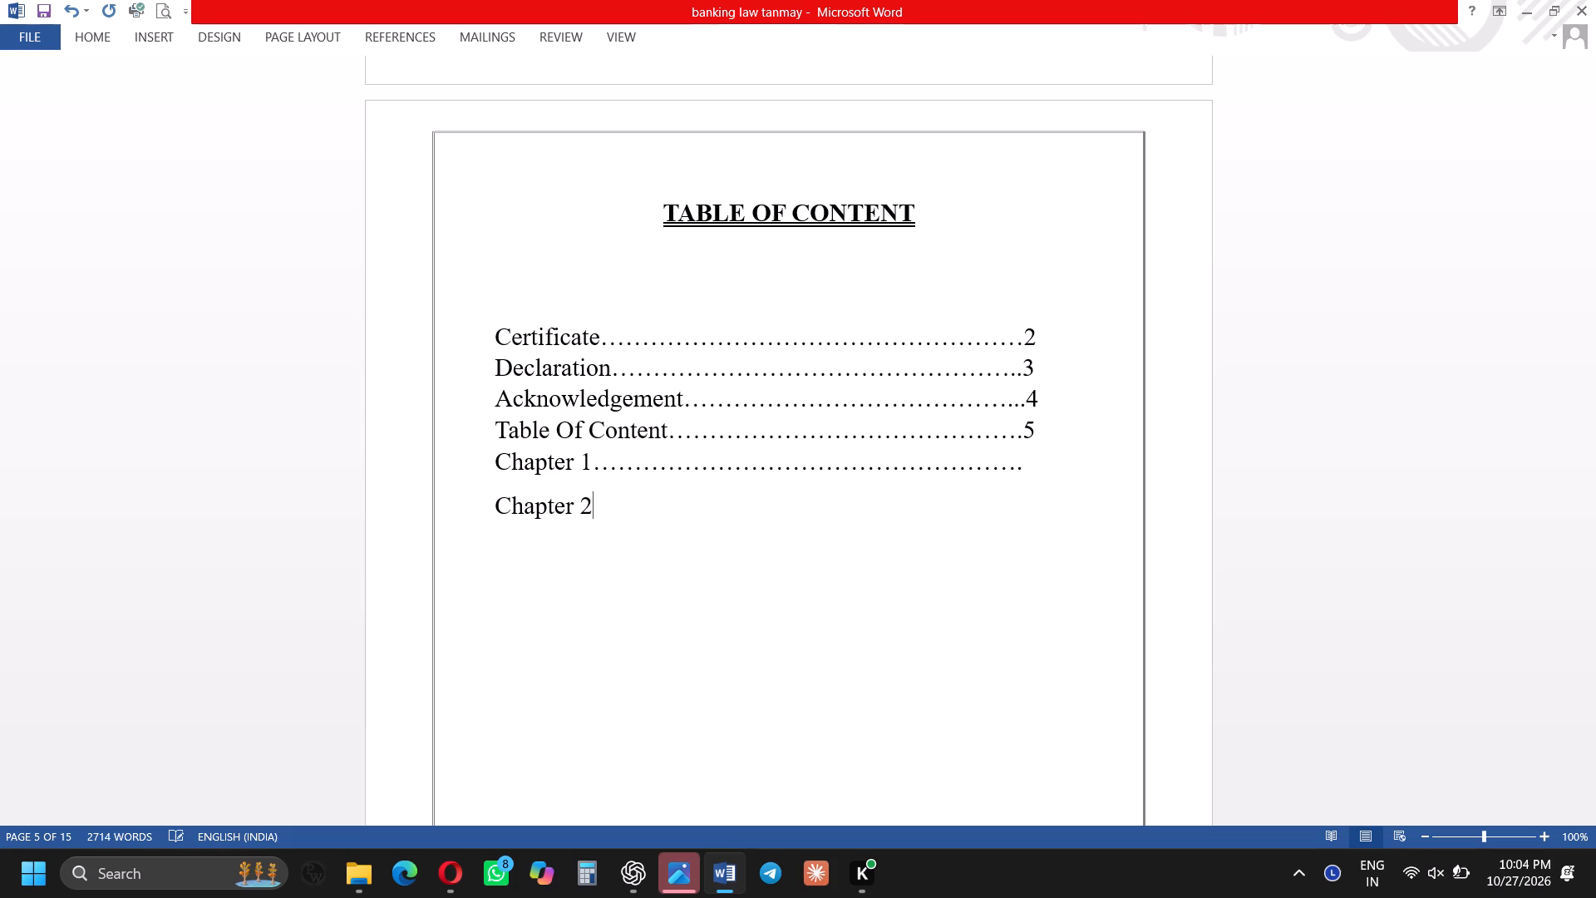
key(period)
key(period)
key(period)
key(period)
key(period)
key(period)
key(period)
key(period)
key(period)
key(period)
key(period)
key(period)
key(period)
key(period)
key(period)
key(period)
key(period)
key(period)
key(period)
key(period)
Set the line spacing to 1.0 for the Chapter 1 and Chapter 2 lines, extending it to all entries from Certificate down.
drag(559, 467, 563, 497)
click(94, 25)
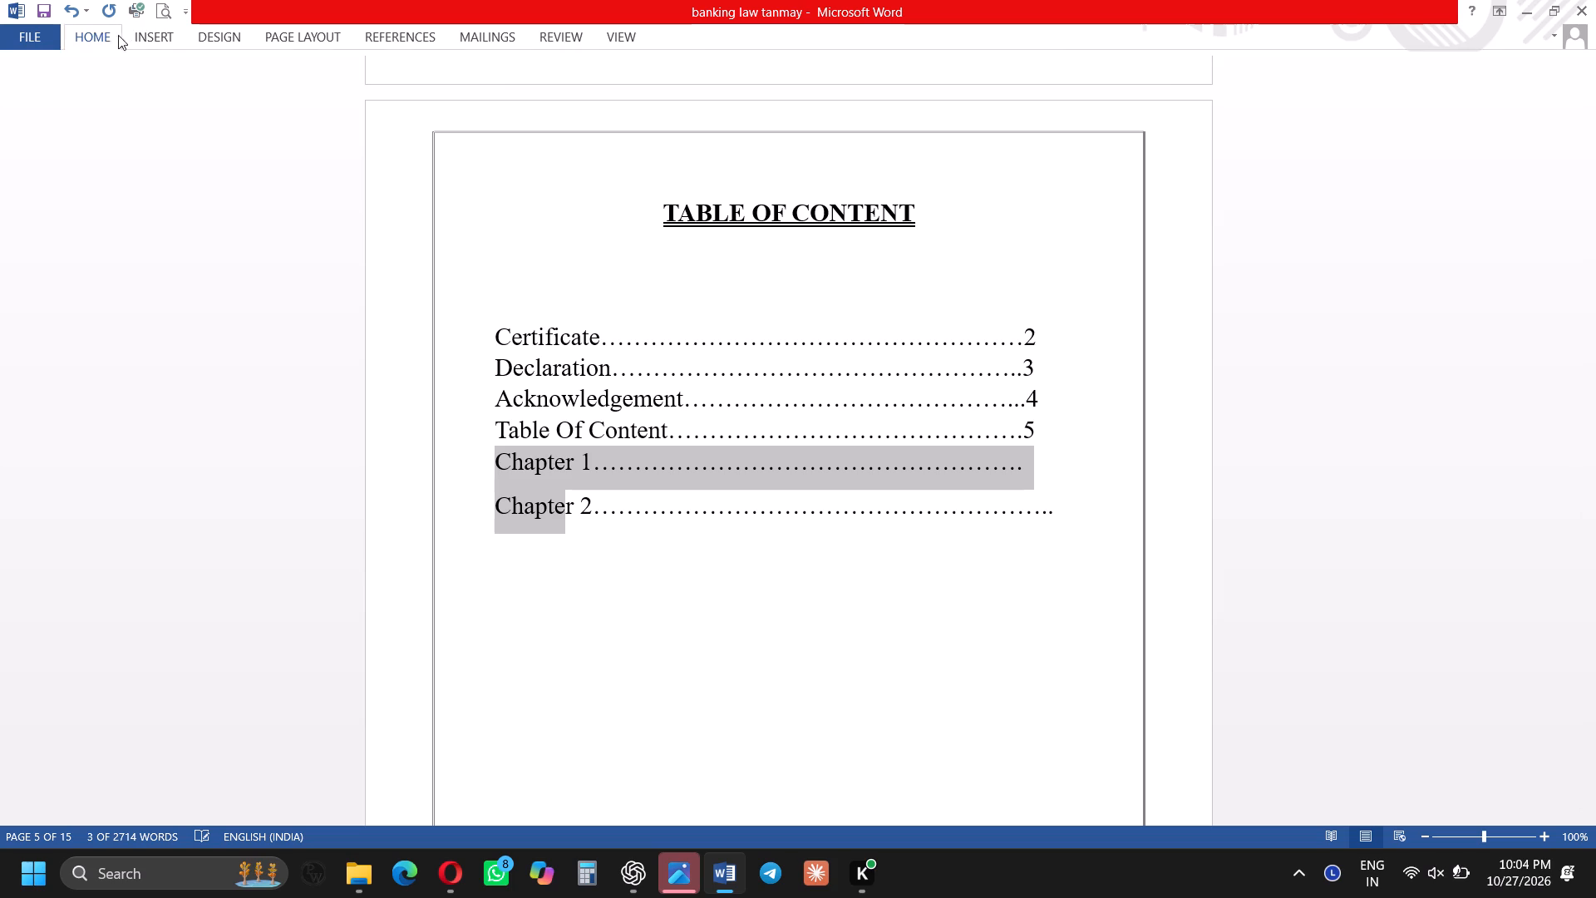
click(515, 100)
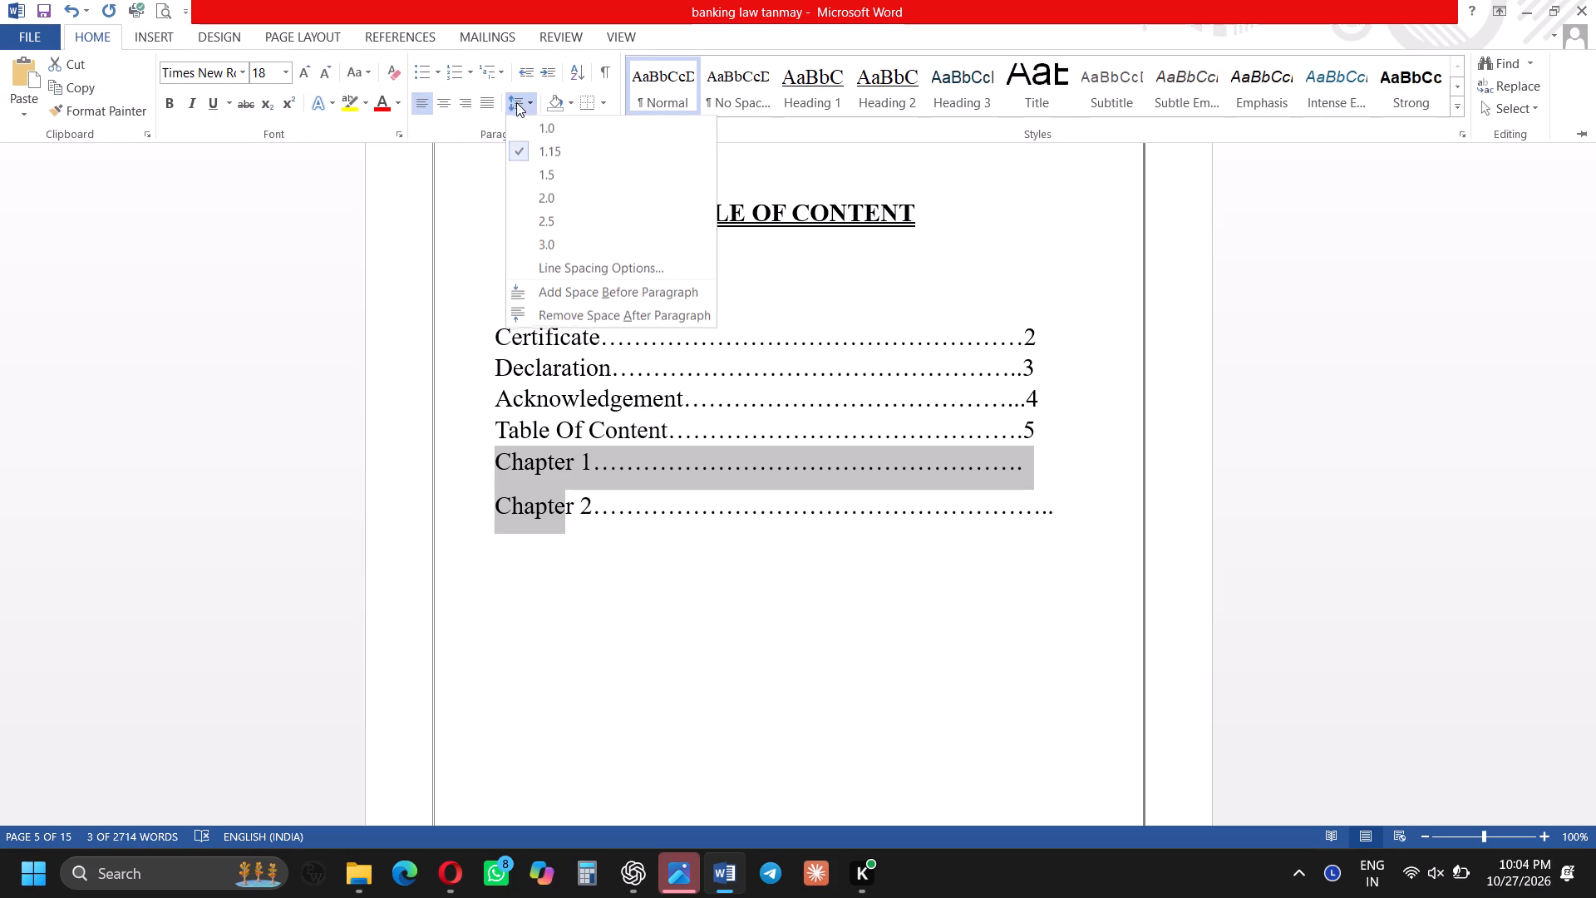
click(535, 124)
click(564, 537)
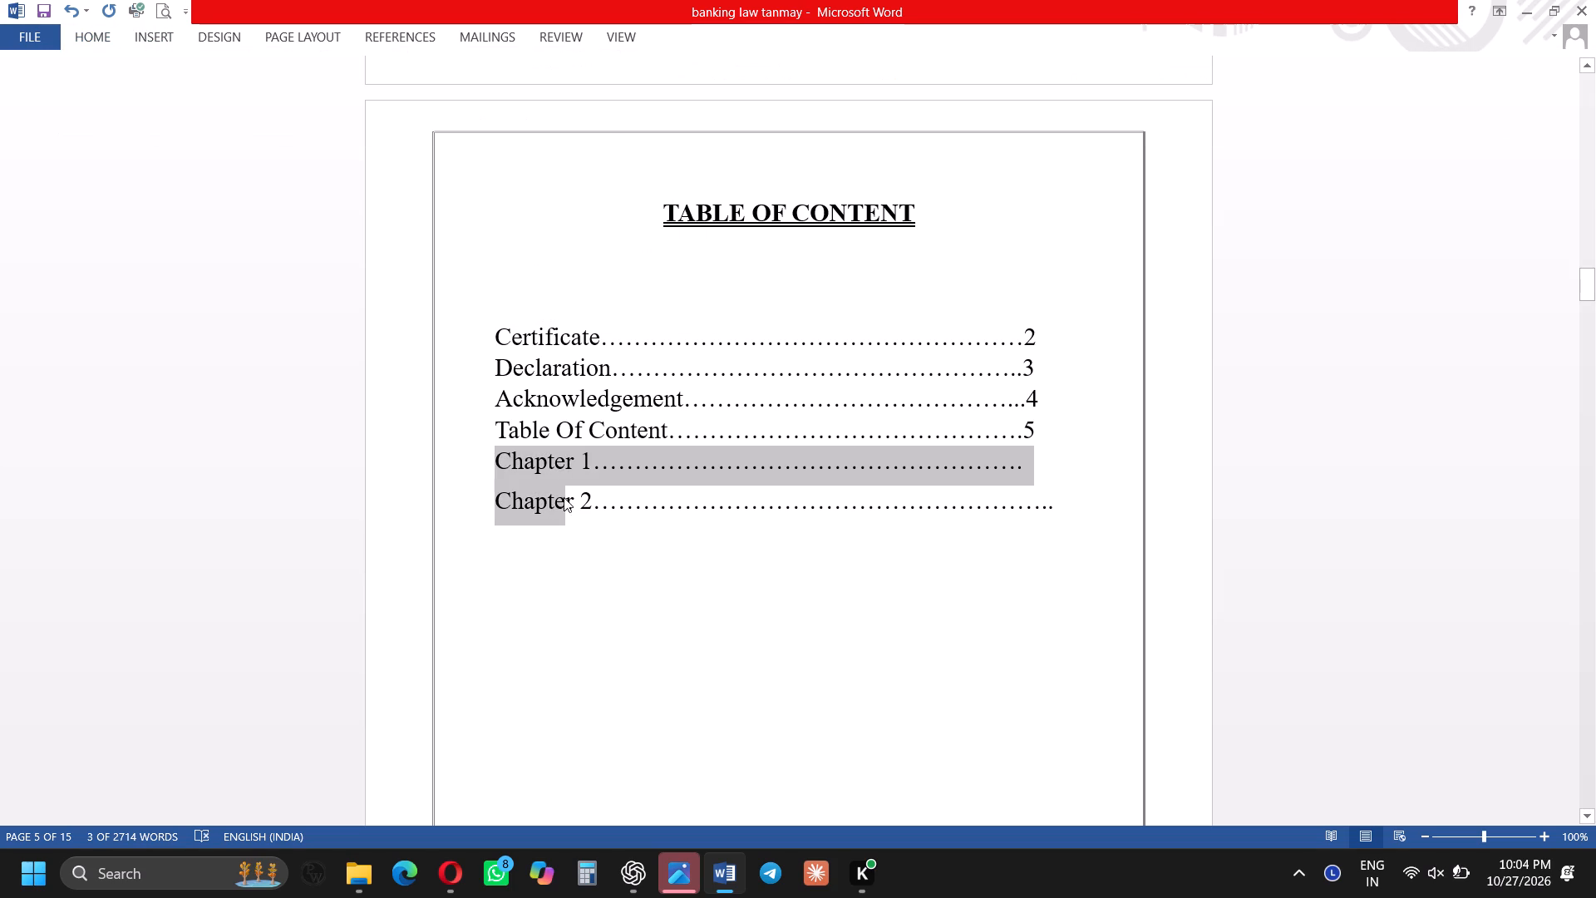
drag(545, 328, 553, 496)
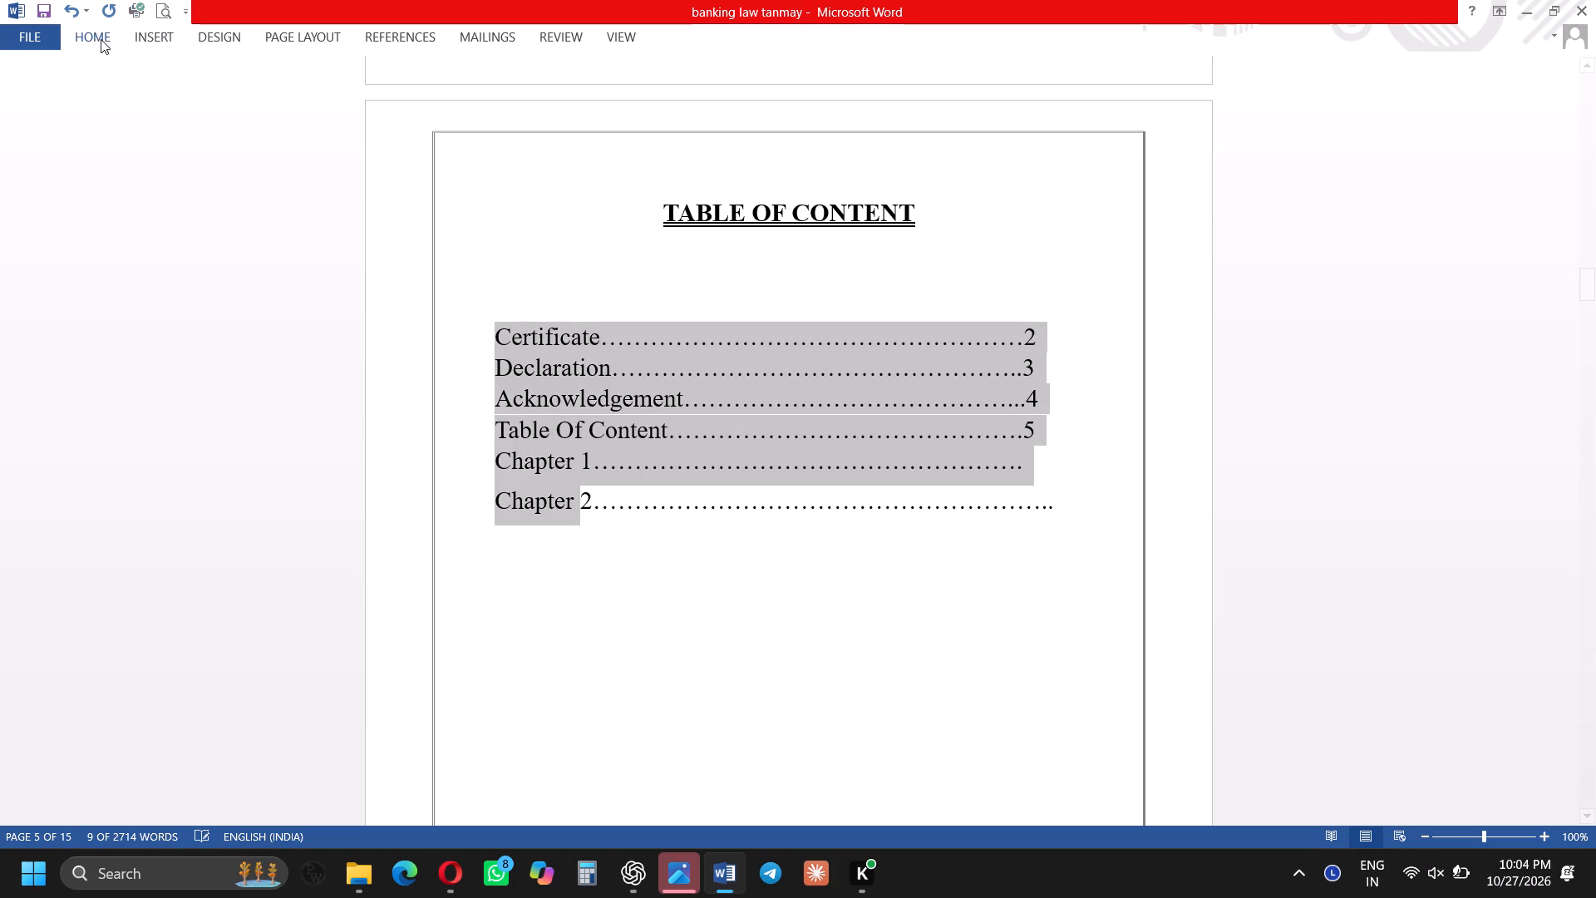
click(101, 39)
click(514, 95)
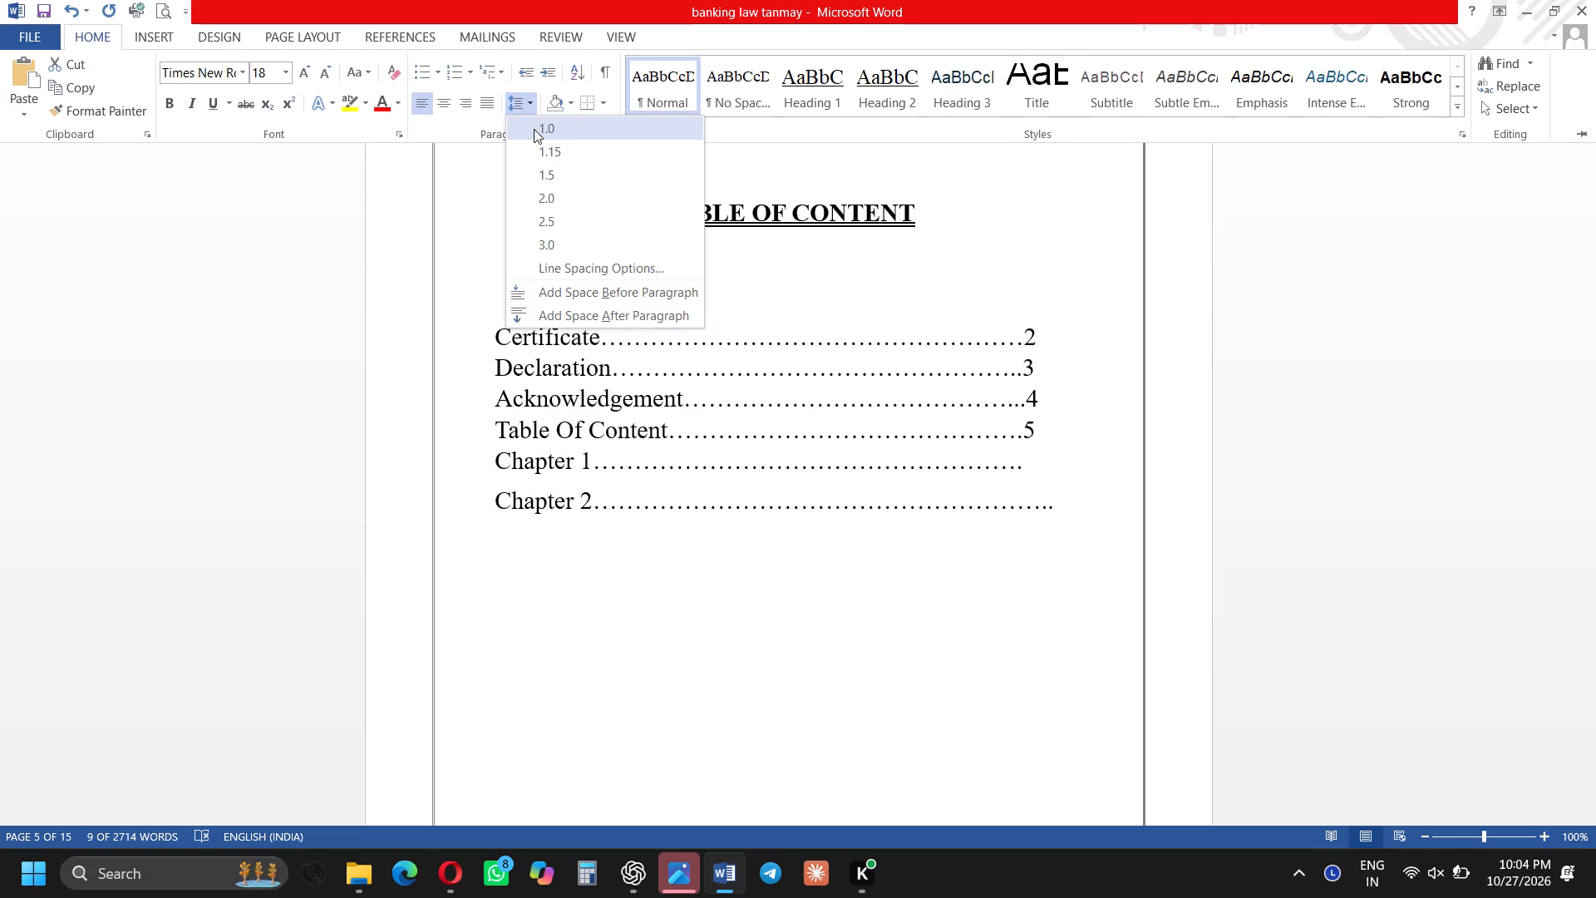
click(534, 129)
click(559, 528)
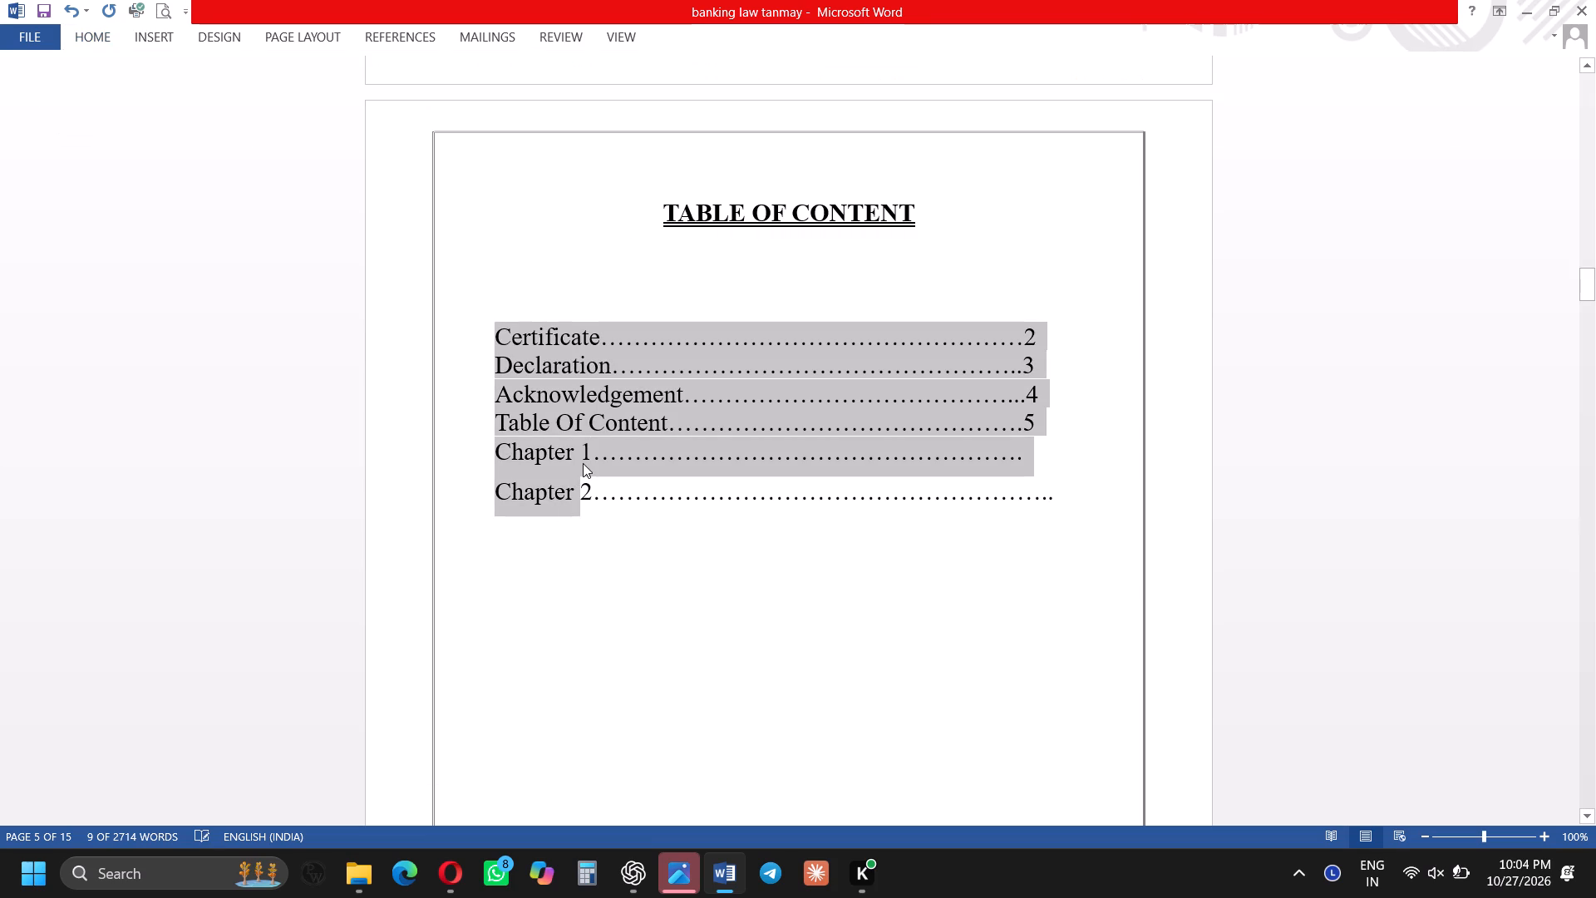
click(583, 463)
Add a "Chapter3" entry below the Chapter 2 line and format it as non-bold 18 pt text.
click(512, 546)
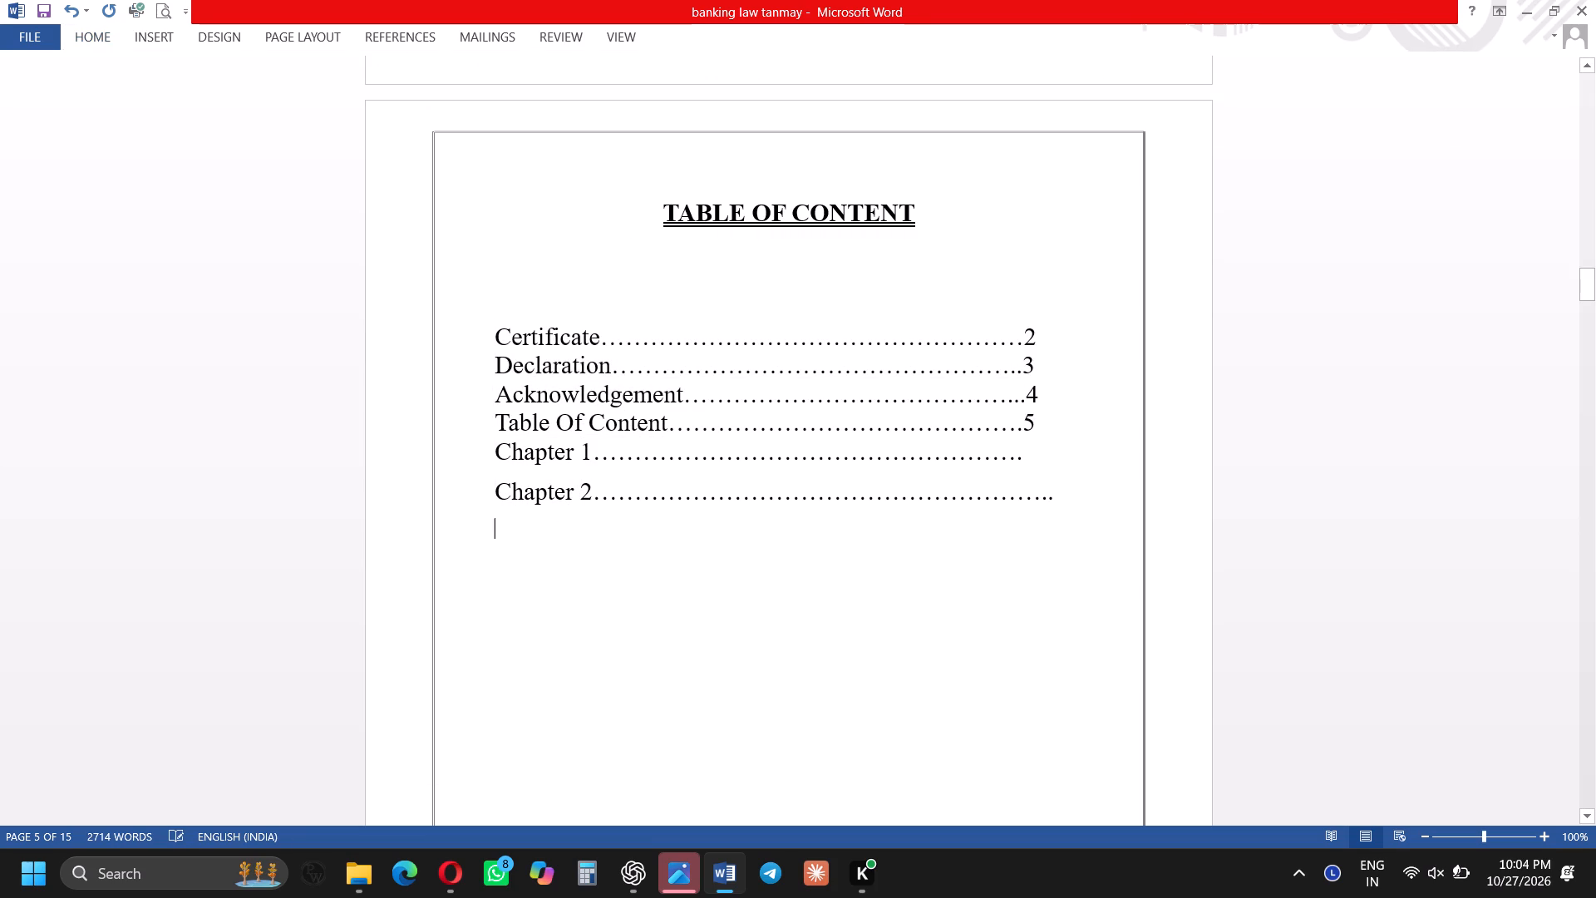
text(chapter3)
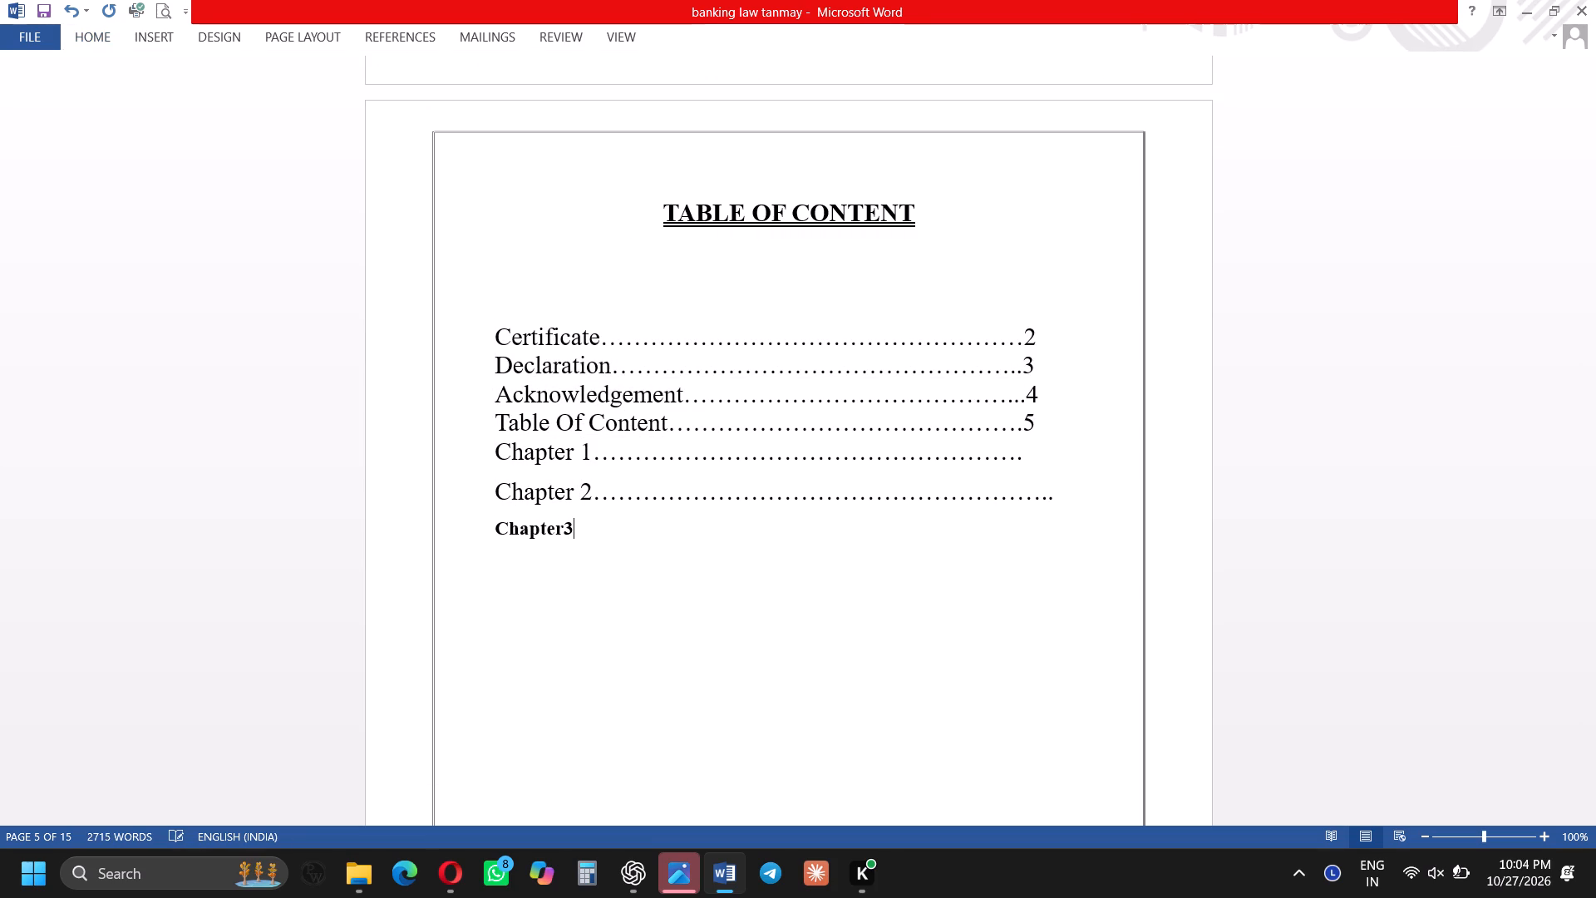
click(108, 42)
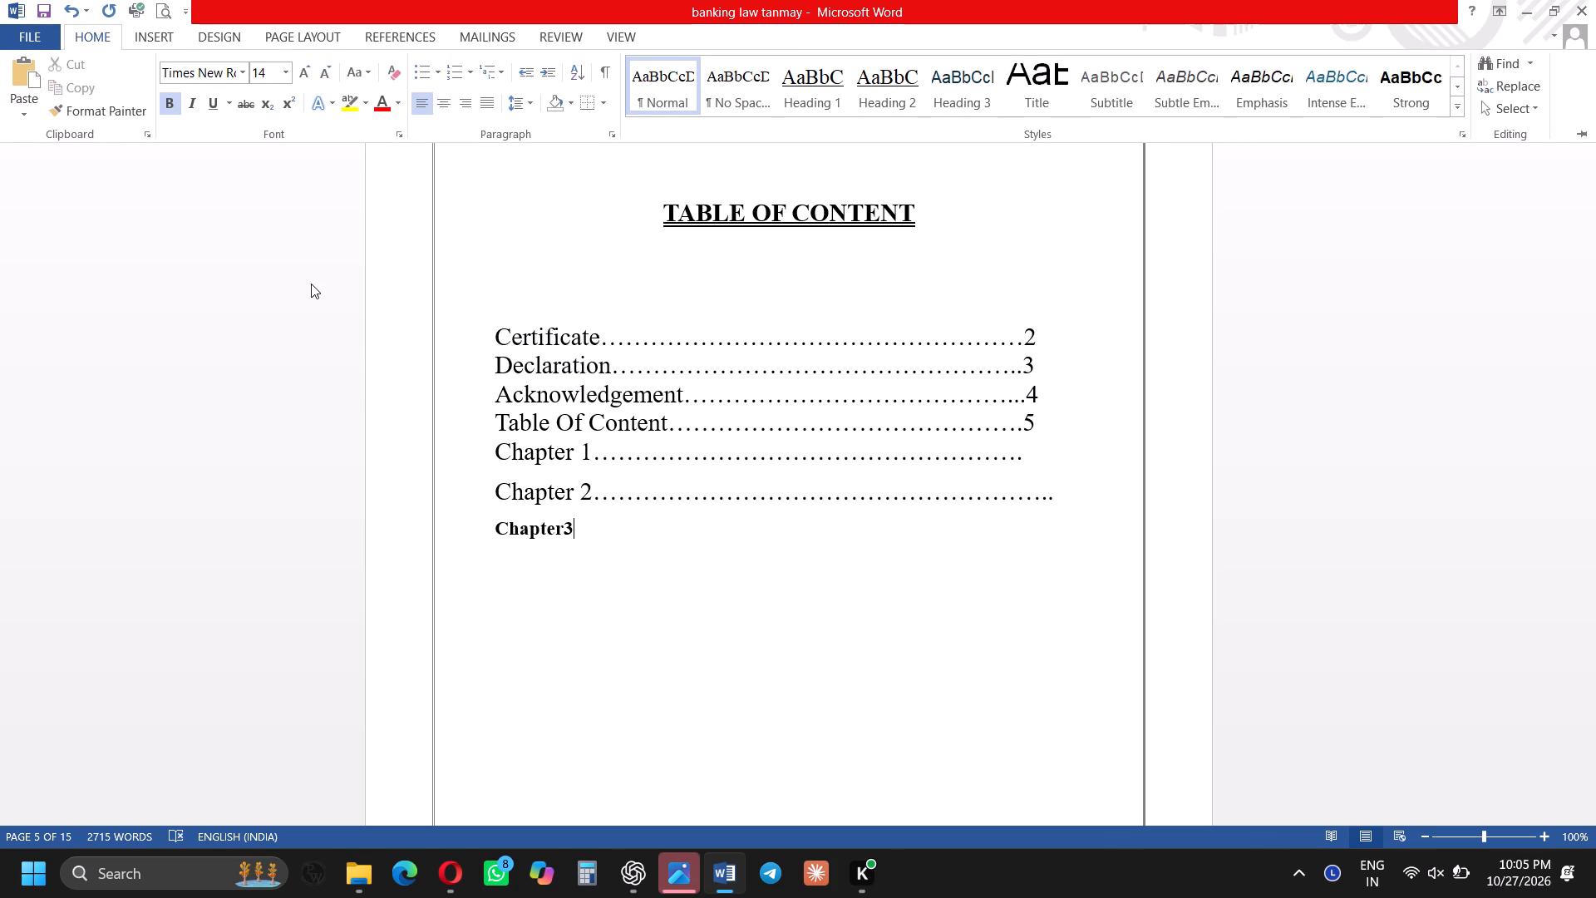
click(170, 105)
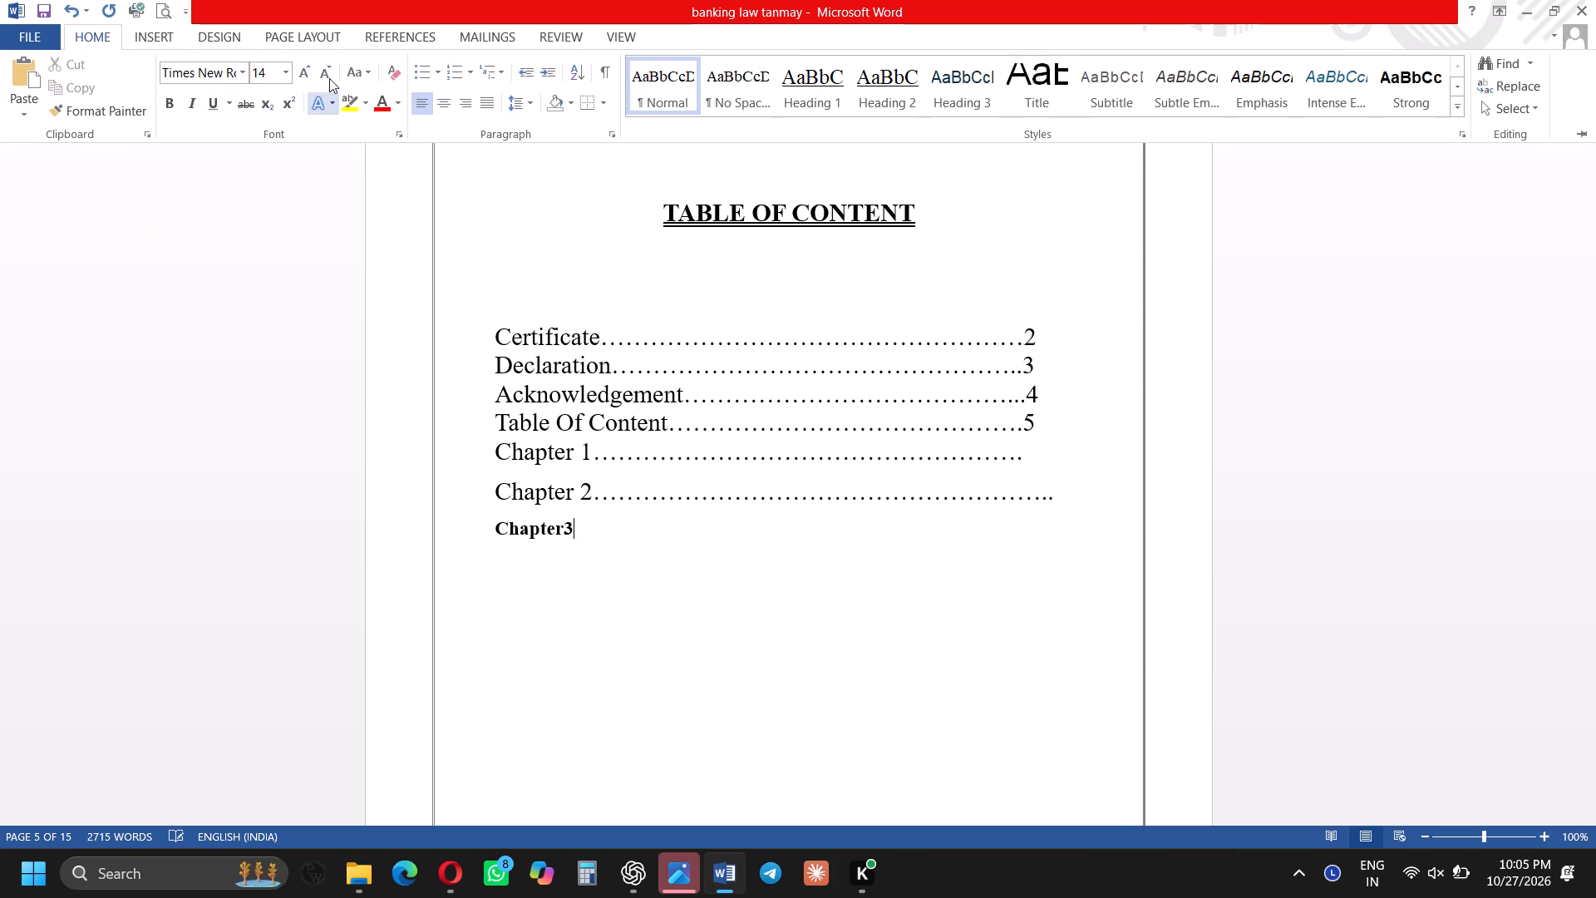
double_click(306, 66)
drag(575, 525, 531, 521)
drag(584, 527, 509, 526)
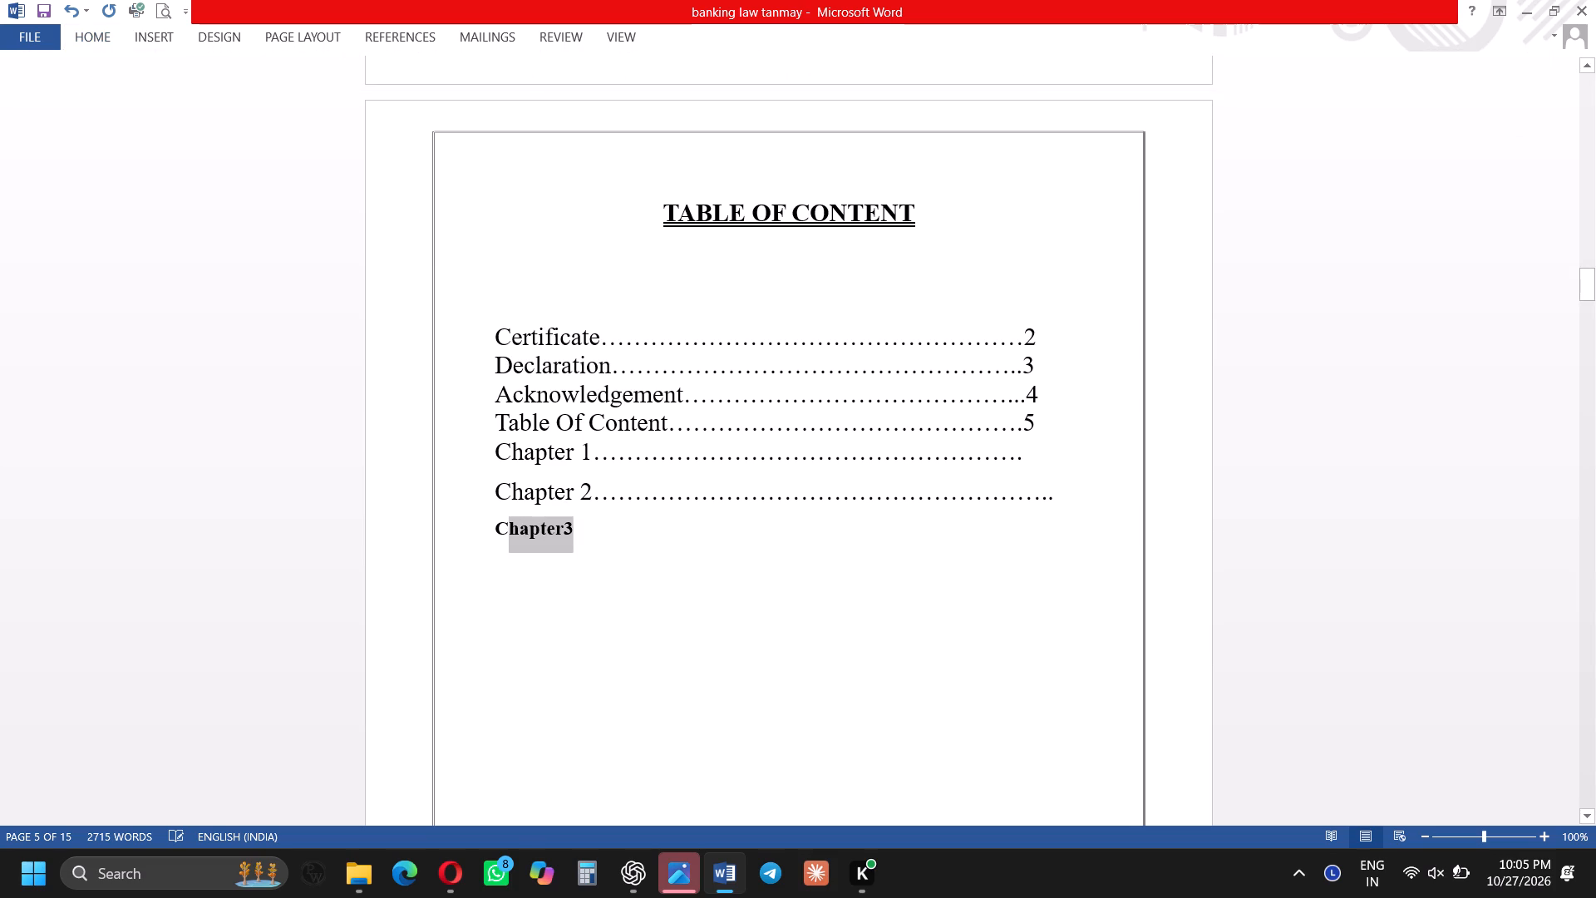
drag(509, 526, 501, 531)
click(87, 40)
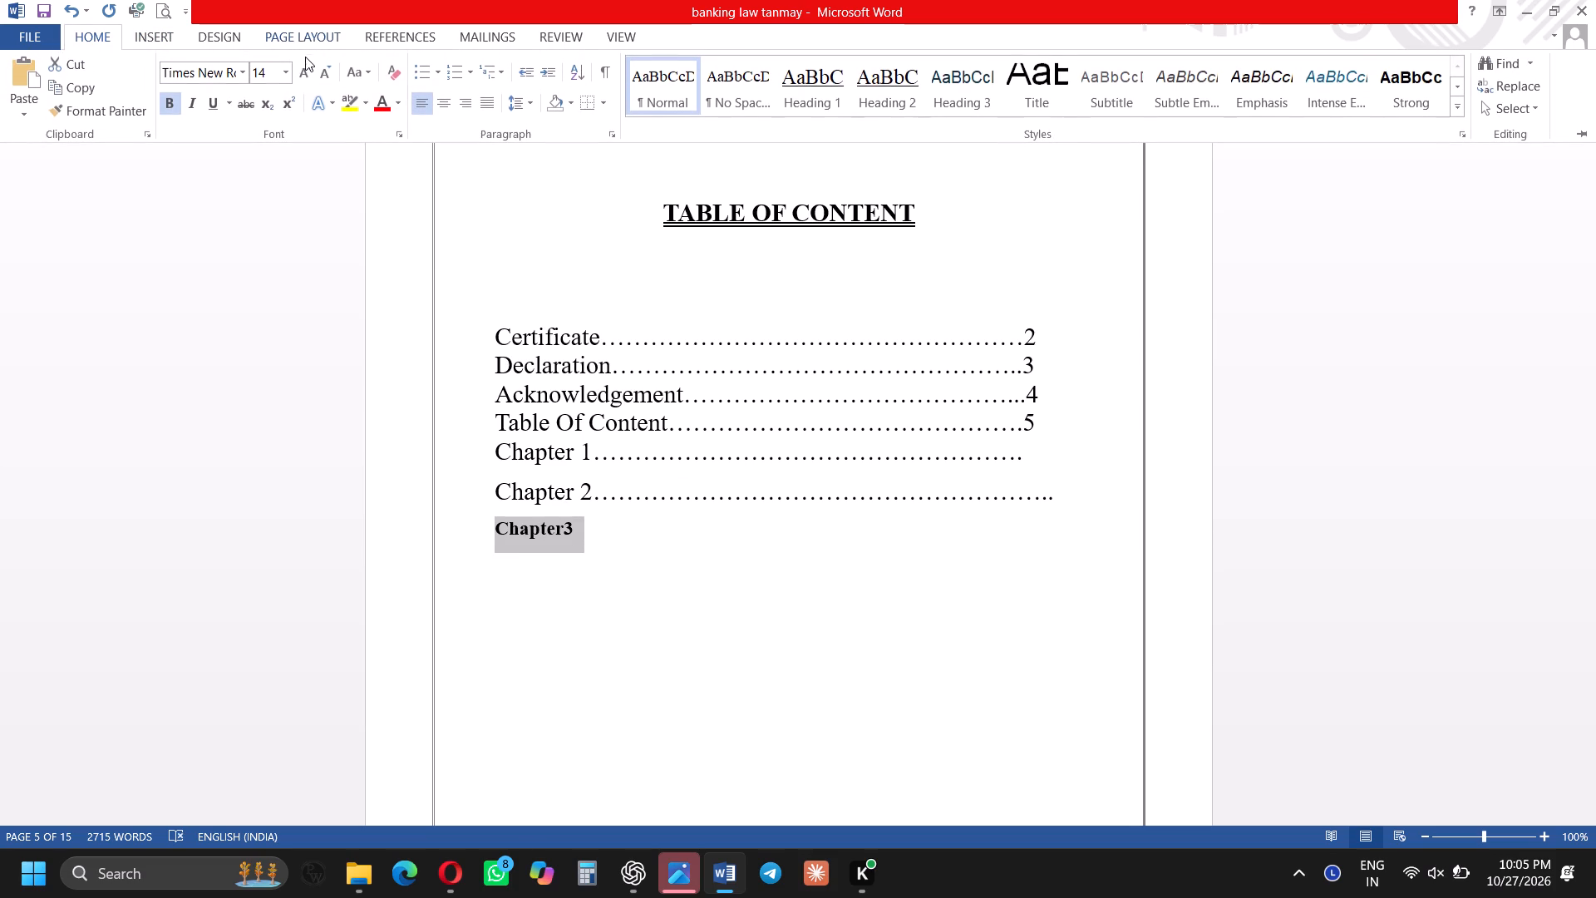
double_click(302, 68)
click(171, 99)
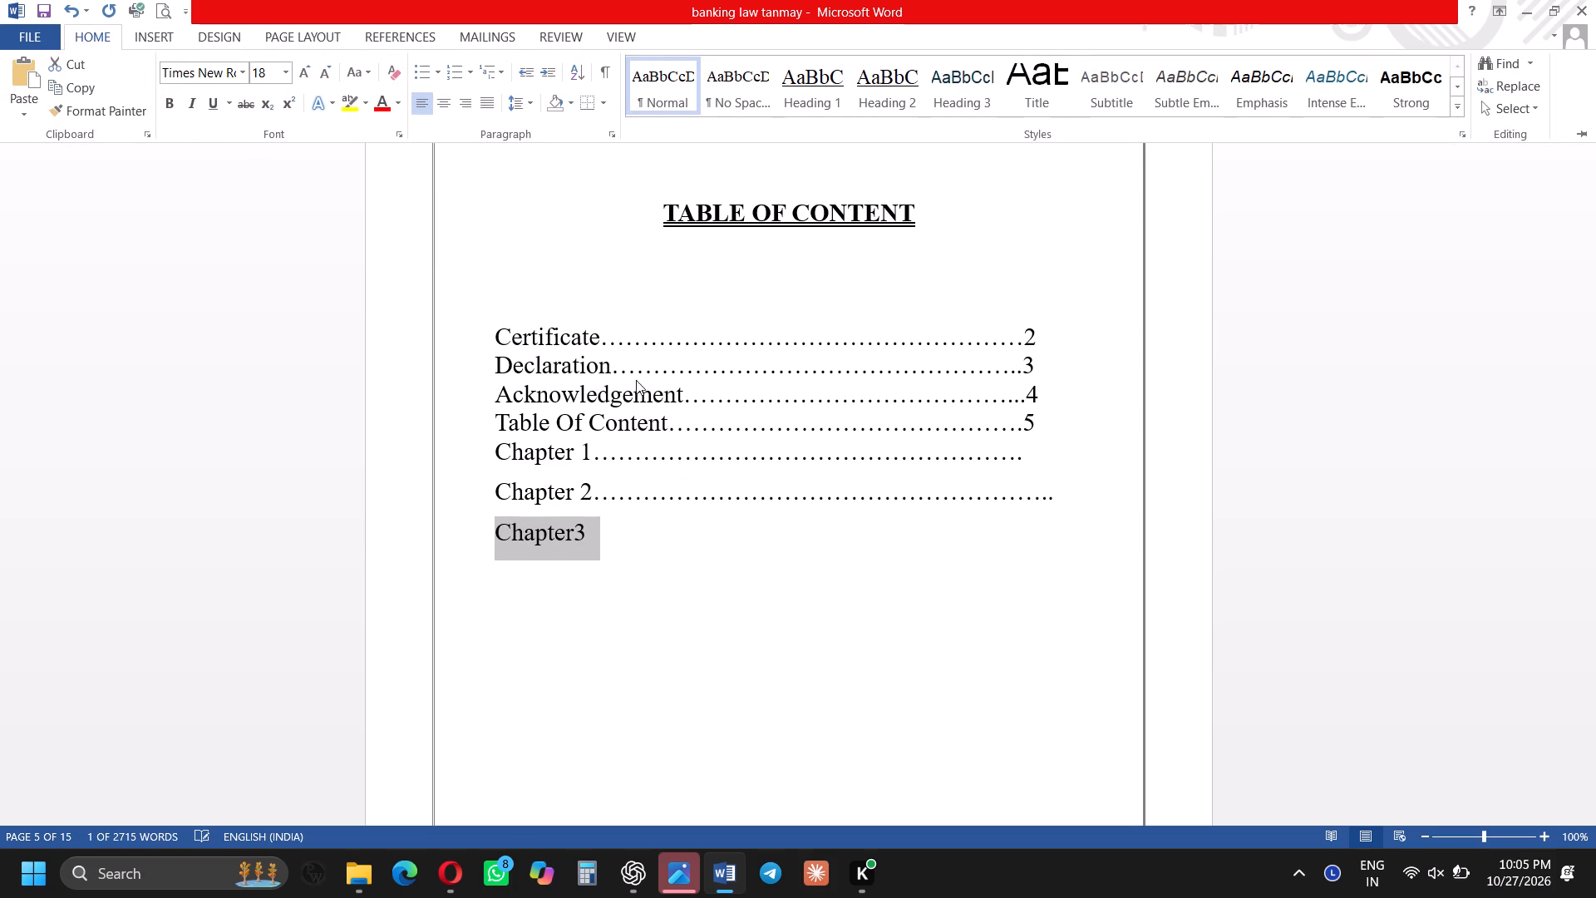
Correct the new entry to "Chapter 3", give it a dotted leader about as long as Chapter 1's, and start a new line.
click(573, 531)
click(573, 531)
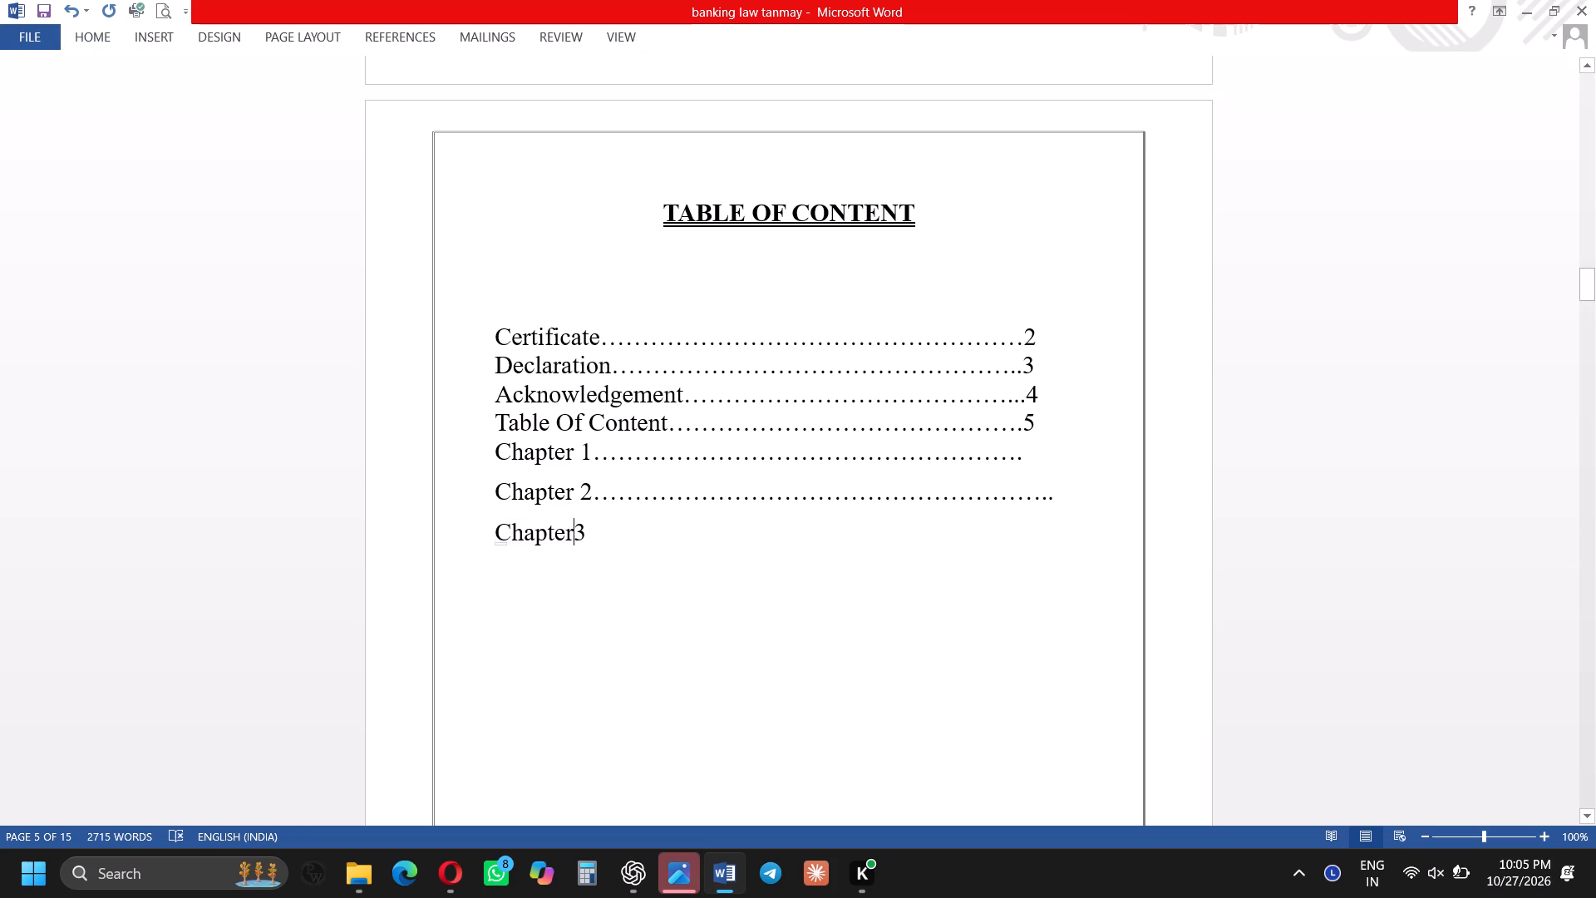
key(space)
click(600, 533)
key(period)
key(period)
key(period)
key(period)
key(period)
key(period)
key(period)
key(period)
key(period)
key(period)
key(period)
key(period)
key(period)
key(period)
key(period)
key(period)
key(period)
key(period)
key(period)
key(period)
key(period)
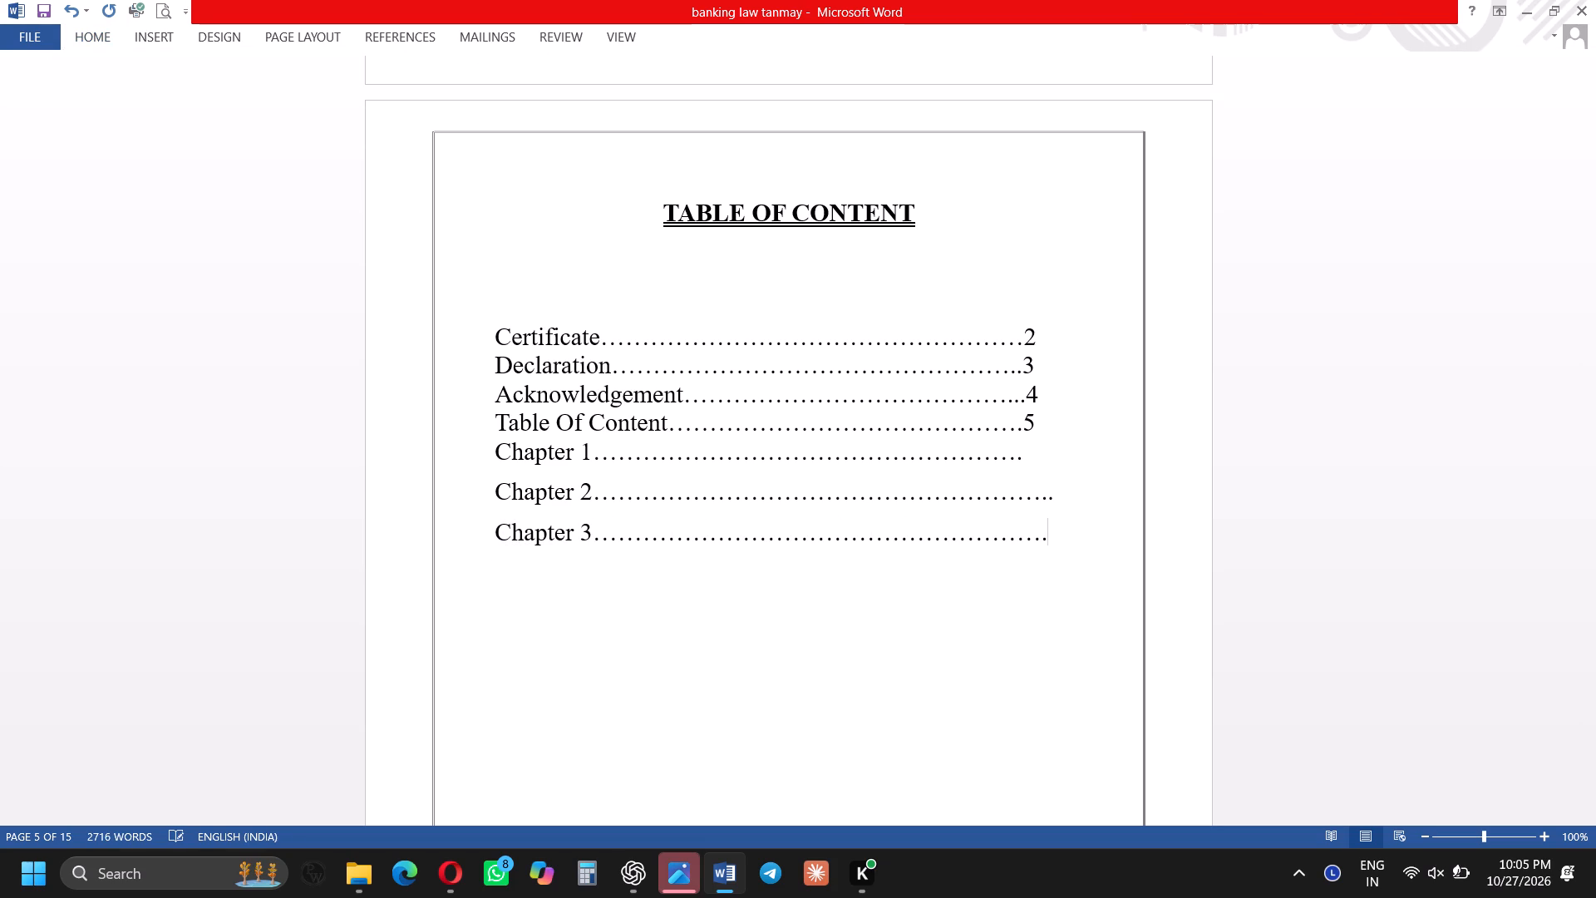
key(BackSpace)
key(BackSpace)
key(Return)
Set the line spacing to 1.15 for the table of content lines from Certificate to Table Of Content.
drag(538, 328, 560, 417)
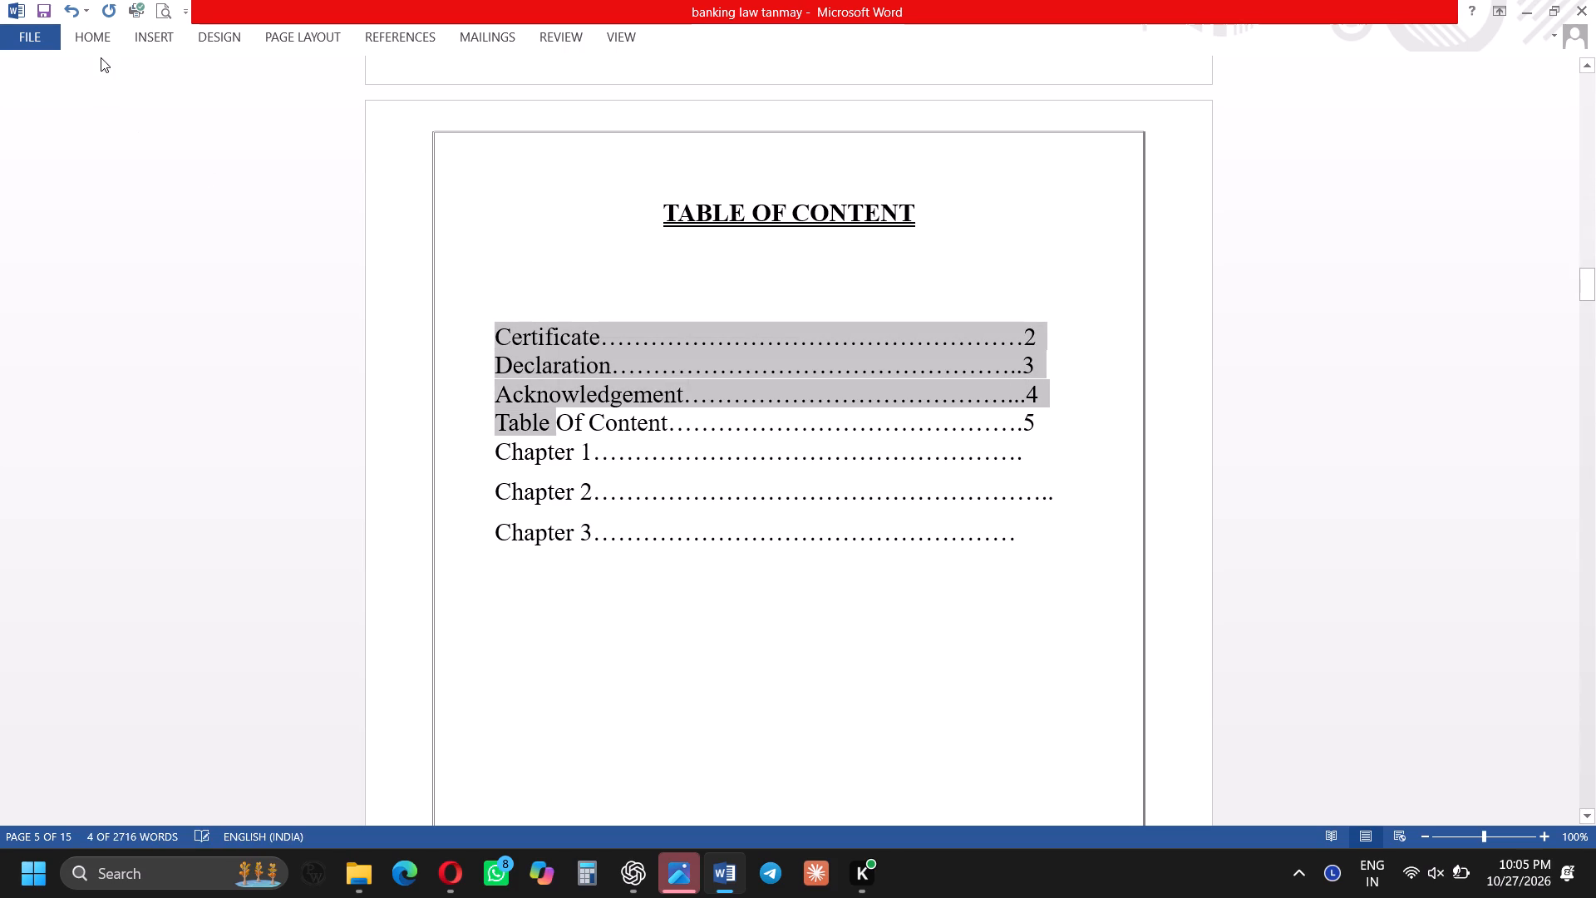
click(101, 47)
click(533, 101)
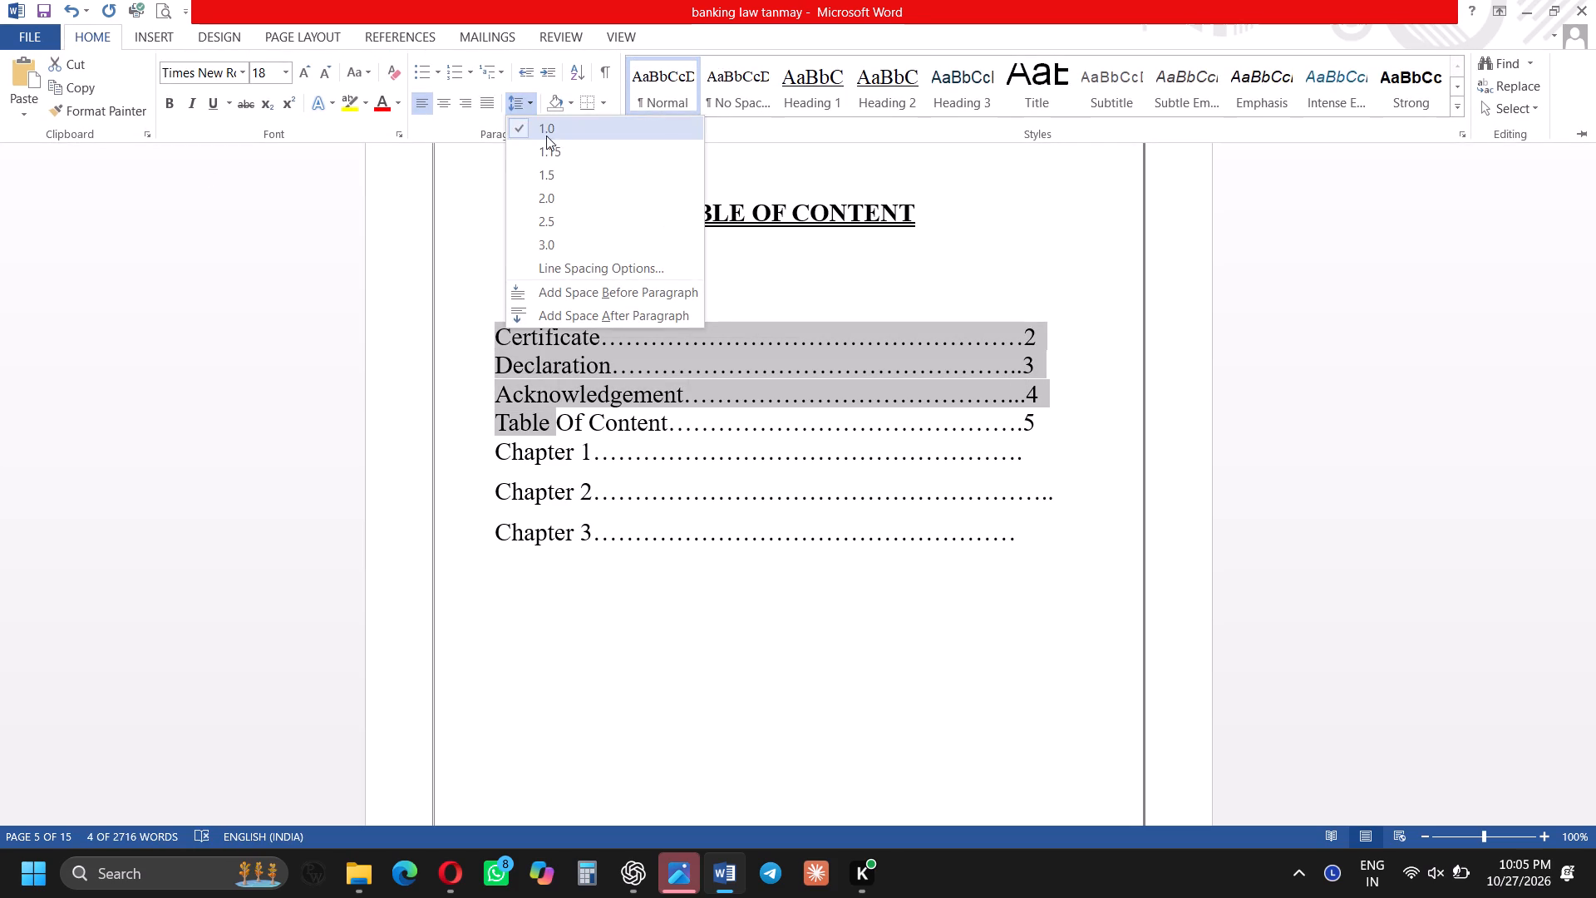
click(548, 148)
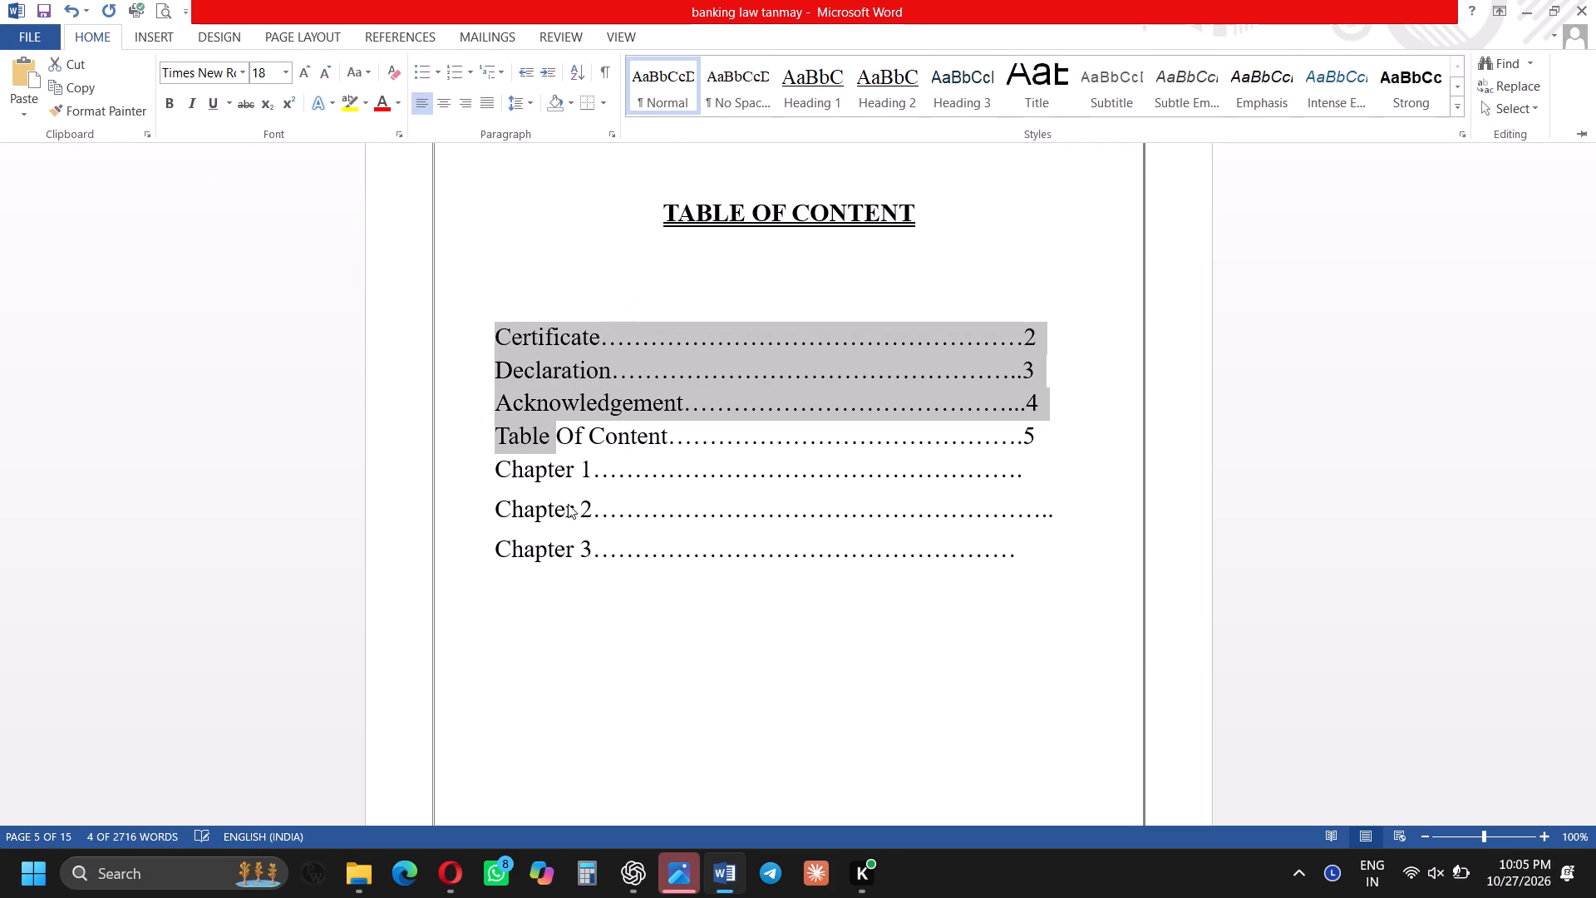
Add a "Chapter 4" entry with a dotted leader on a new line below Chapter 3.
click(1039, 551)
click(1035, 554)
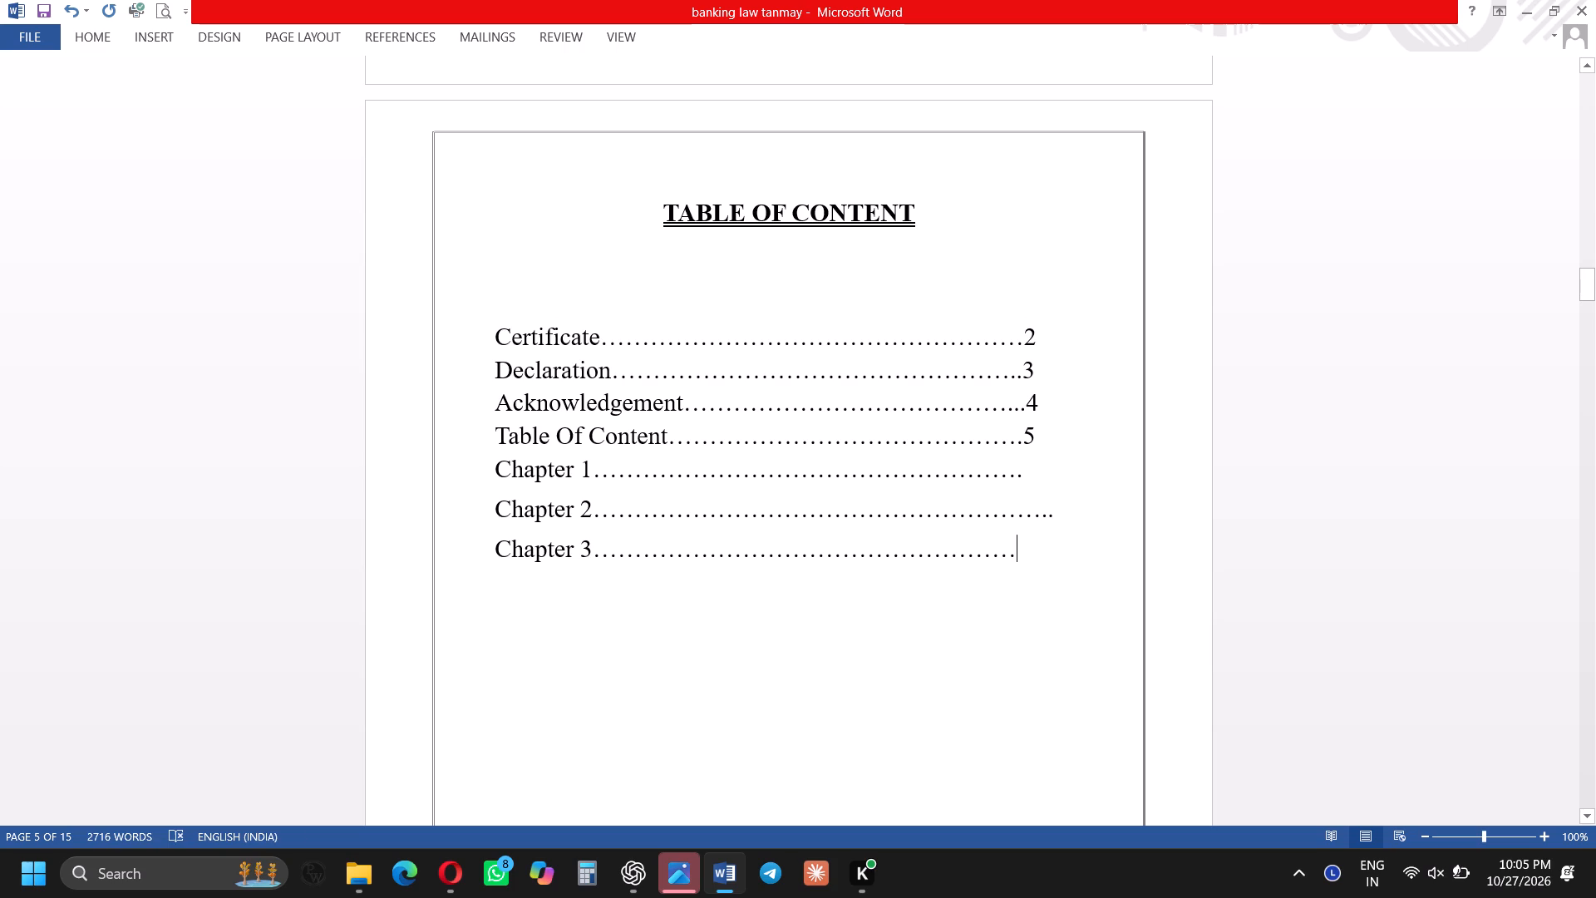
key(Return)
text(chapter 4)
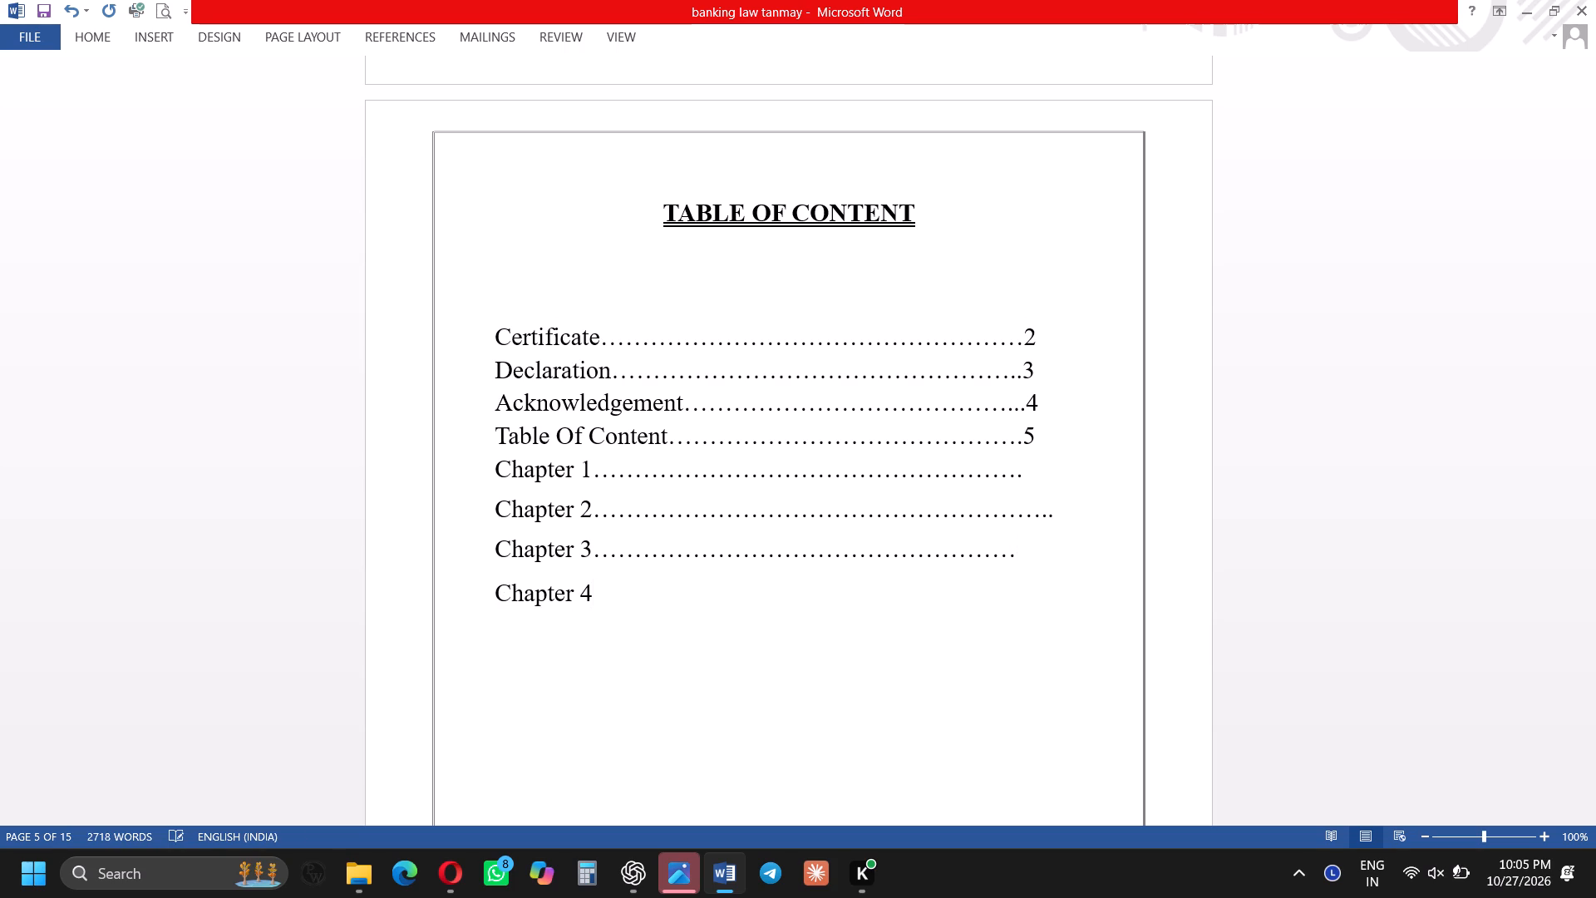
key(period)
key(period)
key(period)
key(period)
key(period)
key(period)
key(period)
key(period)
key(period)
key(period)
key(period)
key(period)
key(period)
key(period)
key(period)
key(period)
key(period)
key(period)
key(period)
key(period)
Add a "Chapter 5" entry with a dotted leader on a new line below Chapter 4.
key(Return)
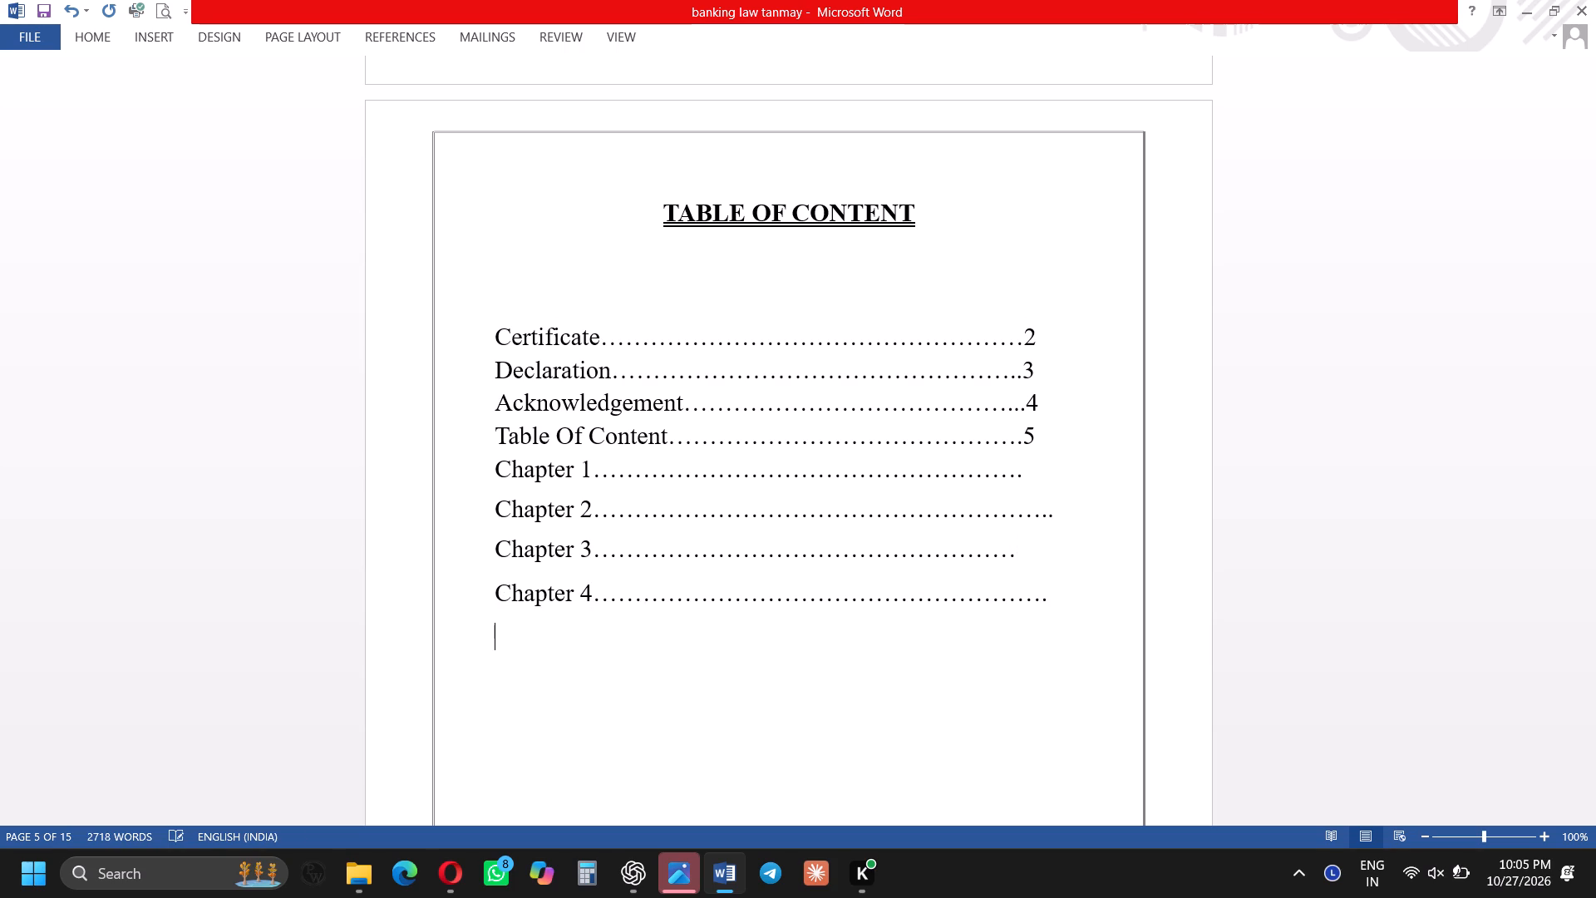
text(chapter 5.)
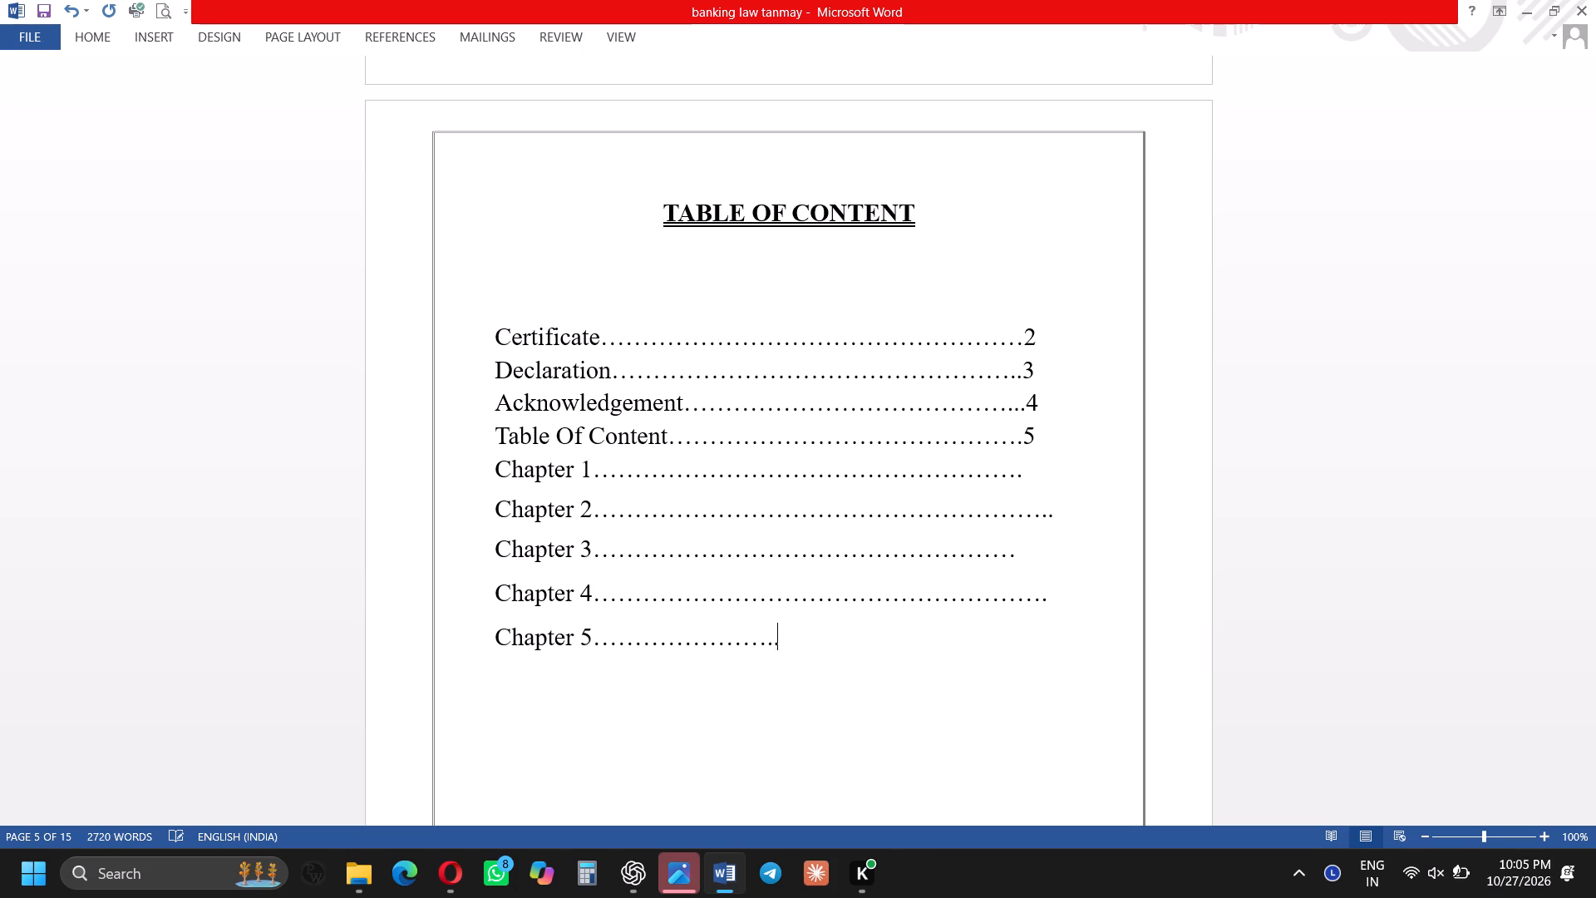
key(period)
Add a "Chapter 6" entry with a dotted leader on a new line below Chapter 5.
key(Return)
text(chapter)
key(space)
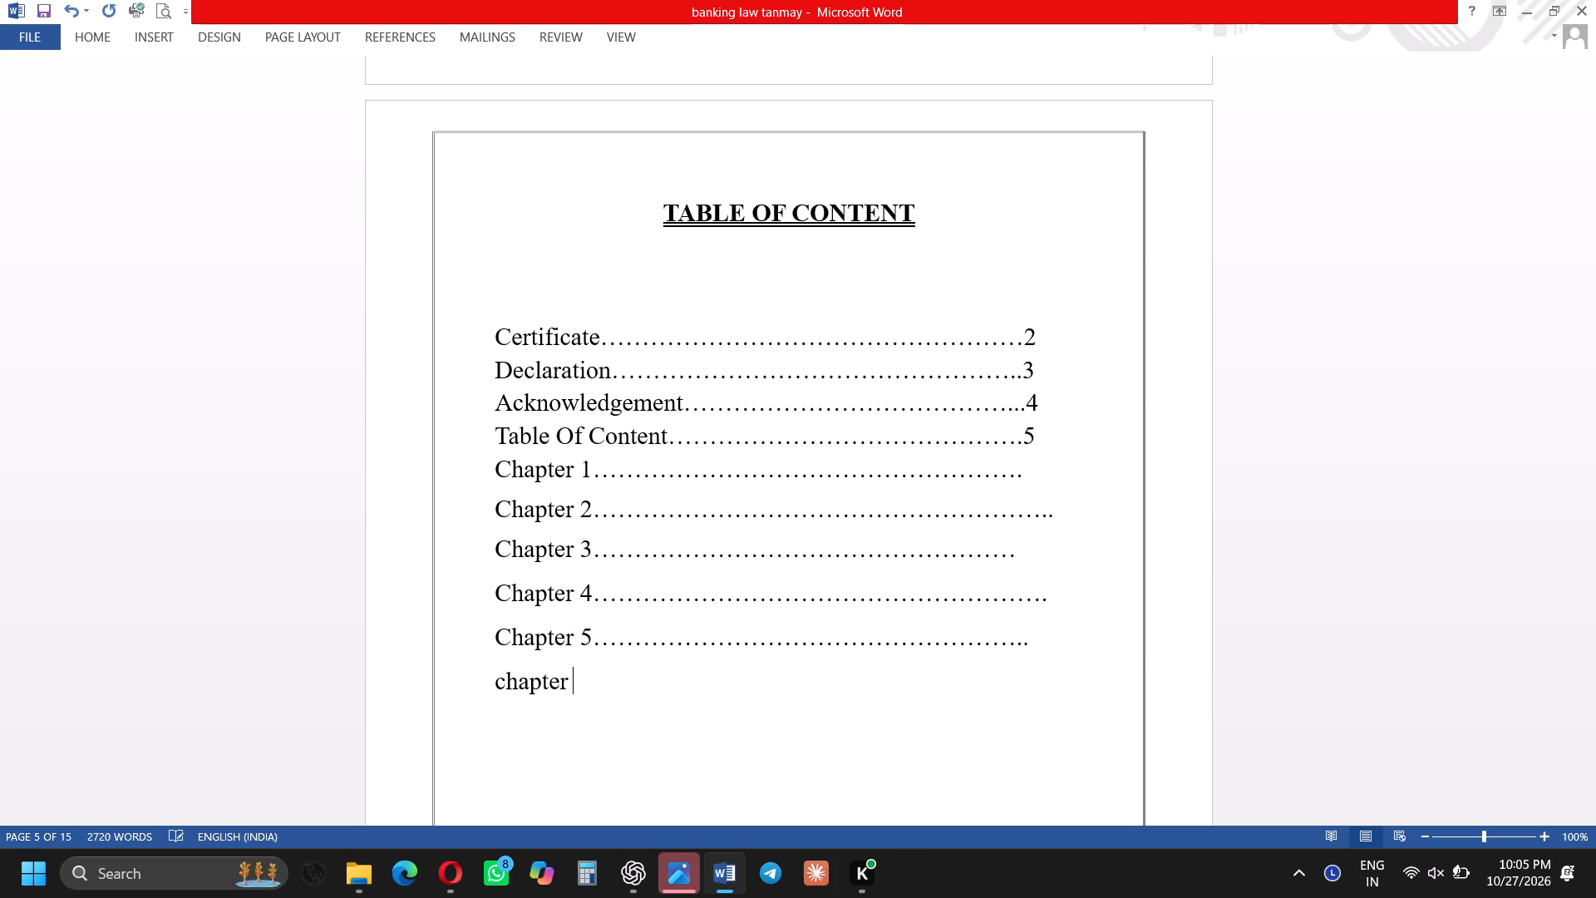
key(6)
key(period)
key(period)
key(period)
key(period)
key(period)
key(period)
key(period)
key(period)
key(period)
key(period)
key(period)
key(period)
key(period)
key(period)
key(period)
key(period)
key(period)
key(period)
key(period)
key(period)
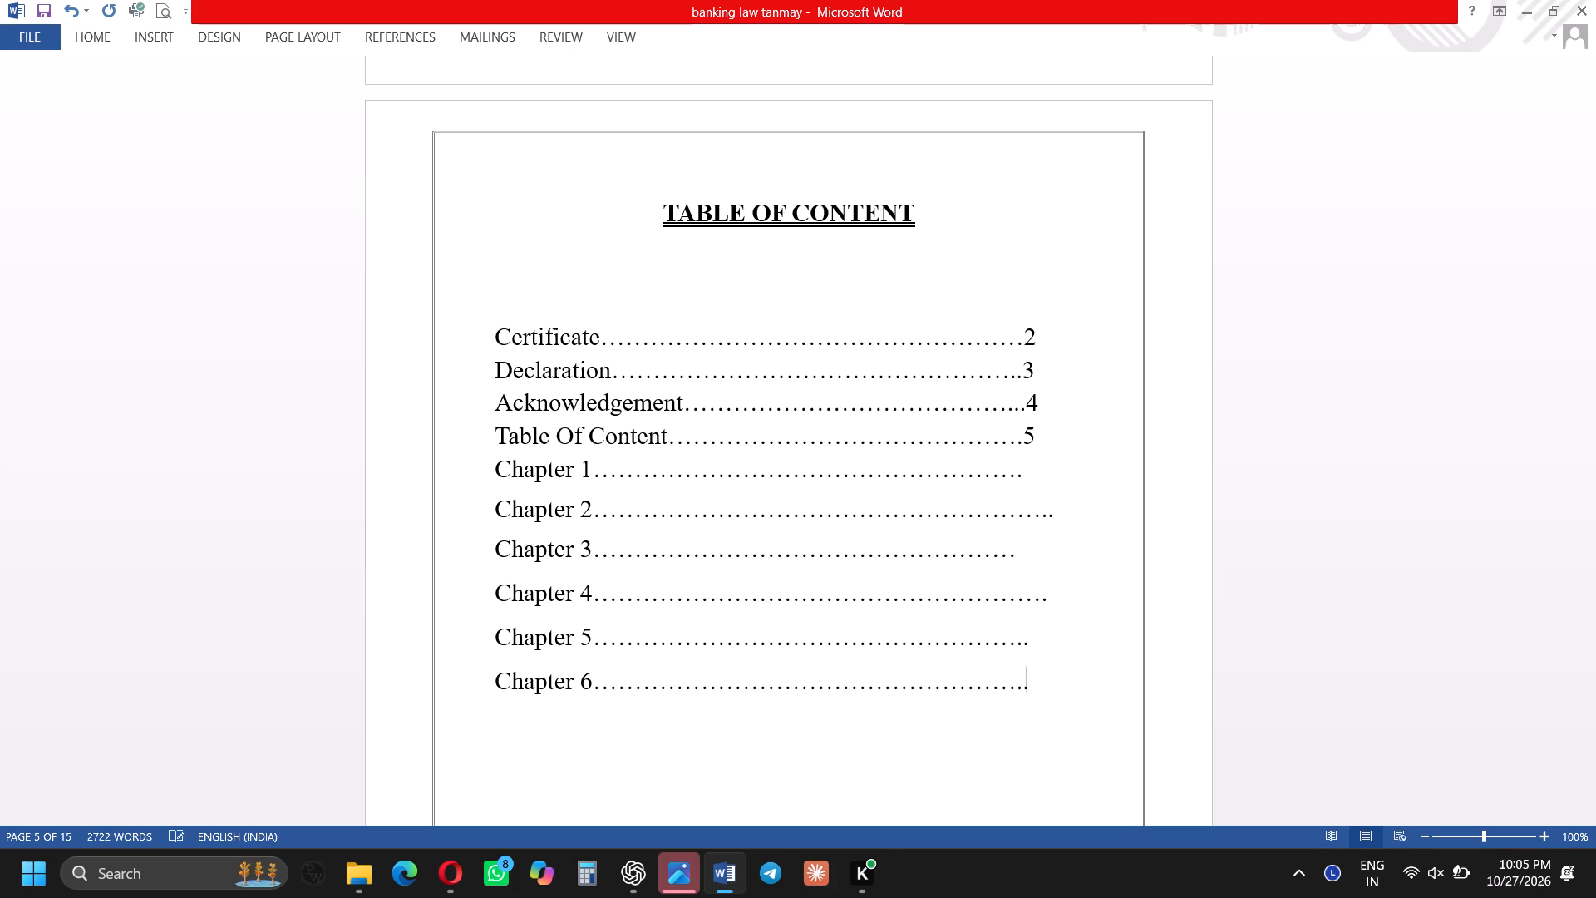
Add a "Chapter 7" entry with a dotted leader on a new line below Chapter 6.
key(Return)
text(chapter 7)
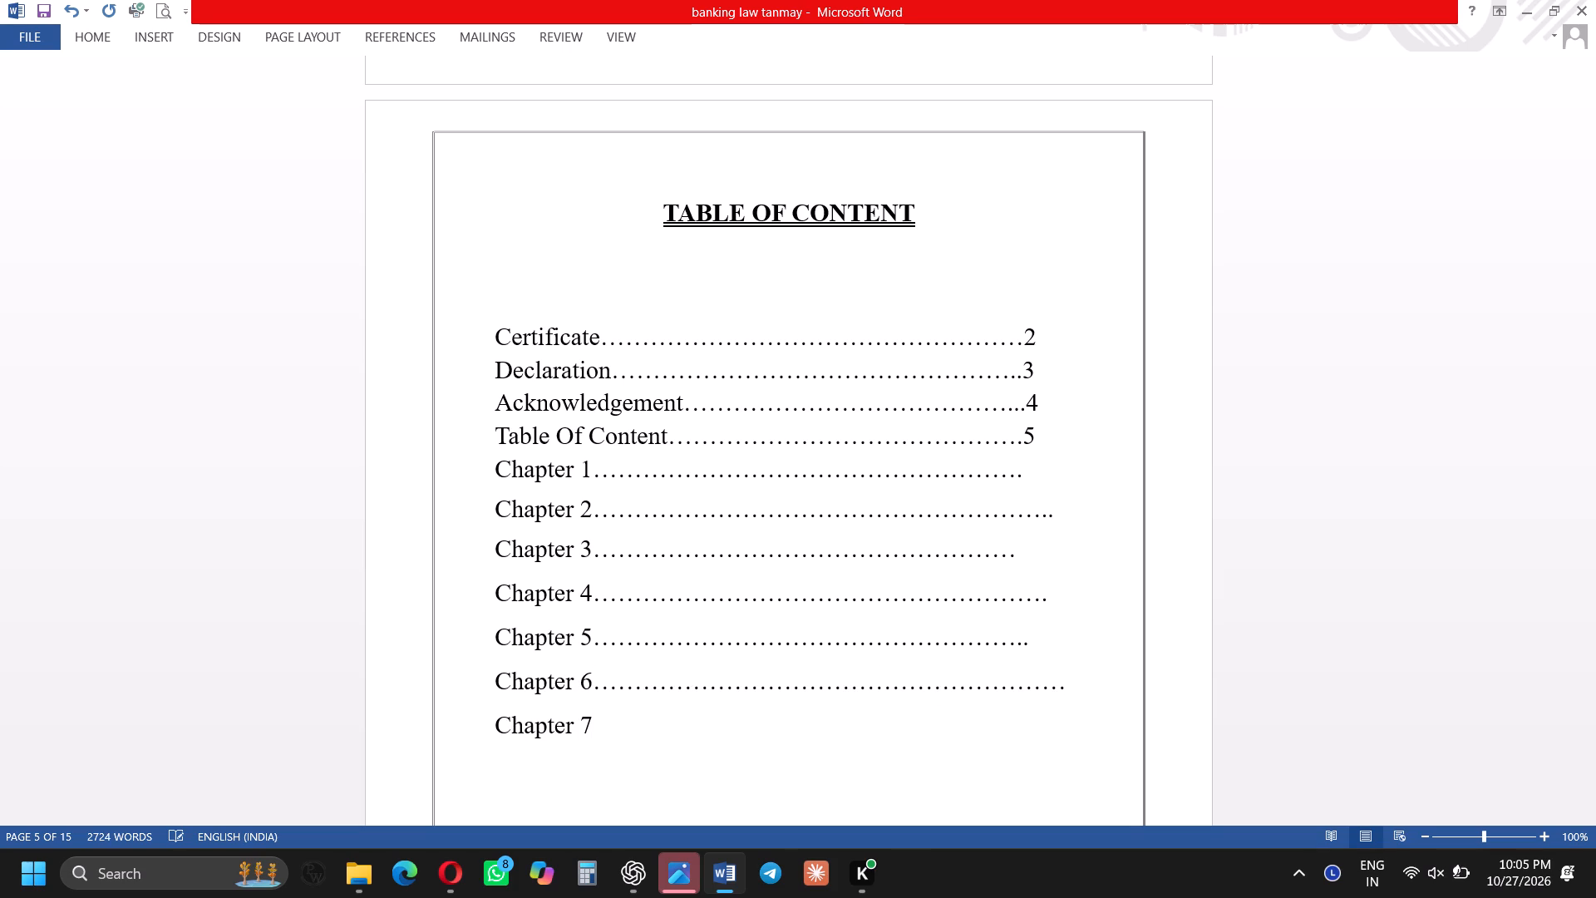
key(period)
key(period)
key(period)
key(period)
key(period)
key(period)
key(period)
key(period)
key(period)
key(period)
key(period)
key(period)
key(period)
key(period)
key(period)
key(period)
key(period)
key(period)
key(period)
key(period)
Add a "Conclusion" entry with a dotted leader on a new line below Chapter 7.
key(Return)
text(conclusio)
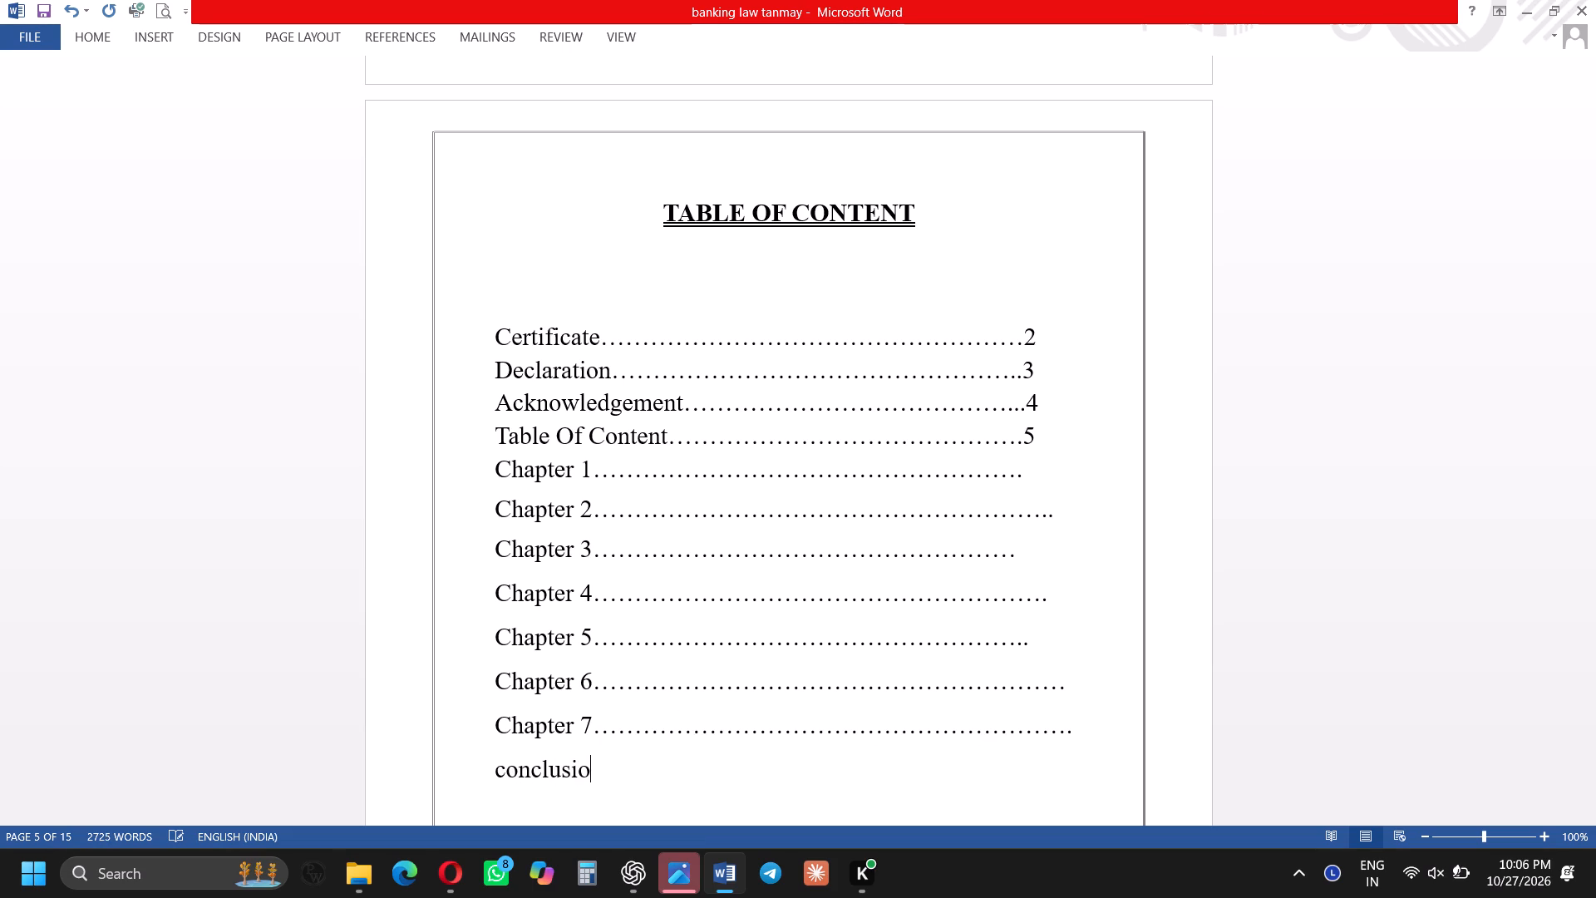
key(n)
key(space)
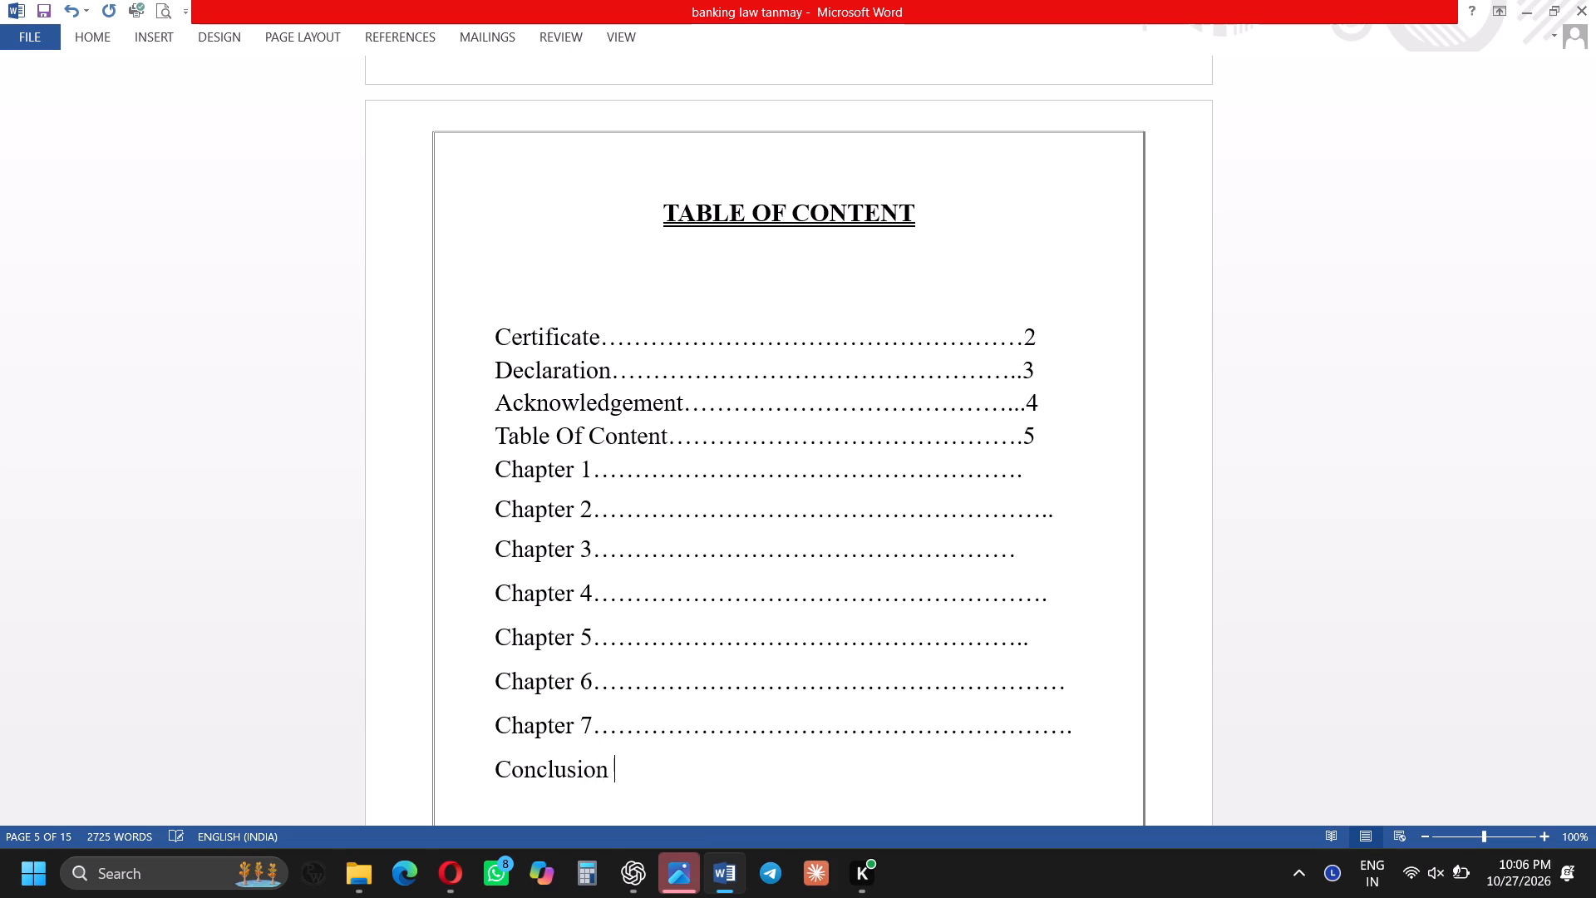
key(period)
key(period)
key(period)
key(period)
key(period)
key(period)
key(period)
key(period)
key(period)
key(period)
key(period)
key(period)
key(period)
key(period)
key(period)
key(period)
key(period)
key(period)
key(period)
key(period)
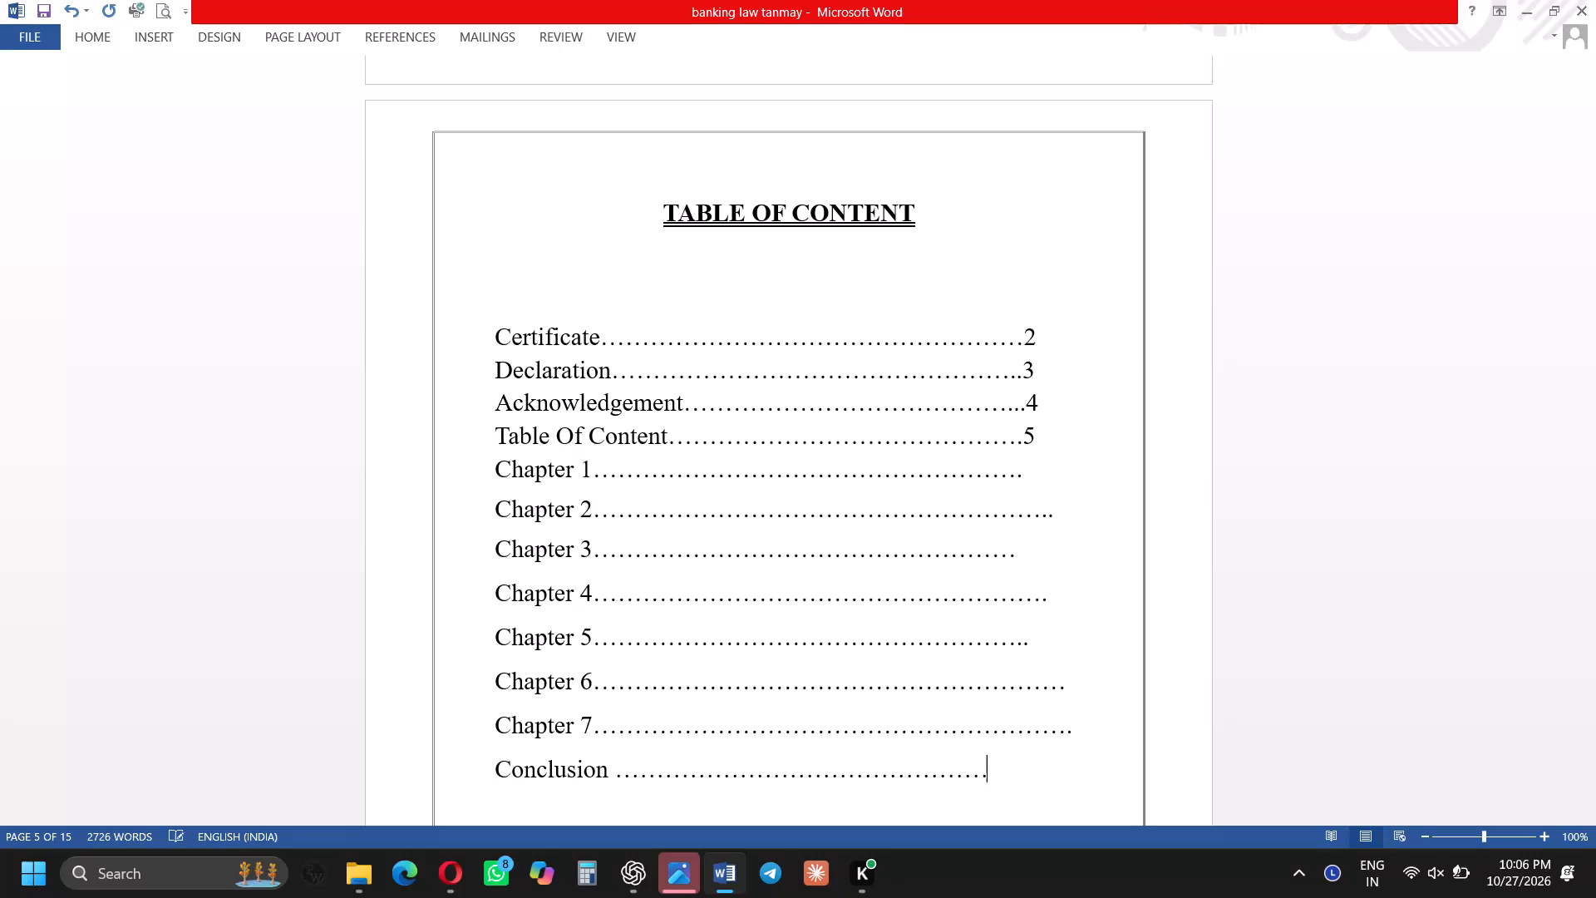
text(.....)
Enter page number 6 for Chapter 1 and 7 for Chapter 2, shortening Chapter 2's leader to align the numbers.
click(1039, 462)
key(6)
scroll(1005, 485, down, 8)
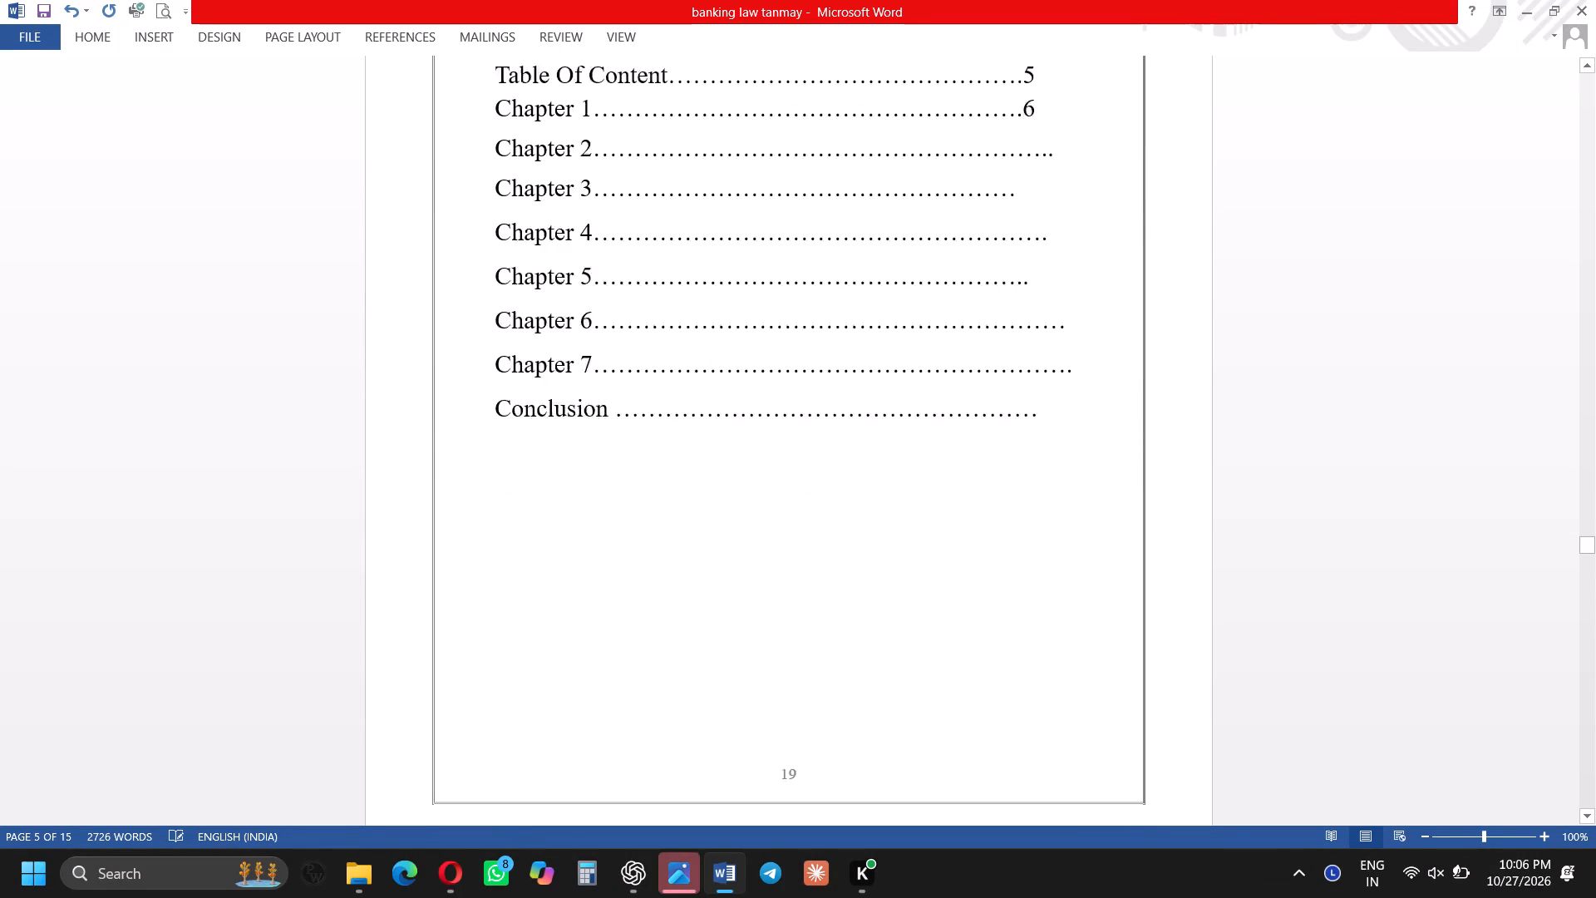
scroll(1005, 494, up, 4)
click(1030, 363)
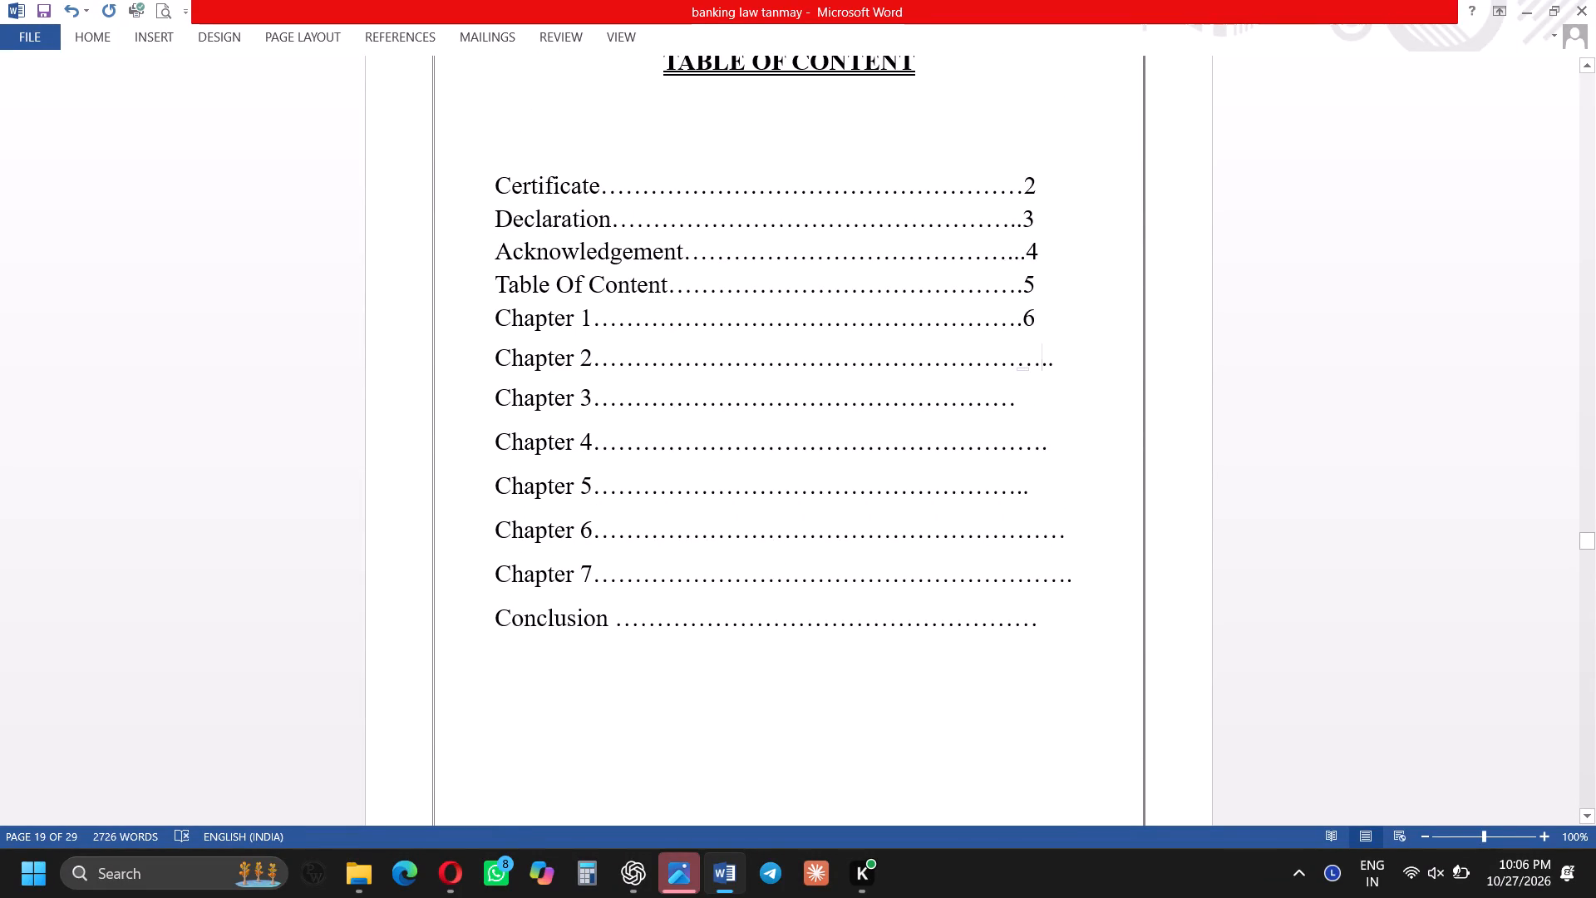
key(BackSpace)
key(Right)
key(Right)
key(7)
click(1030, 363)
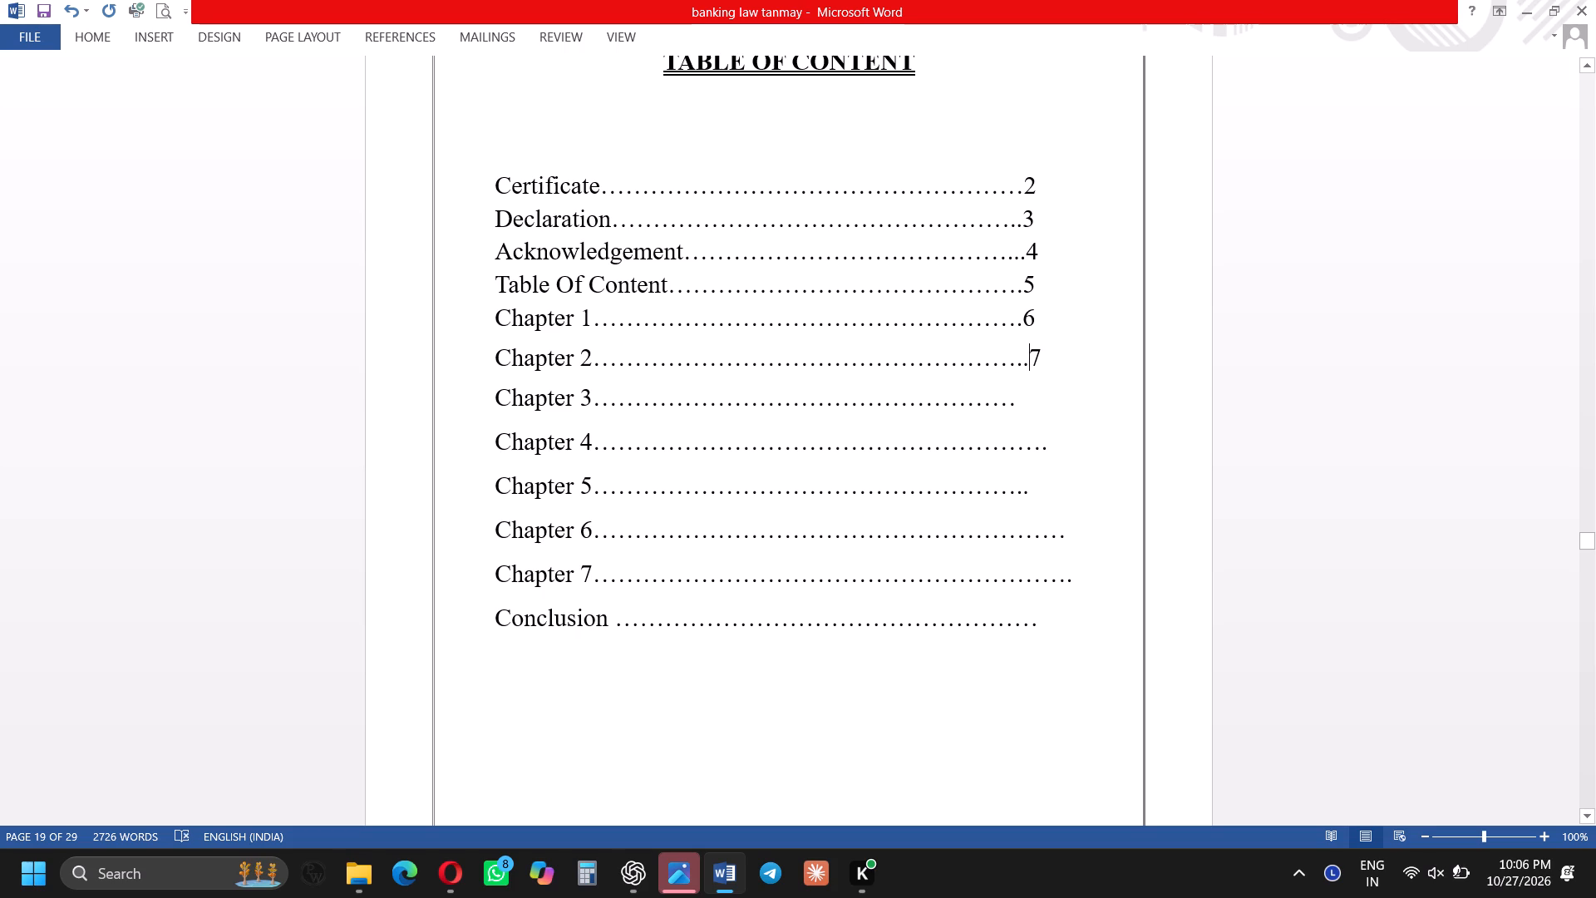
key(BackSpace)
Lengthen Chapter 3's dotted leader by one dot to match the Chapter 2 leader.
click(1032, 400)
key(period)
Remove the blank space above the CHAPTER 1 heading while keeping the heading on the page after the table of content.
scroll(1032, 400, down, 16)
scroll(1018, 414, up, 9)
scroll(1012, 417, down, 4)
scroll(1010, 417, up, 3)
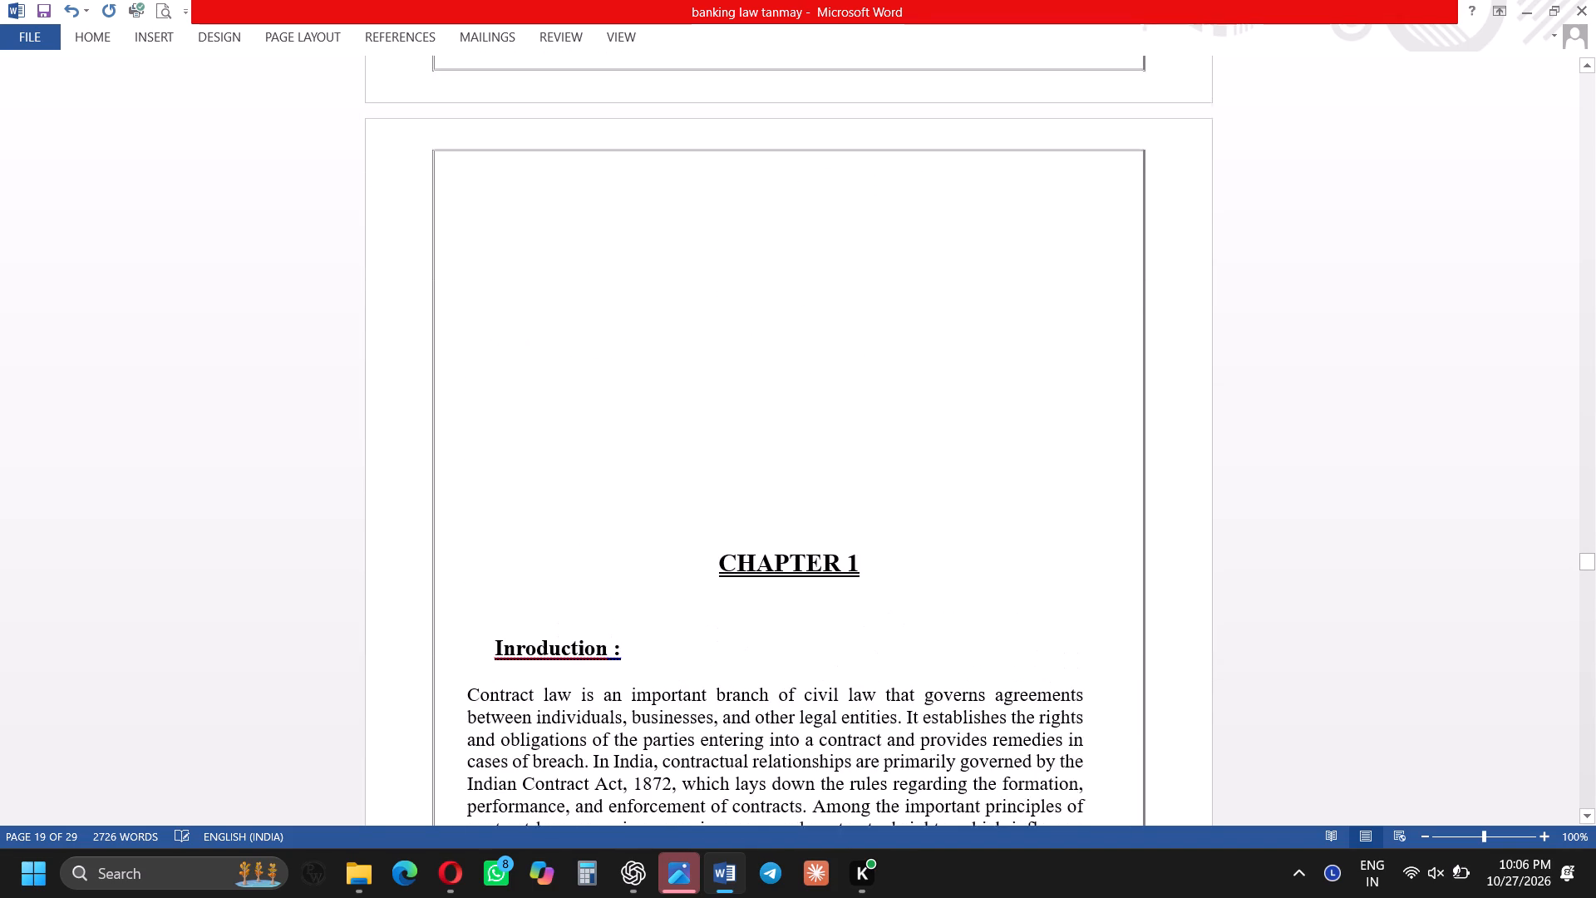
drag(791, 495, 711, 152)
key(BackSpace)
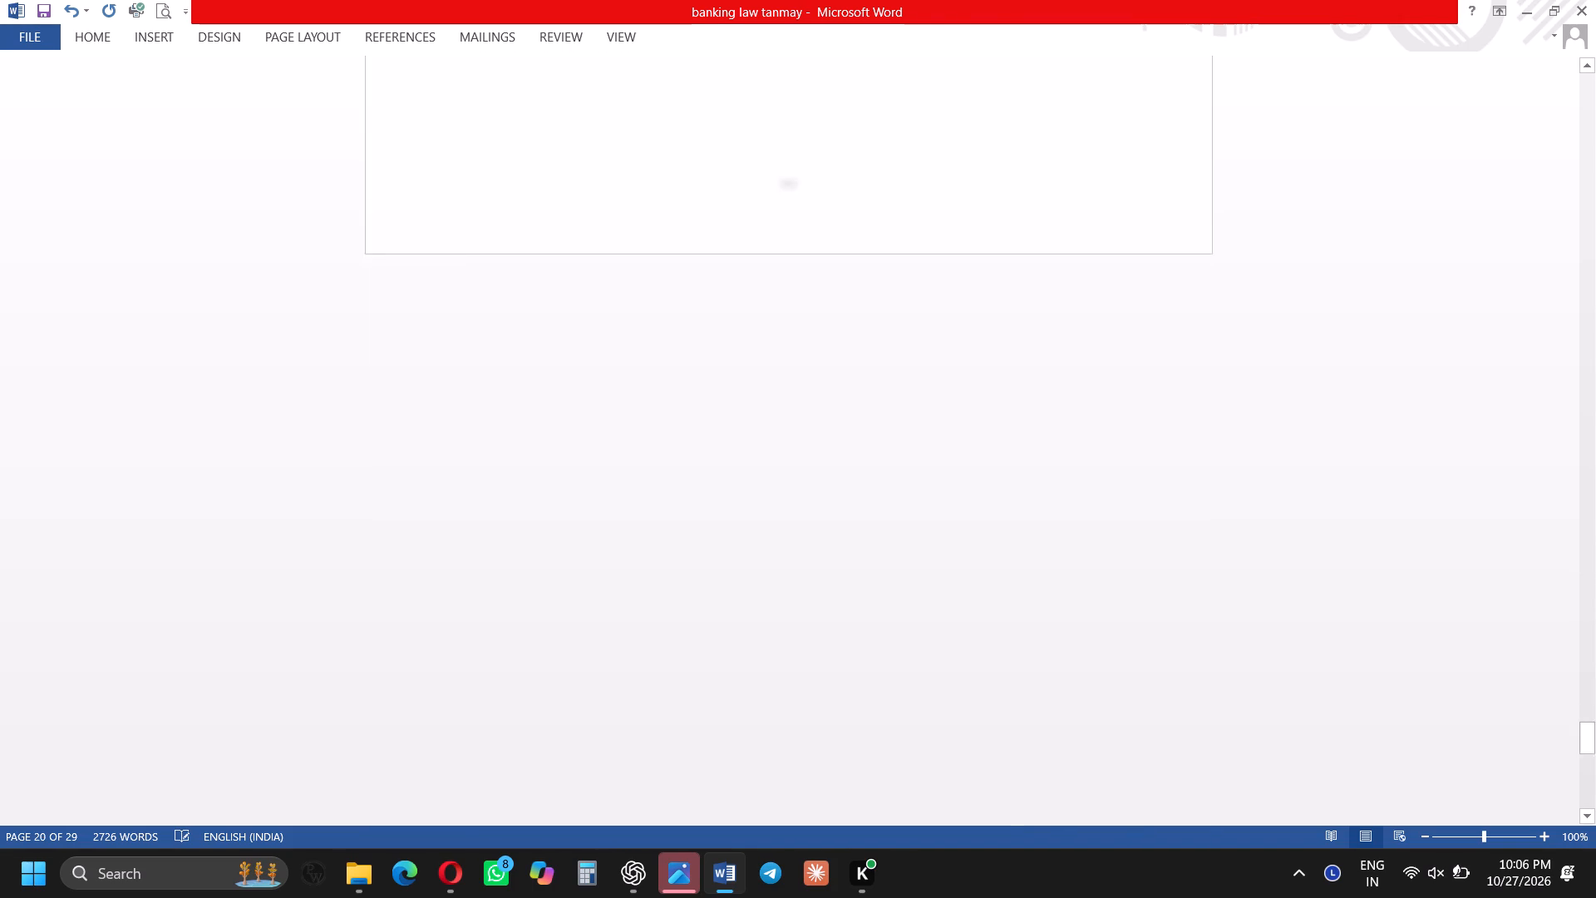
scroll(716, 238, up, 2)
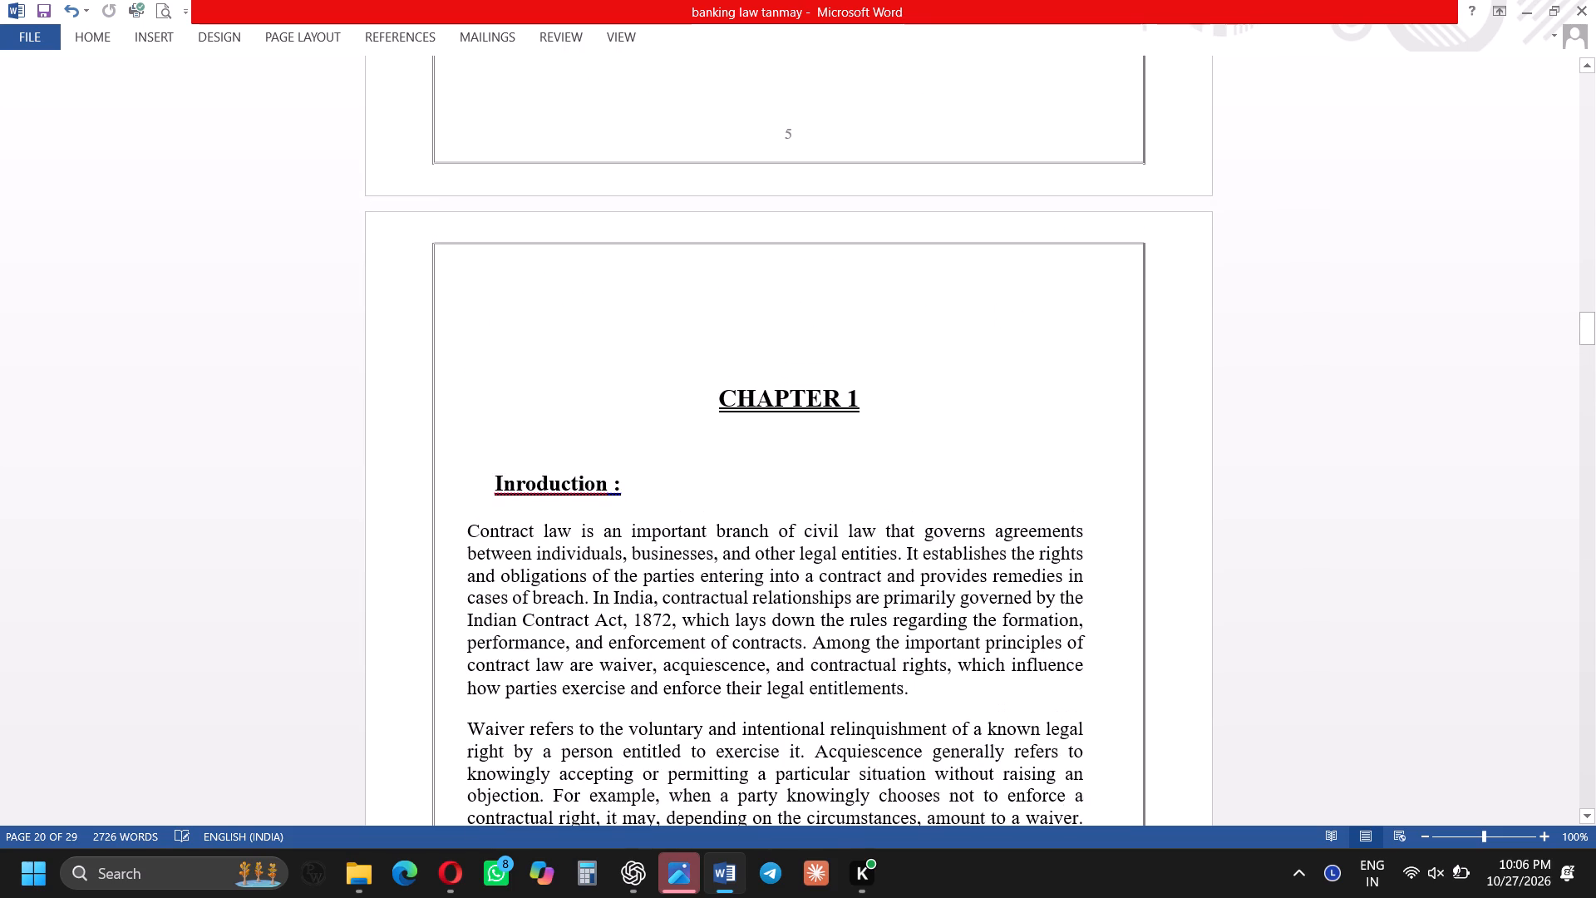
key(BackSpace)
key(BackSpace)
key(BackSpace)
key(BackSpace)
key(BackSpace)
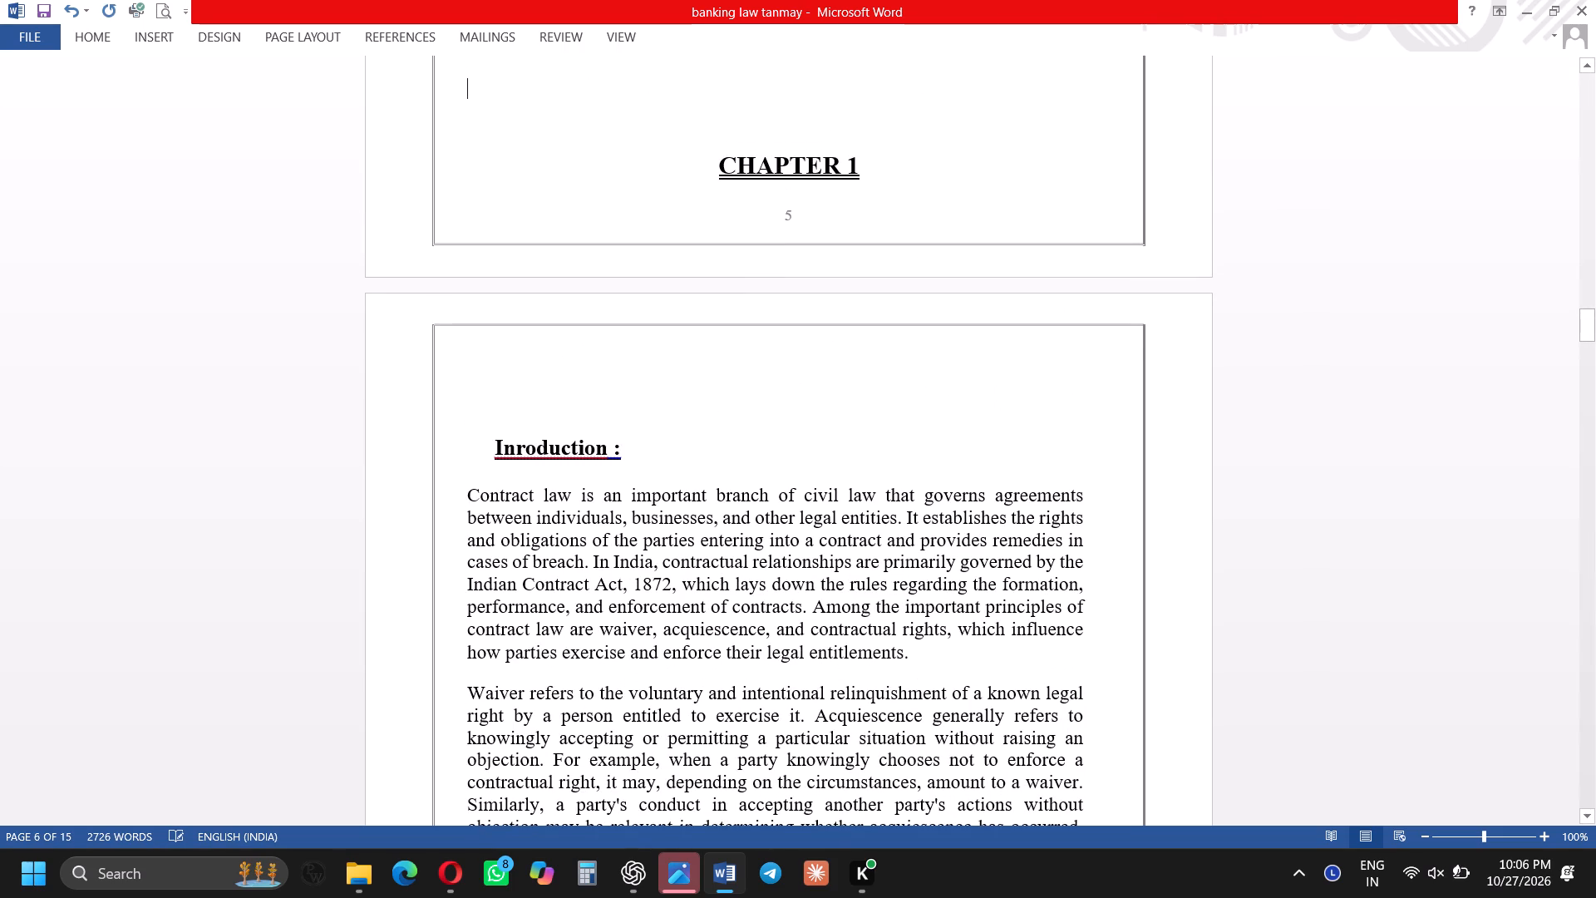
key(Return)
Look through the document from the table of content to Chapter 7 to check which page each chapter starts on.
scroll(702, 318, up, 6)
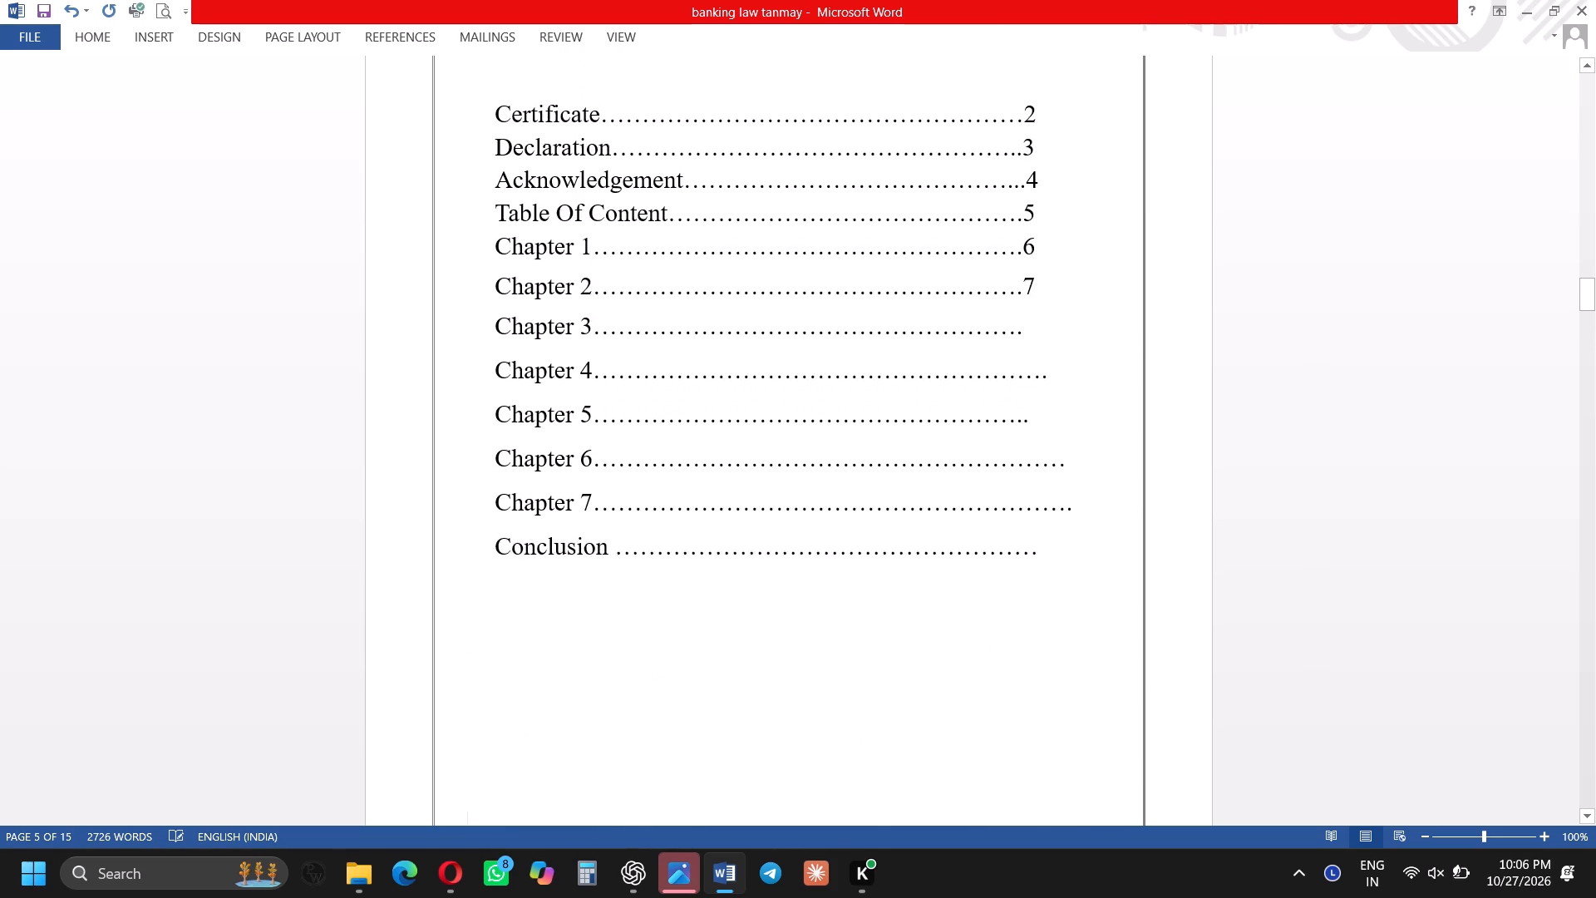
scroll(702, 318, down, 13)
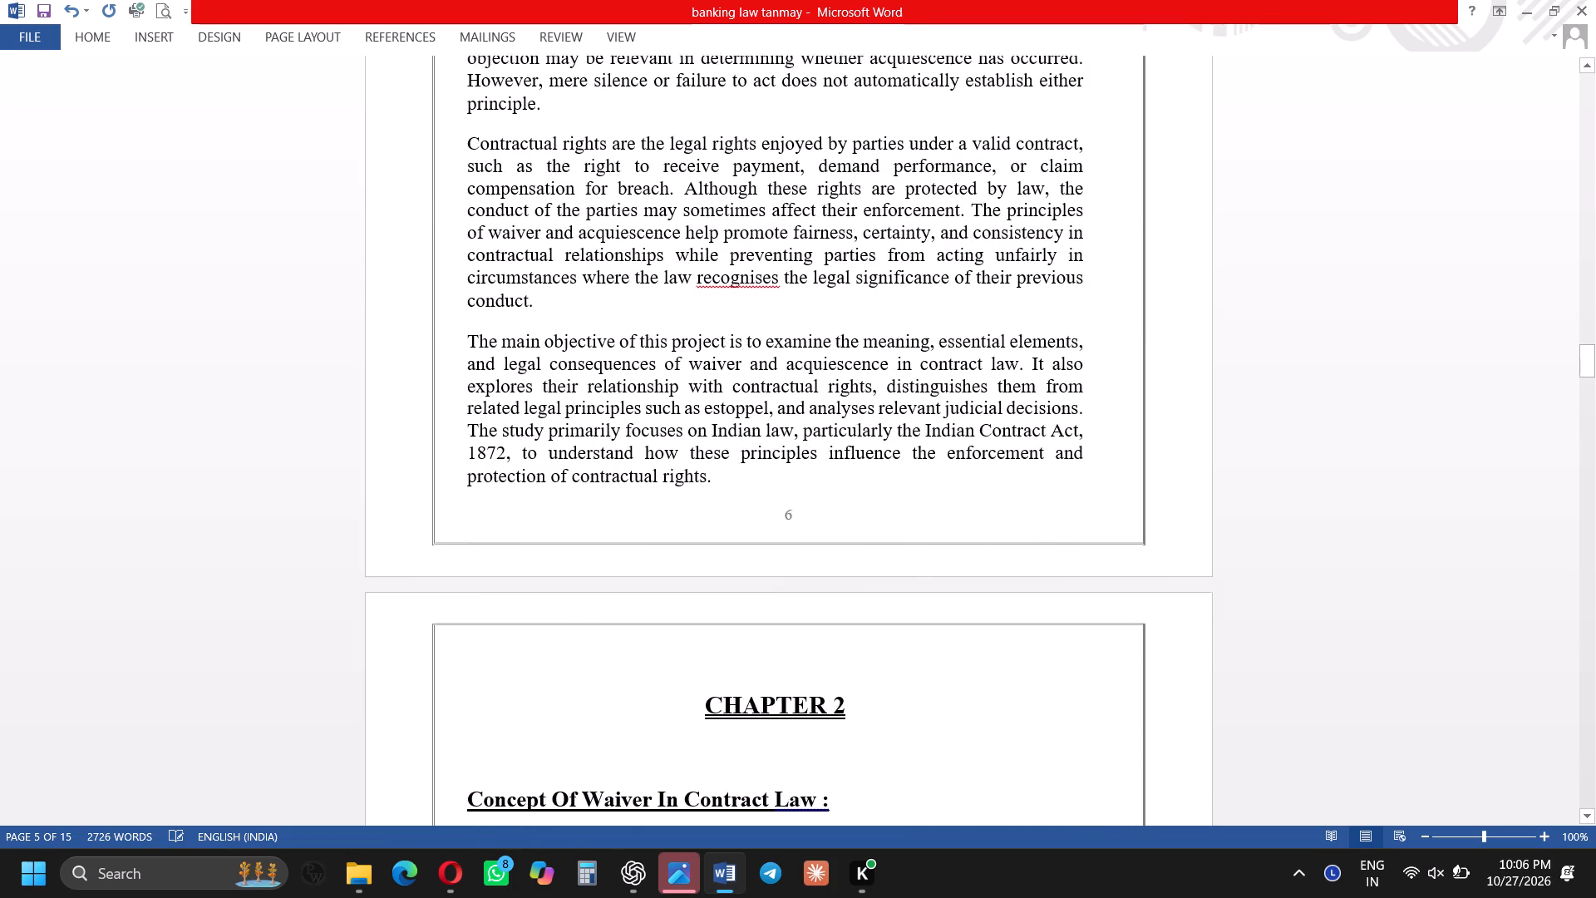
scroll(701, 319, down, 12)
scroll(701, 319, down, 12)
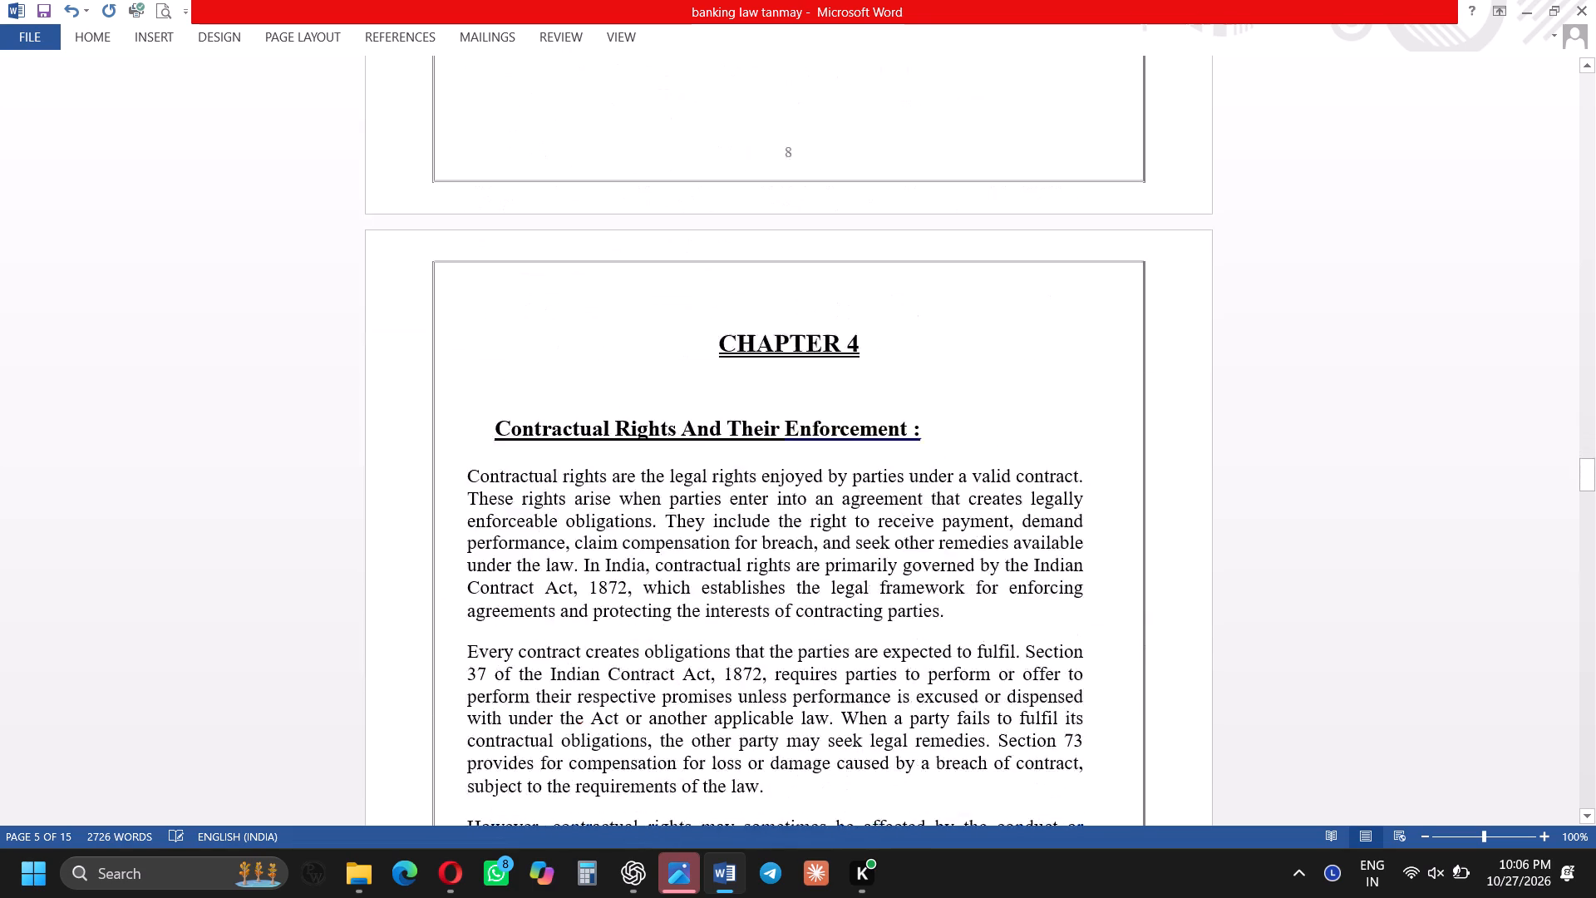
scroll(699, 320, down, 17)
scroll(697, 323, down, 7)
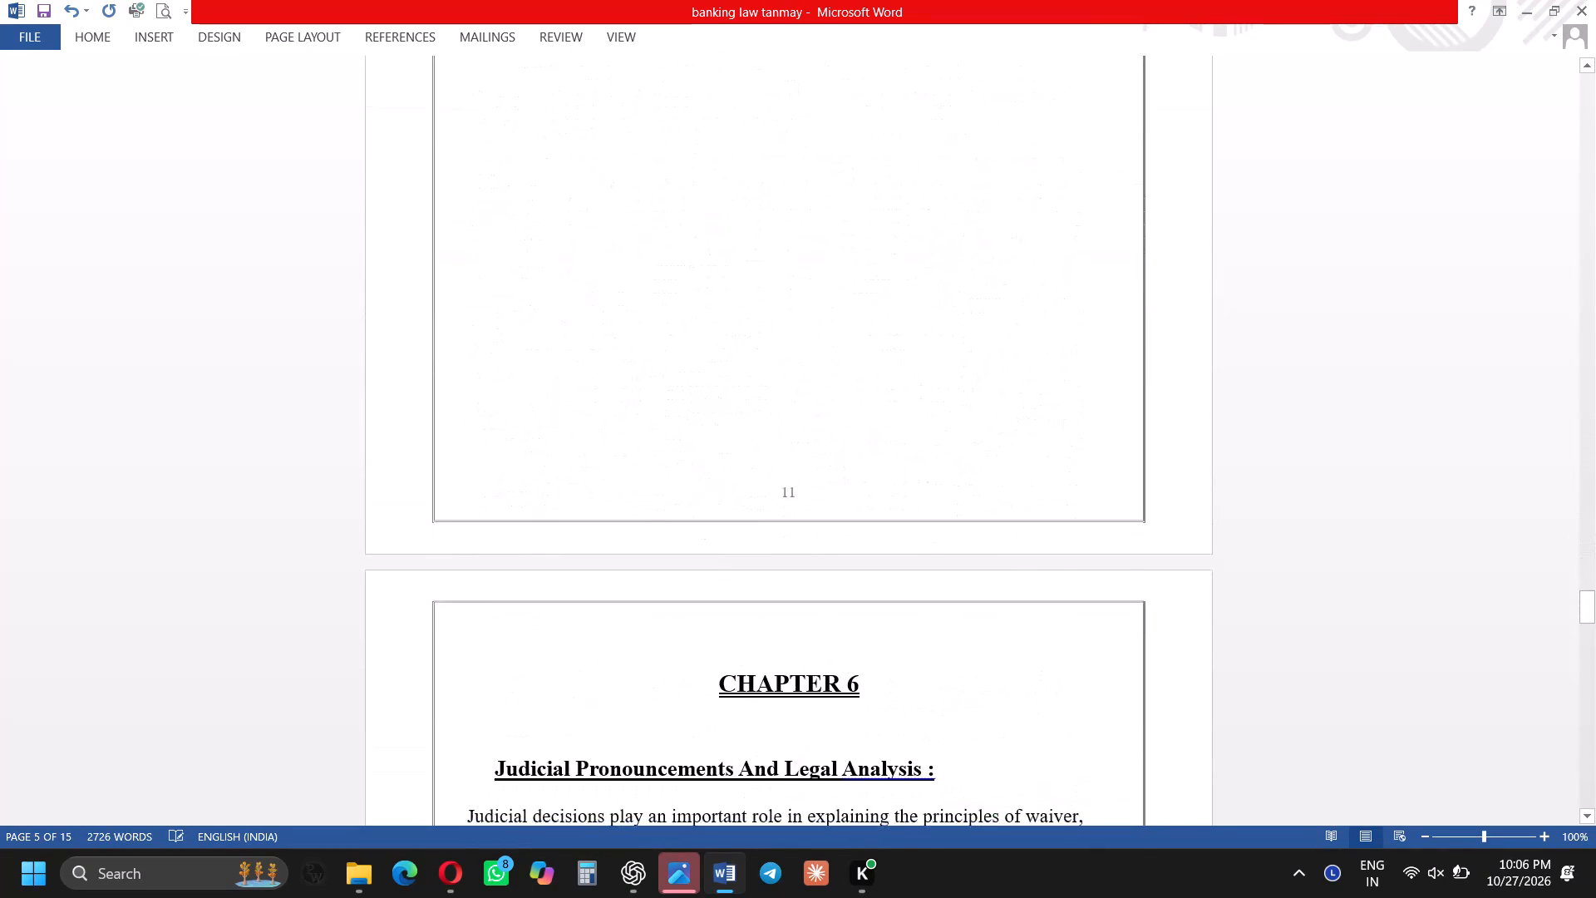
scroll(697, 323, down, 15)
scroll(691, 323, down, 8)
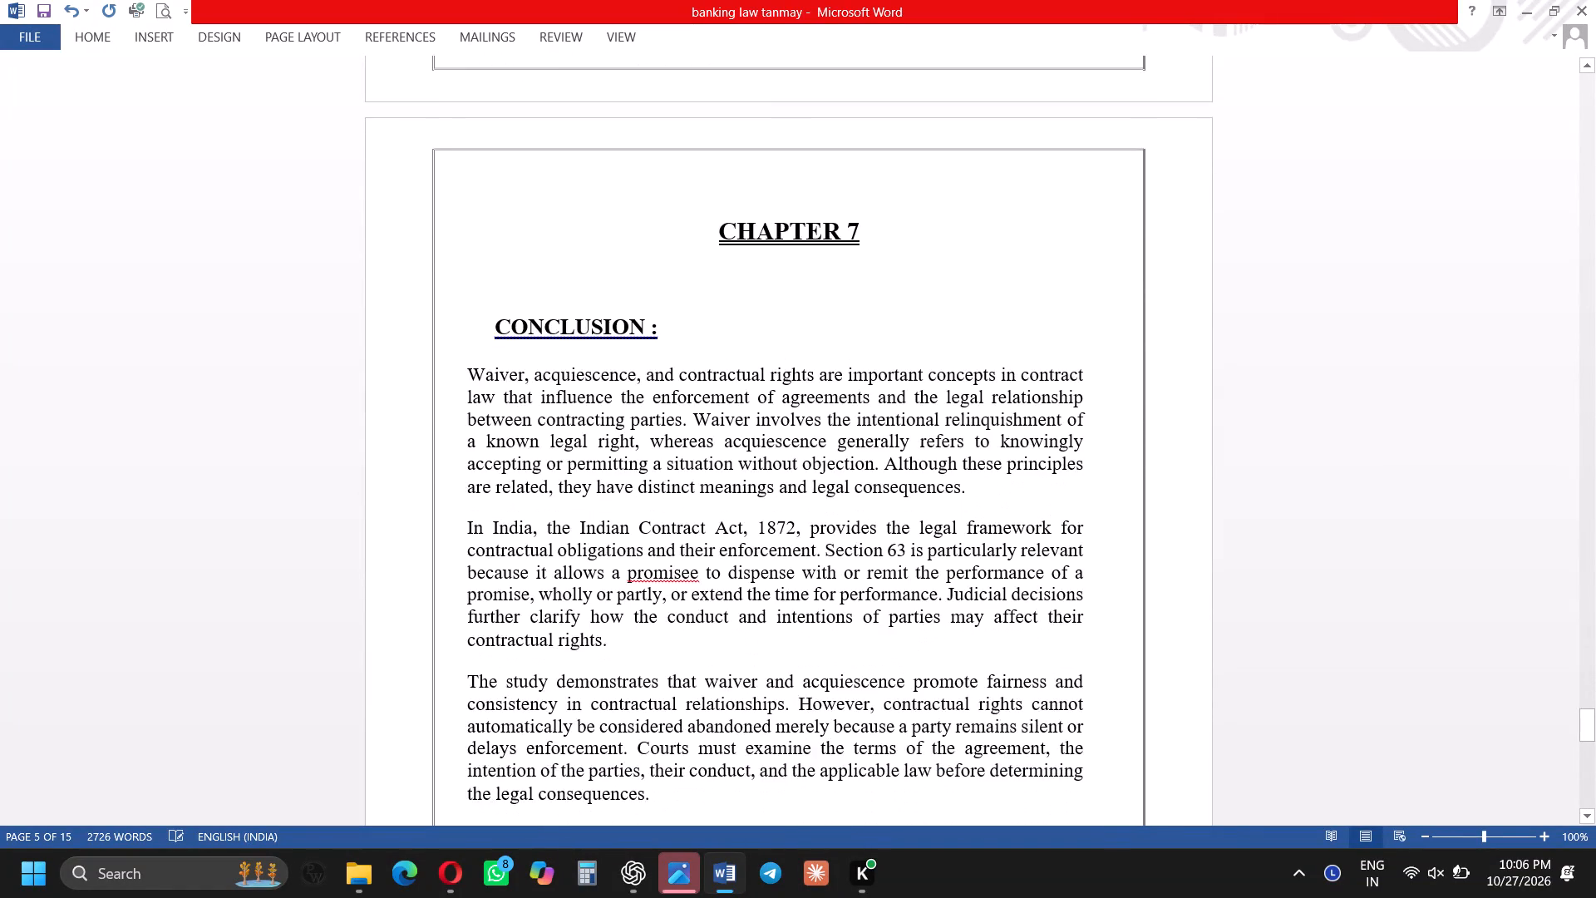
In the table of content, enter page number 8 for Chapter 3 and 9 for Chapter 4, shortening Chapter 4's leader to align the numbers.
scroll(672, 329, down, 7)
scroll(658, 329, up, 18)
scroll(655, 416, up, 7)
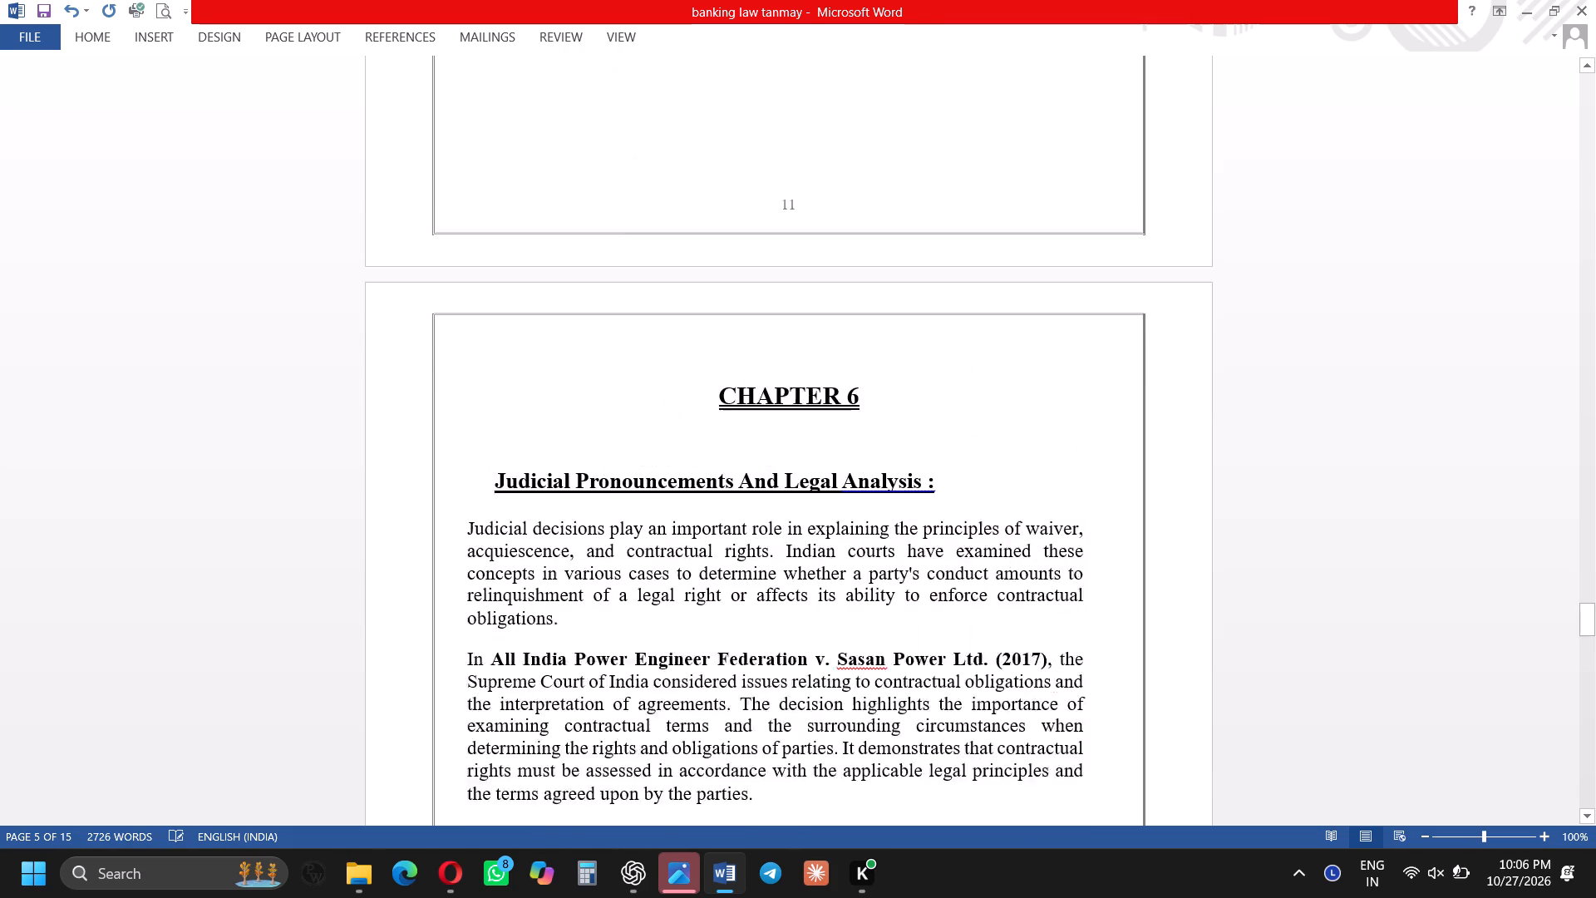
scroll(802, 416, up, 20)
scroll(802, 416, up, 19)
scroll(1131, 474, up, 4)
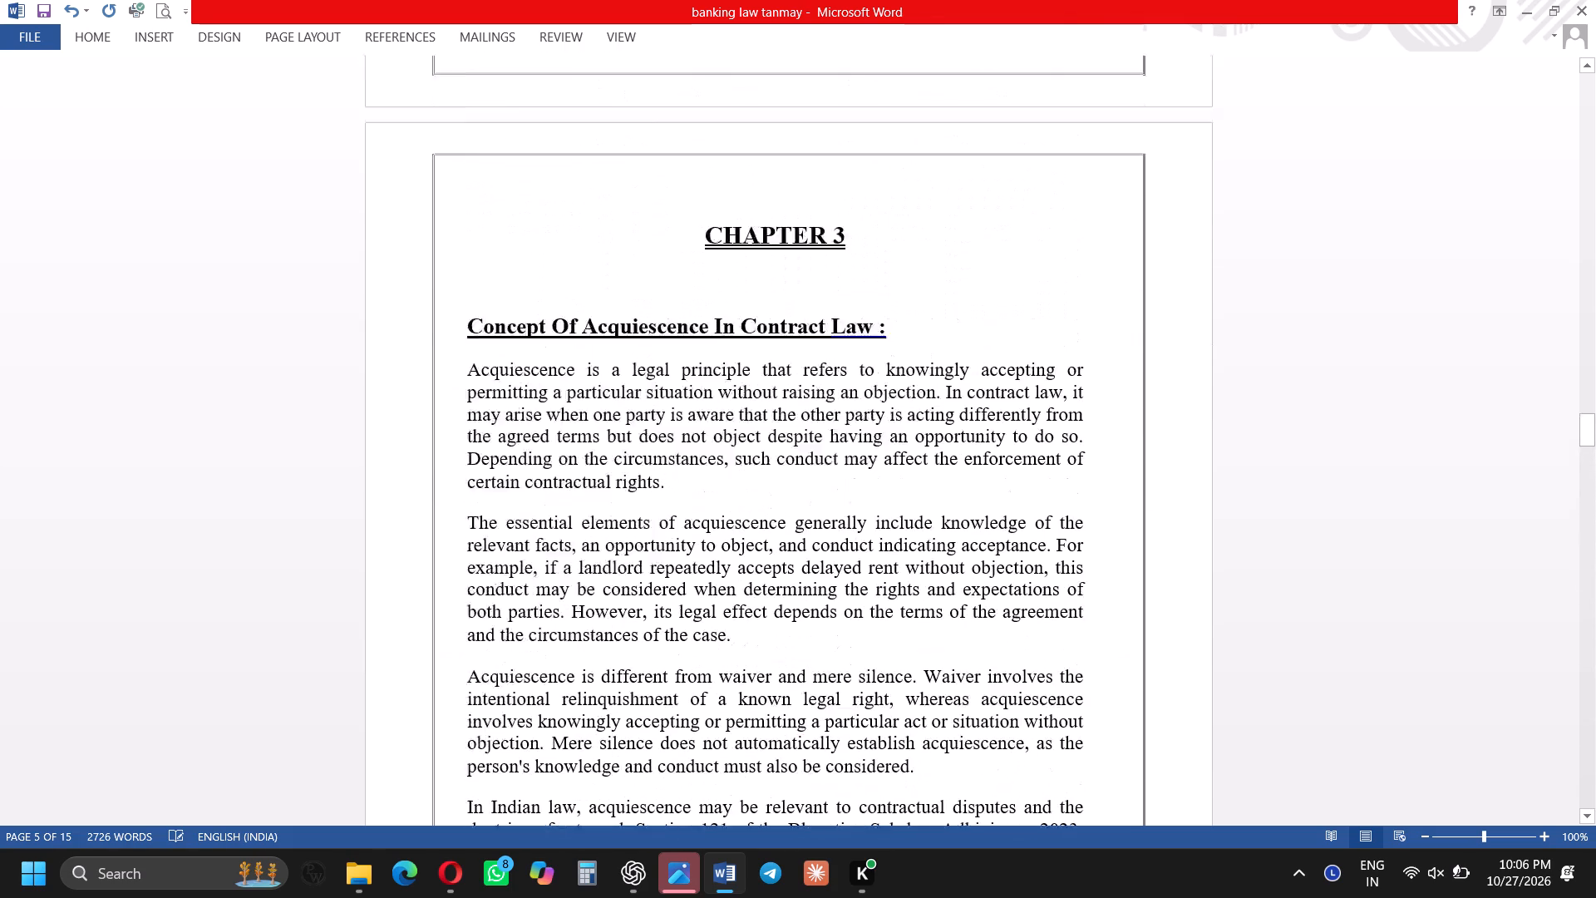
scroll(1131, 474, up, 11)
scroll(1106, 467, up, 14)
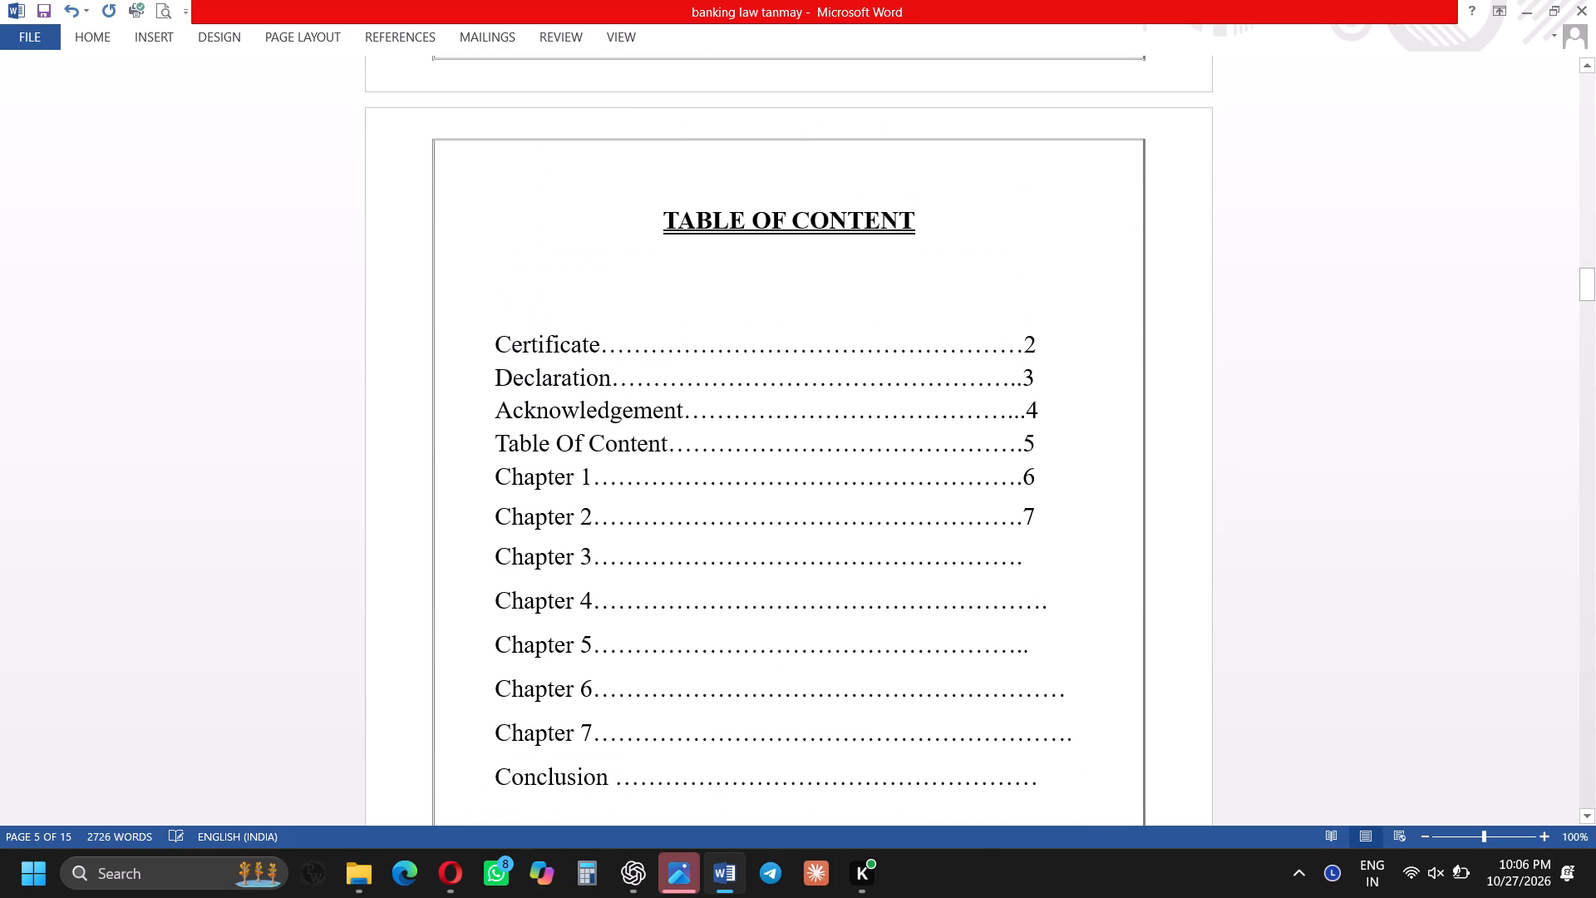
click(1041, 555)
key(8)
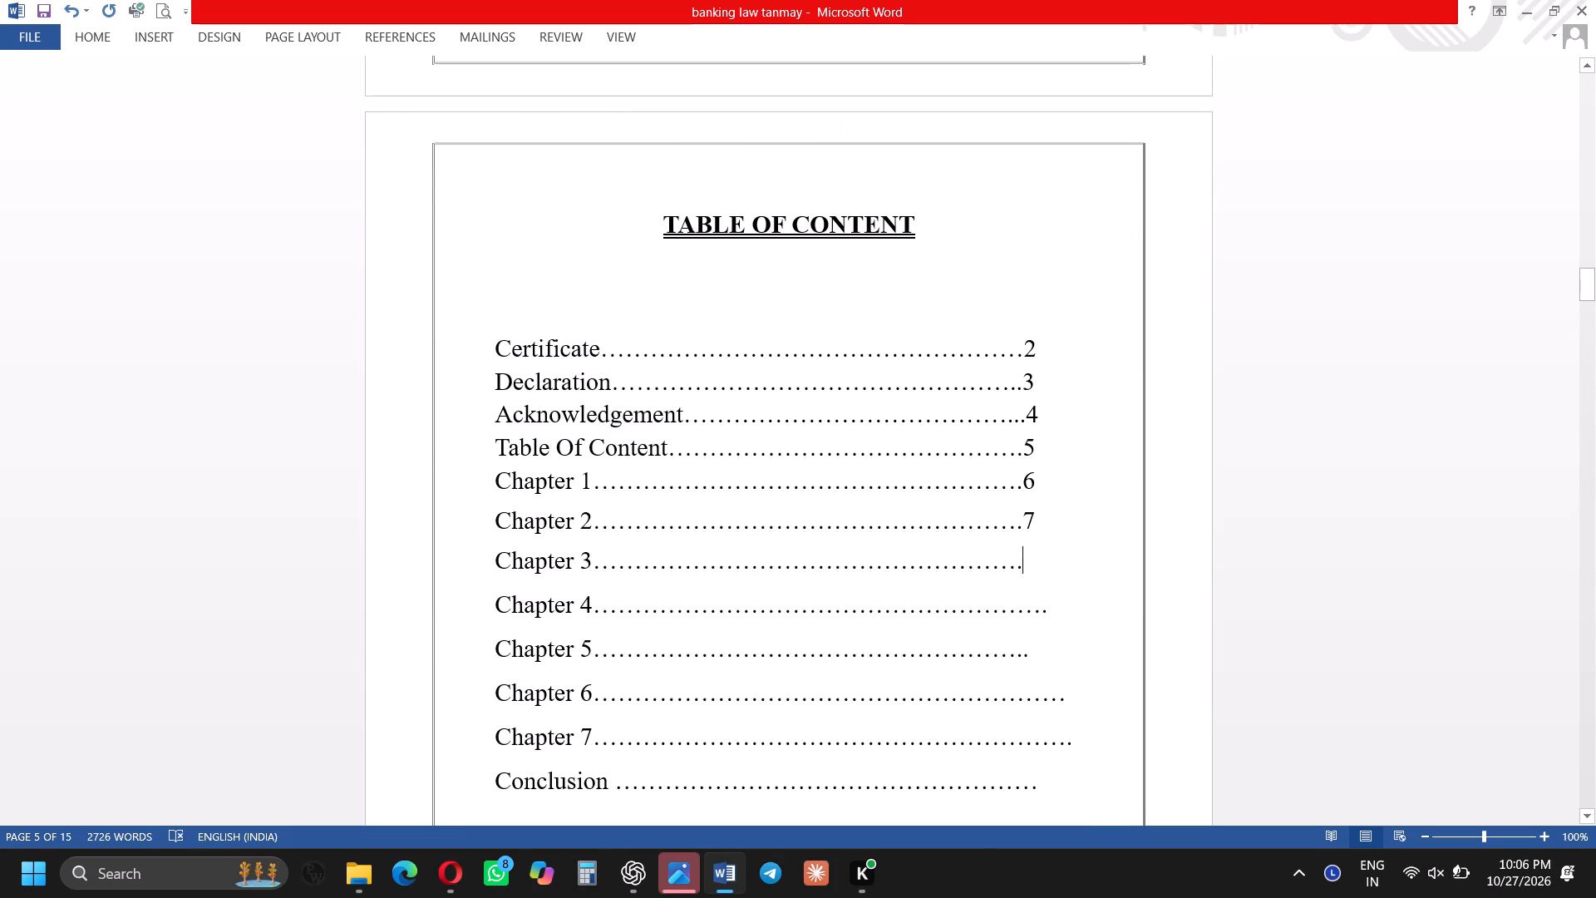
key(Down)
key(BackSpace)
key(Right)
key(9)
key(Left)
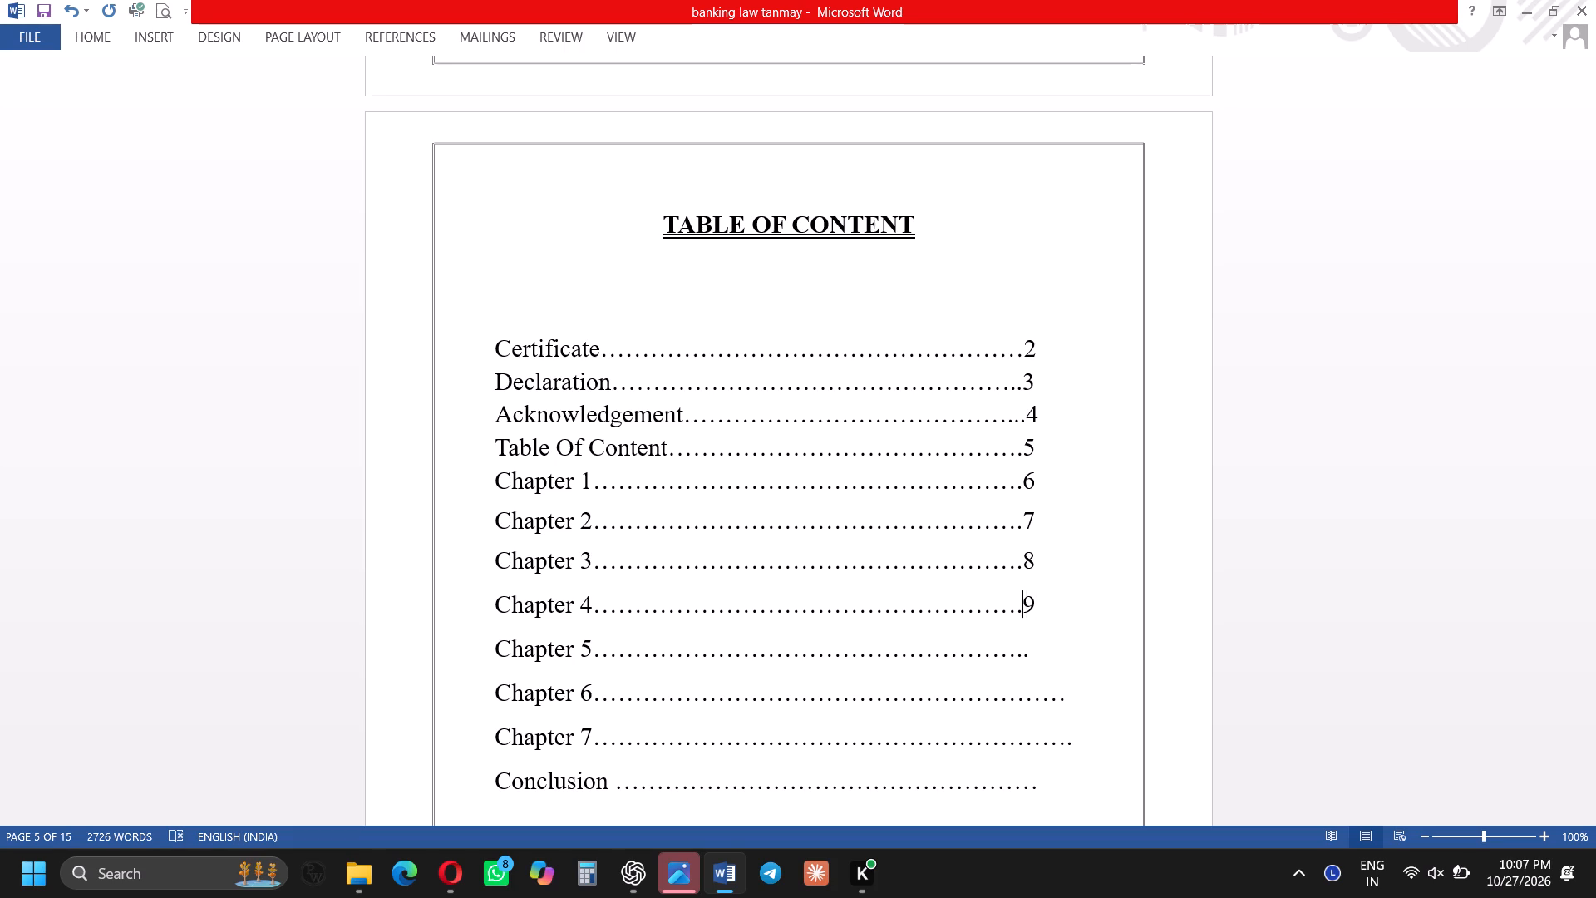
Dismiss the antivirus notification, trim Chapter 5's dotted leader to match the line above, and enter page number 10.
key(Down)
key(Right)
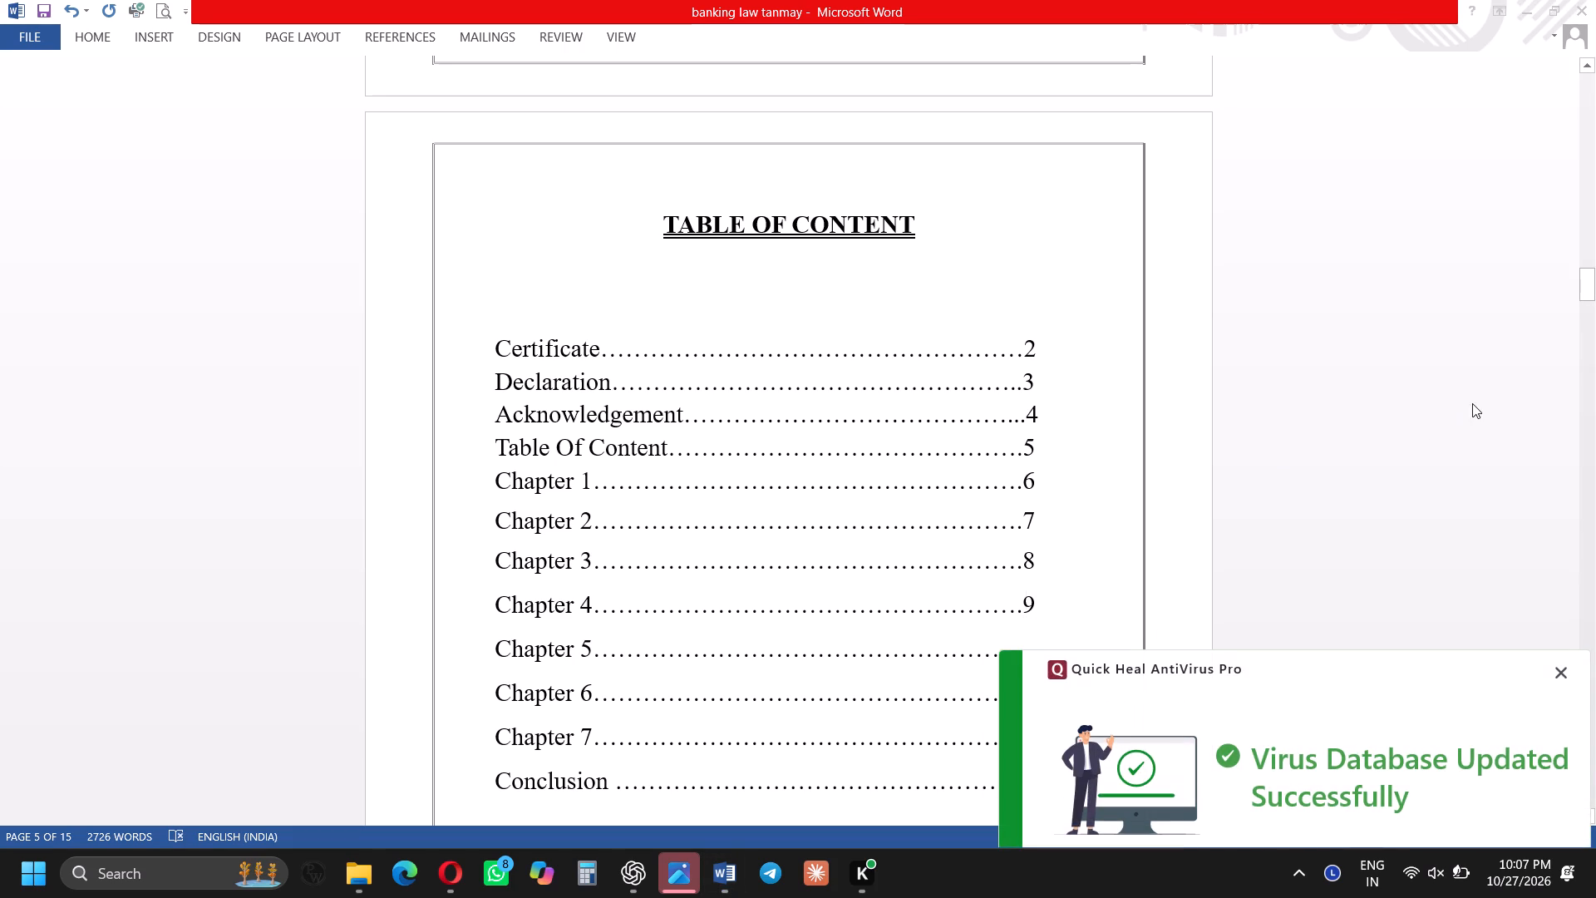
click(1574, 666)
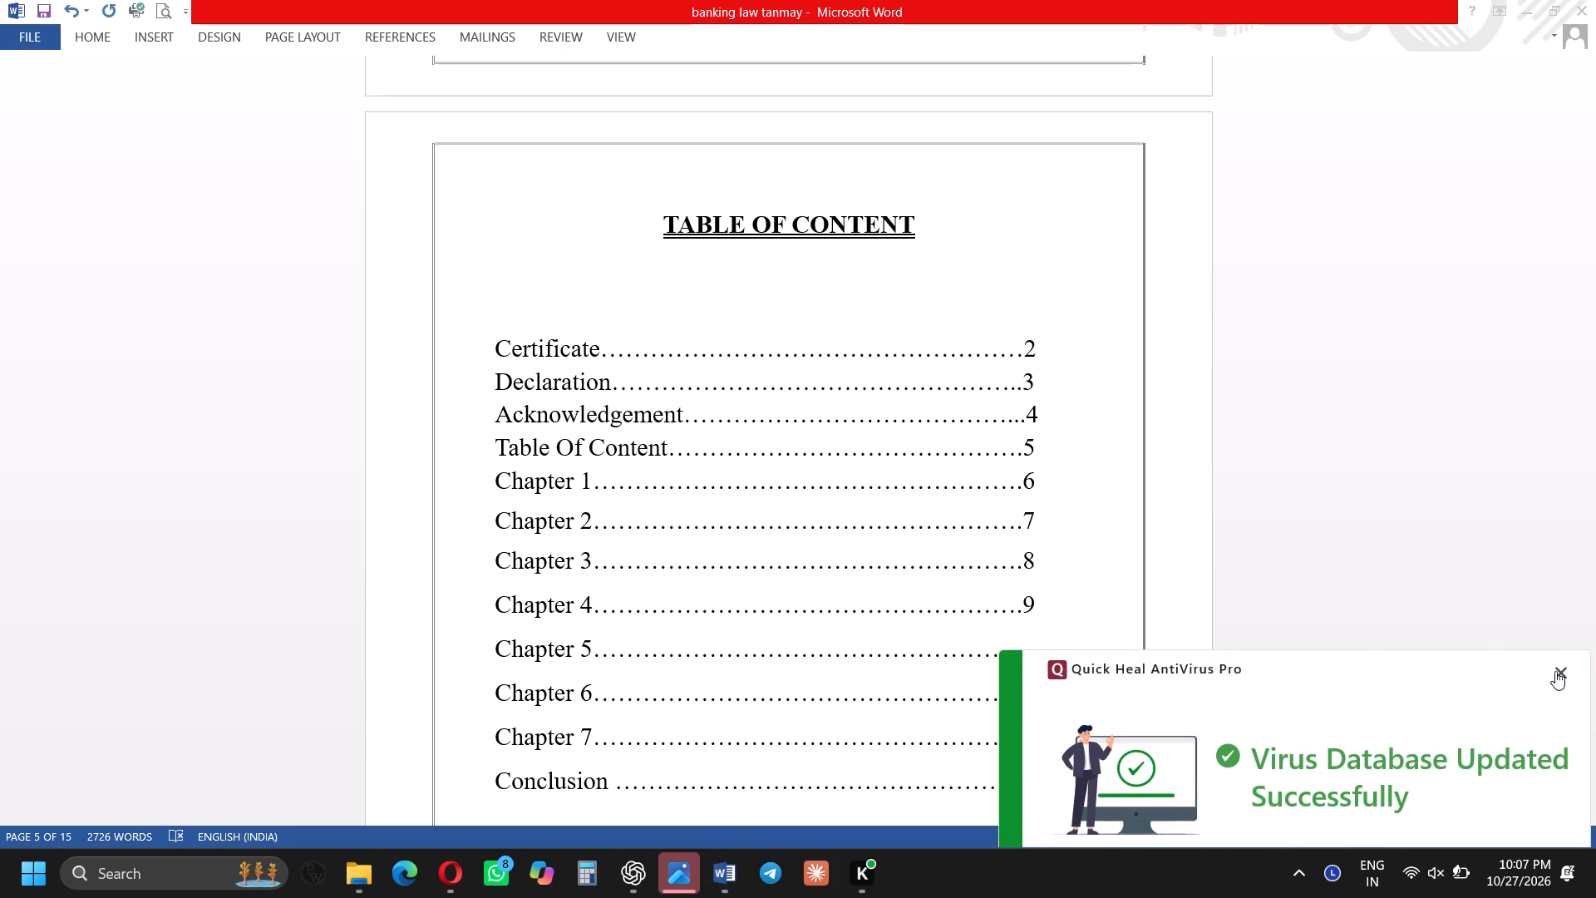
click(1559, 671)
key(BackSpace)
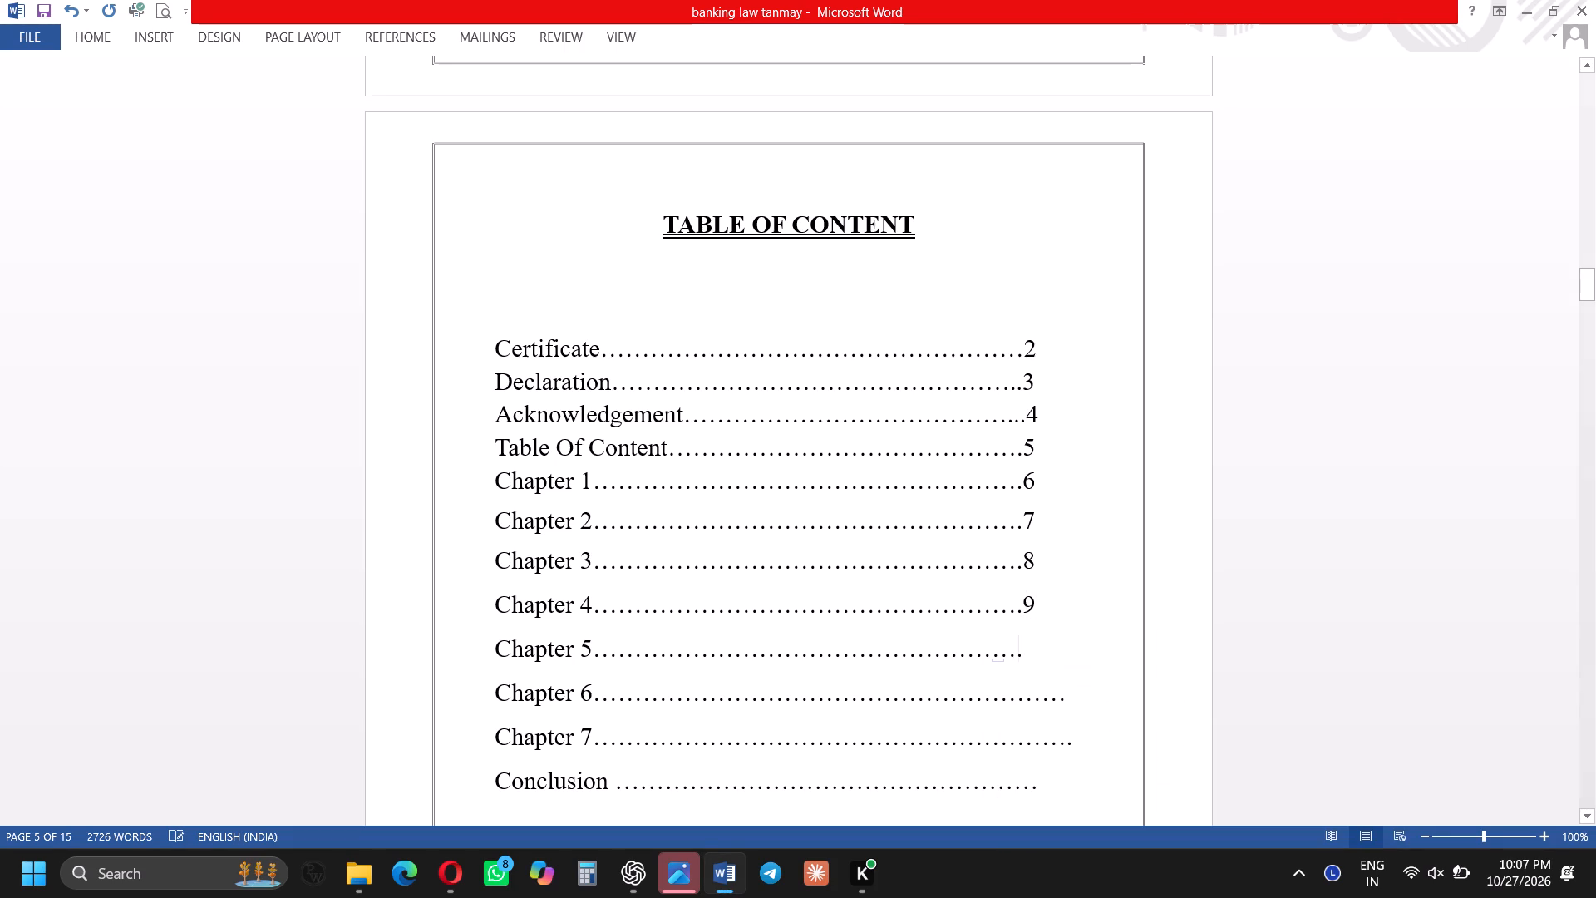
key(Right)
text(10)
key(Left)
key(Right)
Shorten Chapter 6's dotted leader to align with the Chapter 5 leader and enter page number 12.
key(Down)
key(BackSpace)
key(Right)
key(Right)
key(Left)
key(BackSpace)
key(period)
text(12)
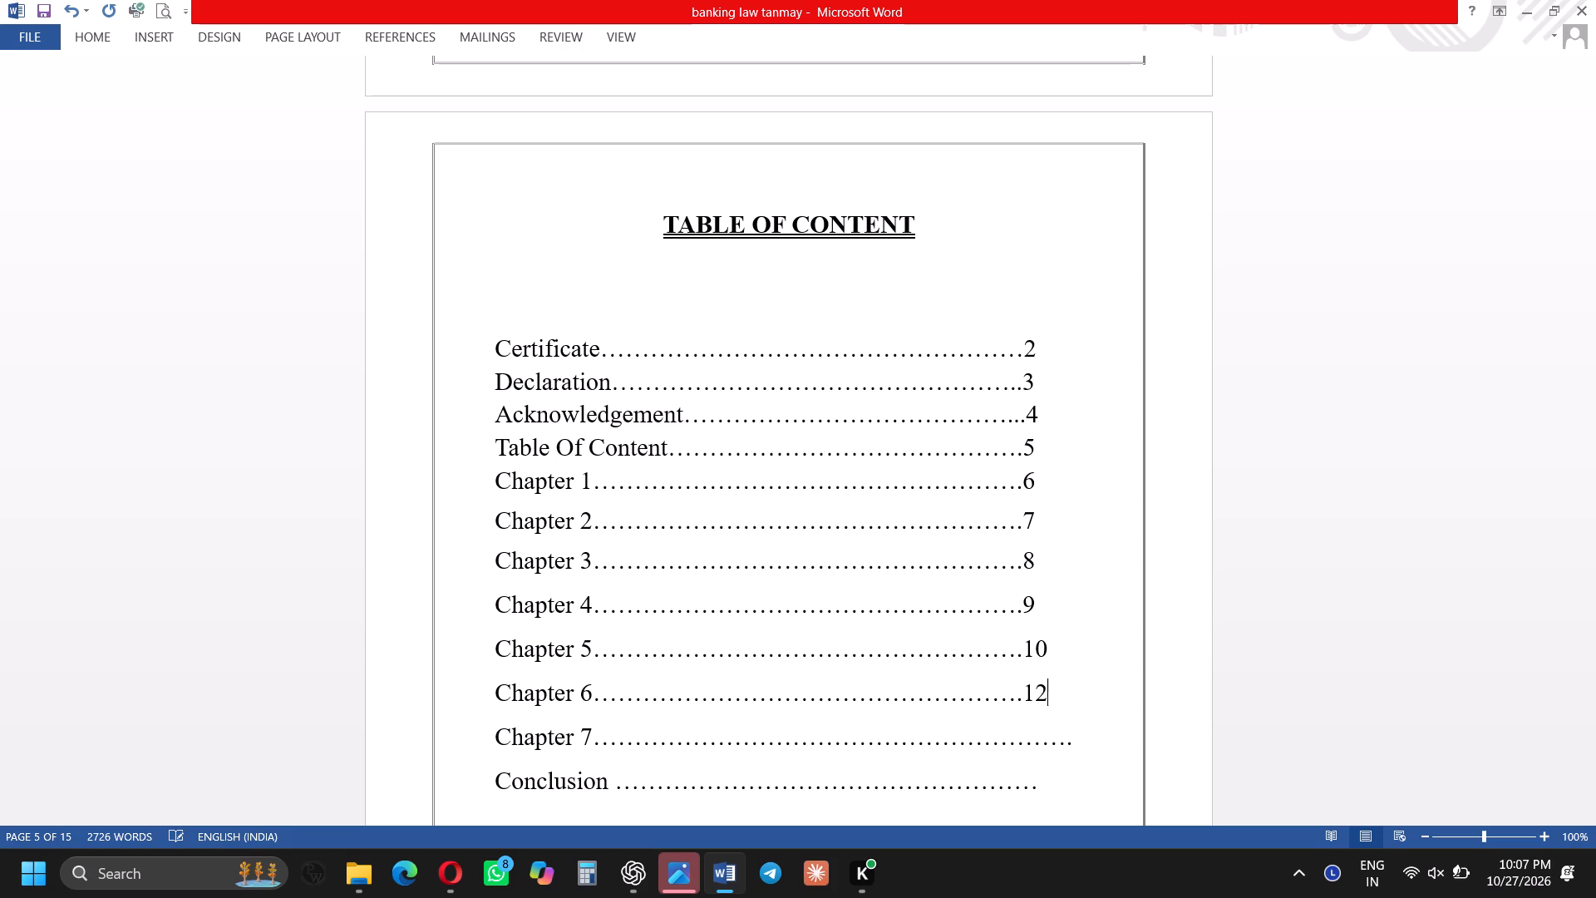
Shorten Chapter 7's dotted leader to align with the Chapter 6 leader and enter page number 14.
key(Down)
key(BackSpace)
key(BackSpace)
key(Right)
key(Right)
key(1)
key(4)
Adjust the end of the Conclusion entry's dotted leader to align with the chapter leaders and enter page number 15.
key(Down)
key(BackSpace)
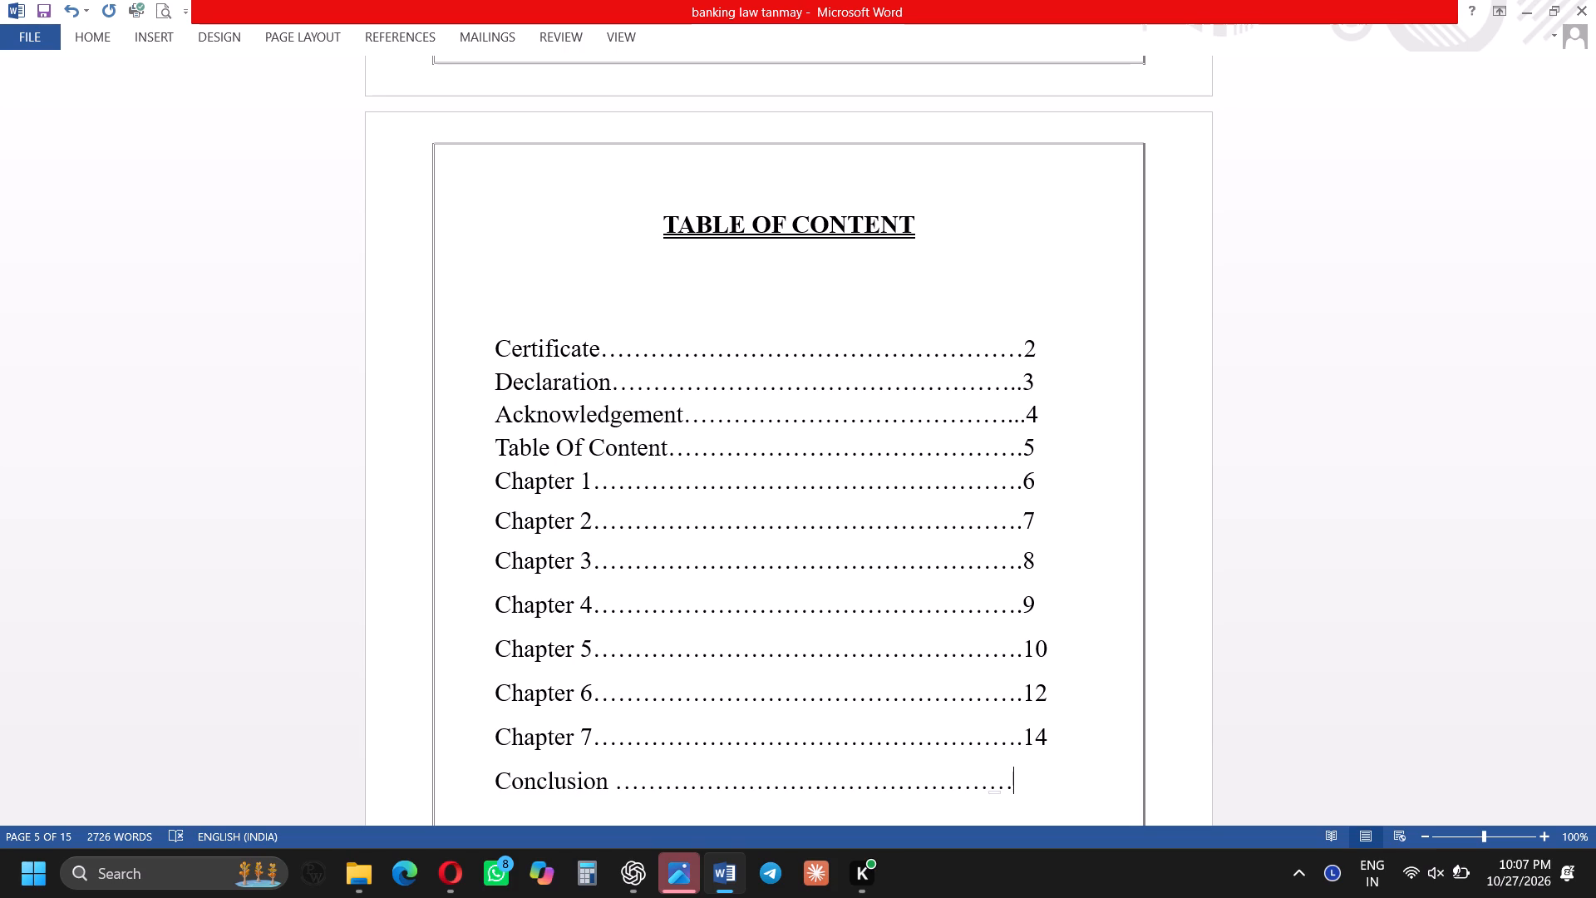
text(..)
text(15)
Review the whole document from the table of content to the last page and back up to the cover page.
scroll(1076, 646, up, 1)
scroll(1076, 645, down, 20)
scroll(1076, 645, down, 18)
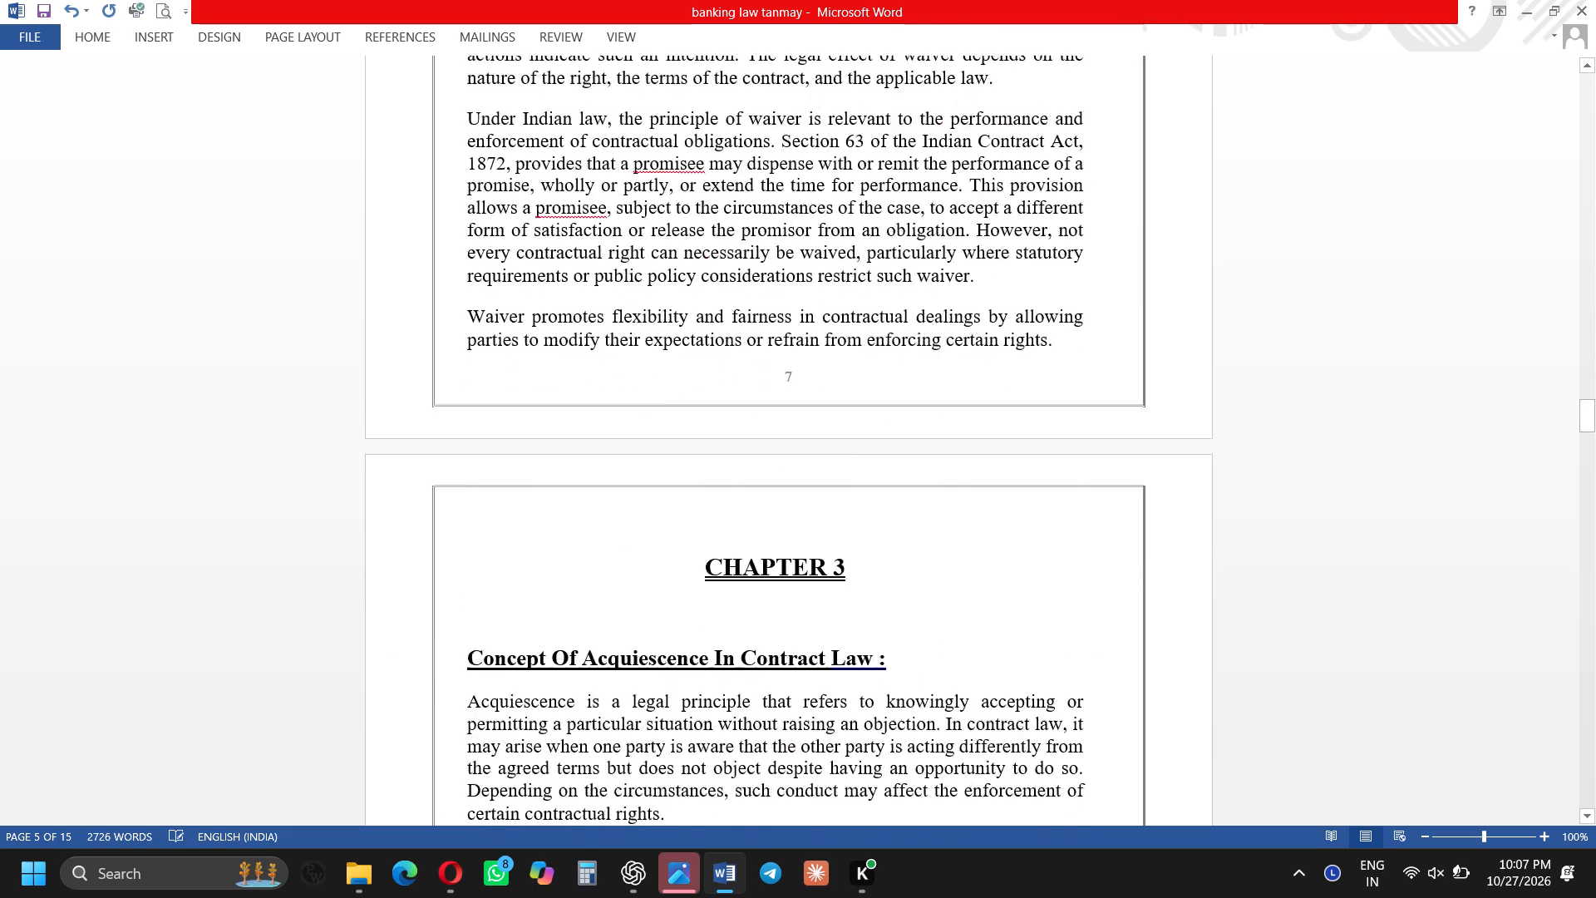
scroll(1056, 521, down, 20)
scroll(1056, 521, down, 20)
scroll(1056, 521, down, 7)
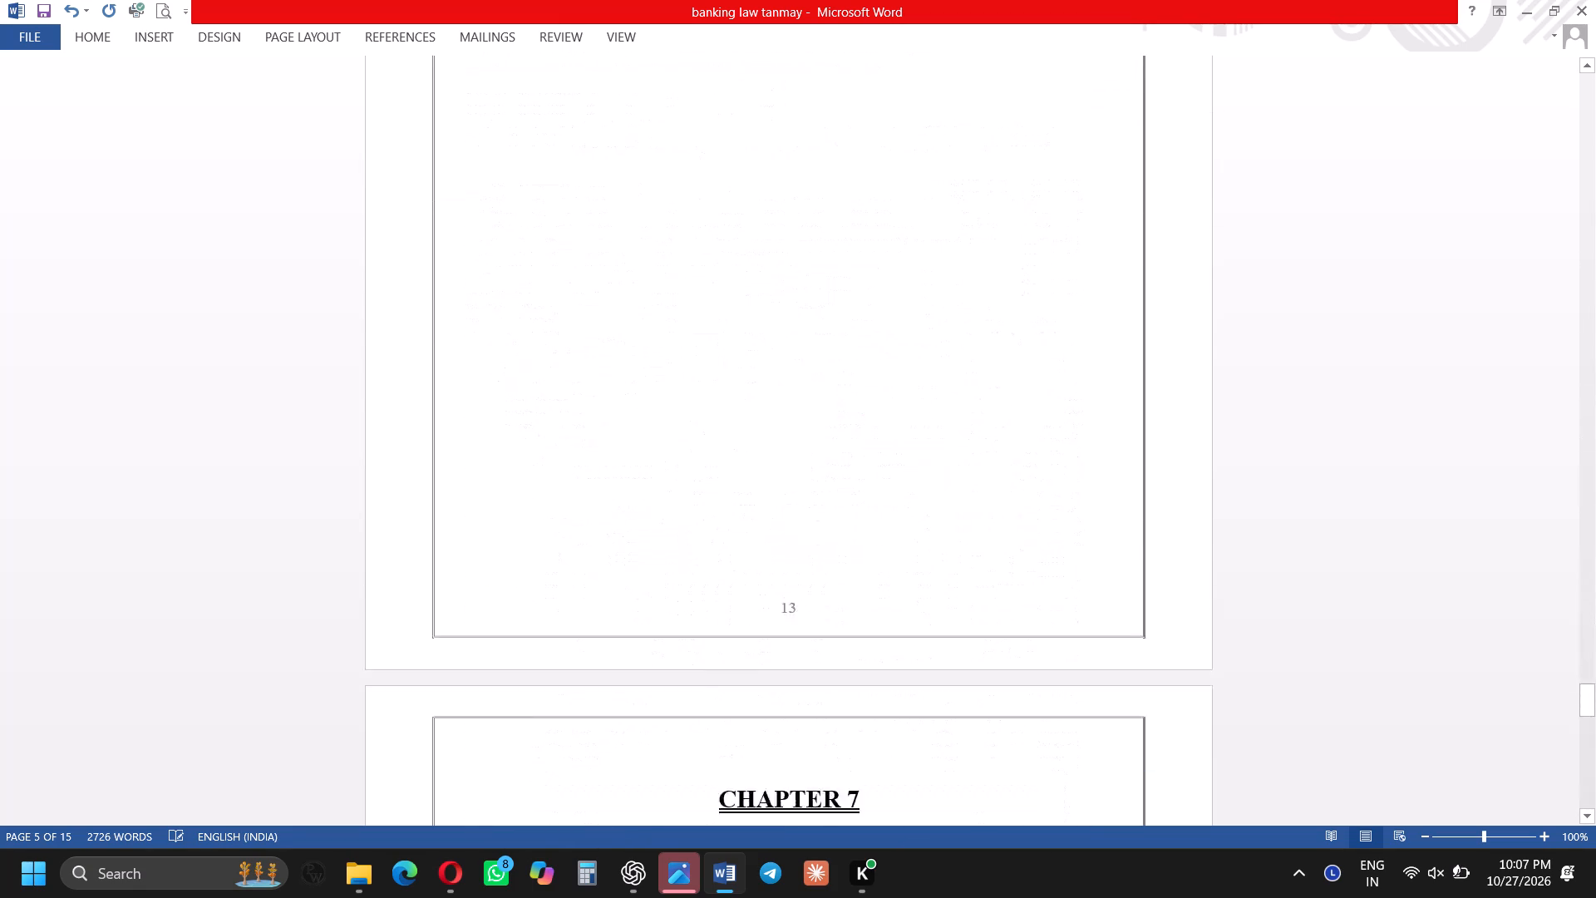
scroll(1033, 534, down, 11)
scroll(1031, 536, up, 2)
scroll(1031, 536, down, 5)
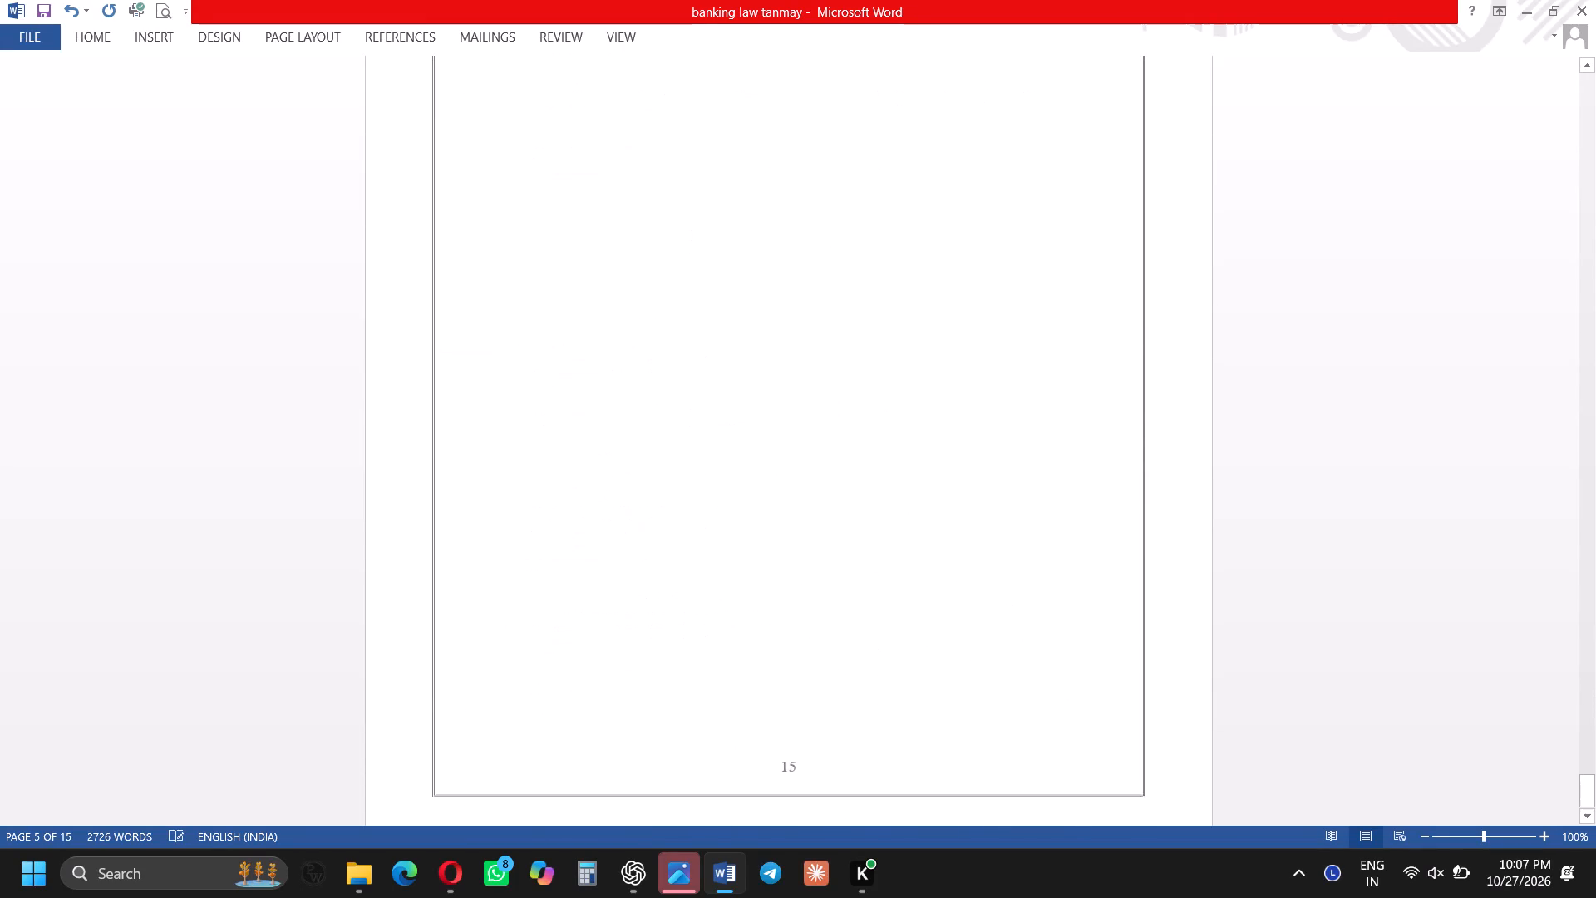
scroll(1031, 536, down, 5)
scroll(1031, 536, up, 20)
scroll(1031, 536, up, 2)
scroll(1030, 536, down, 3)
scroll(1030, 536, up, 1)
scroll(1030, 536, down, 1)
scroll(1030, 536, up, 14)
scroll(1023, 537, up, 20)
scroll(1023, 537, up, 12)
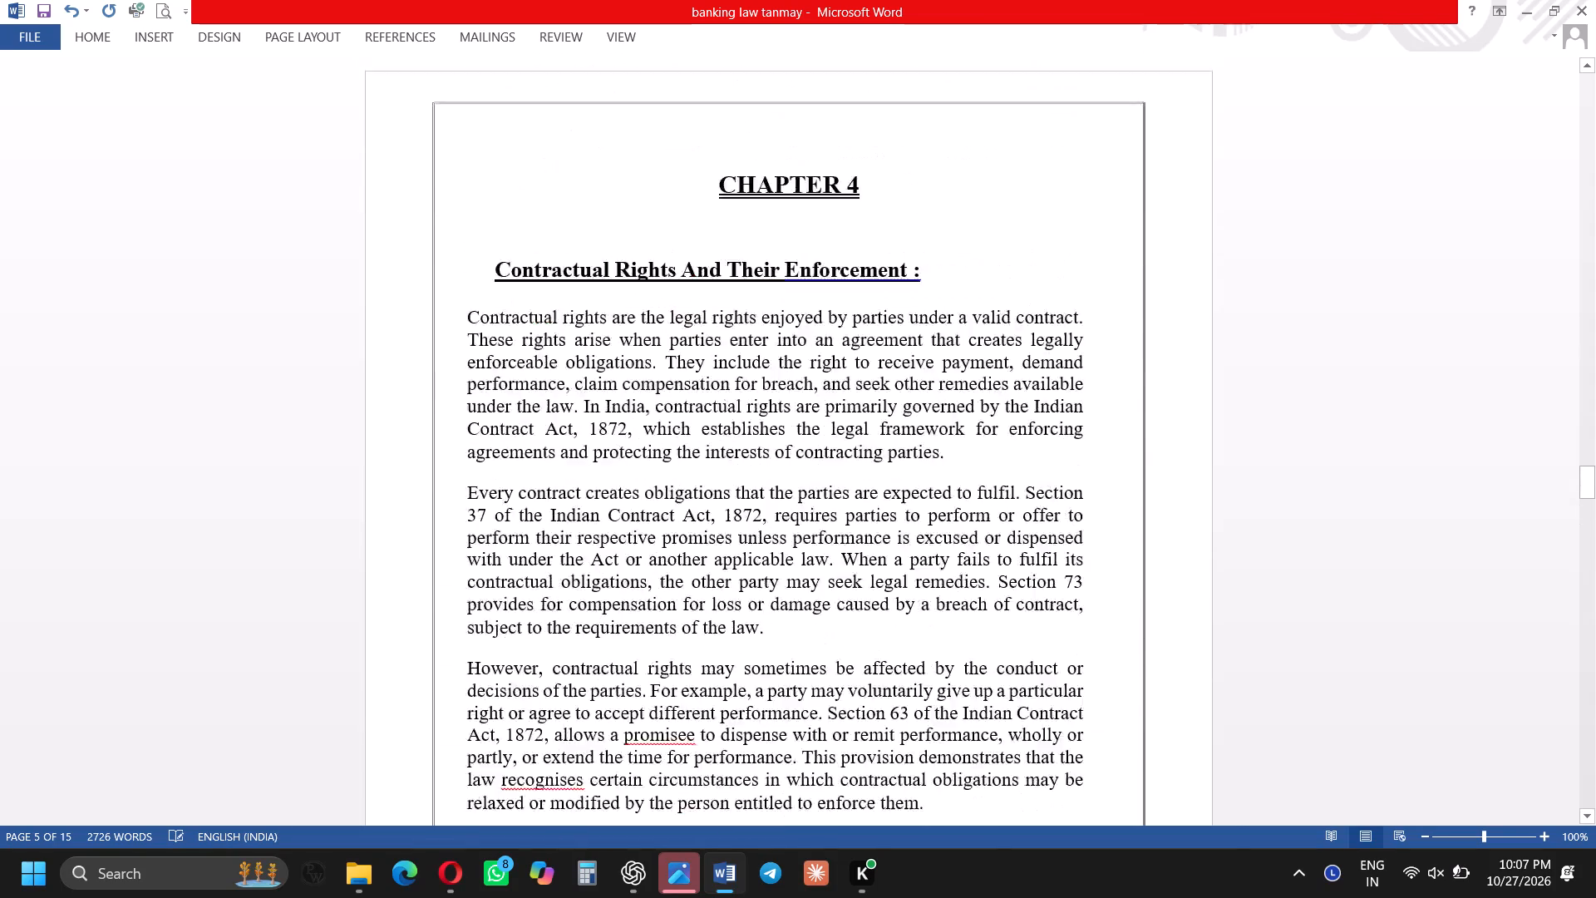
scroll(1021, 624, up, 20)
scroll(1021, 624, up, 20)
scroll(1021, 624, up, 6)
scroll(1037, 620, down, 8)
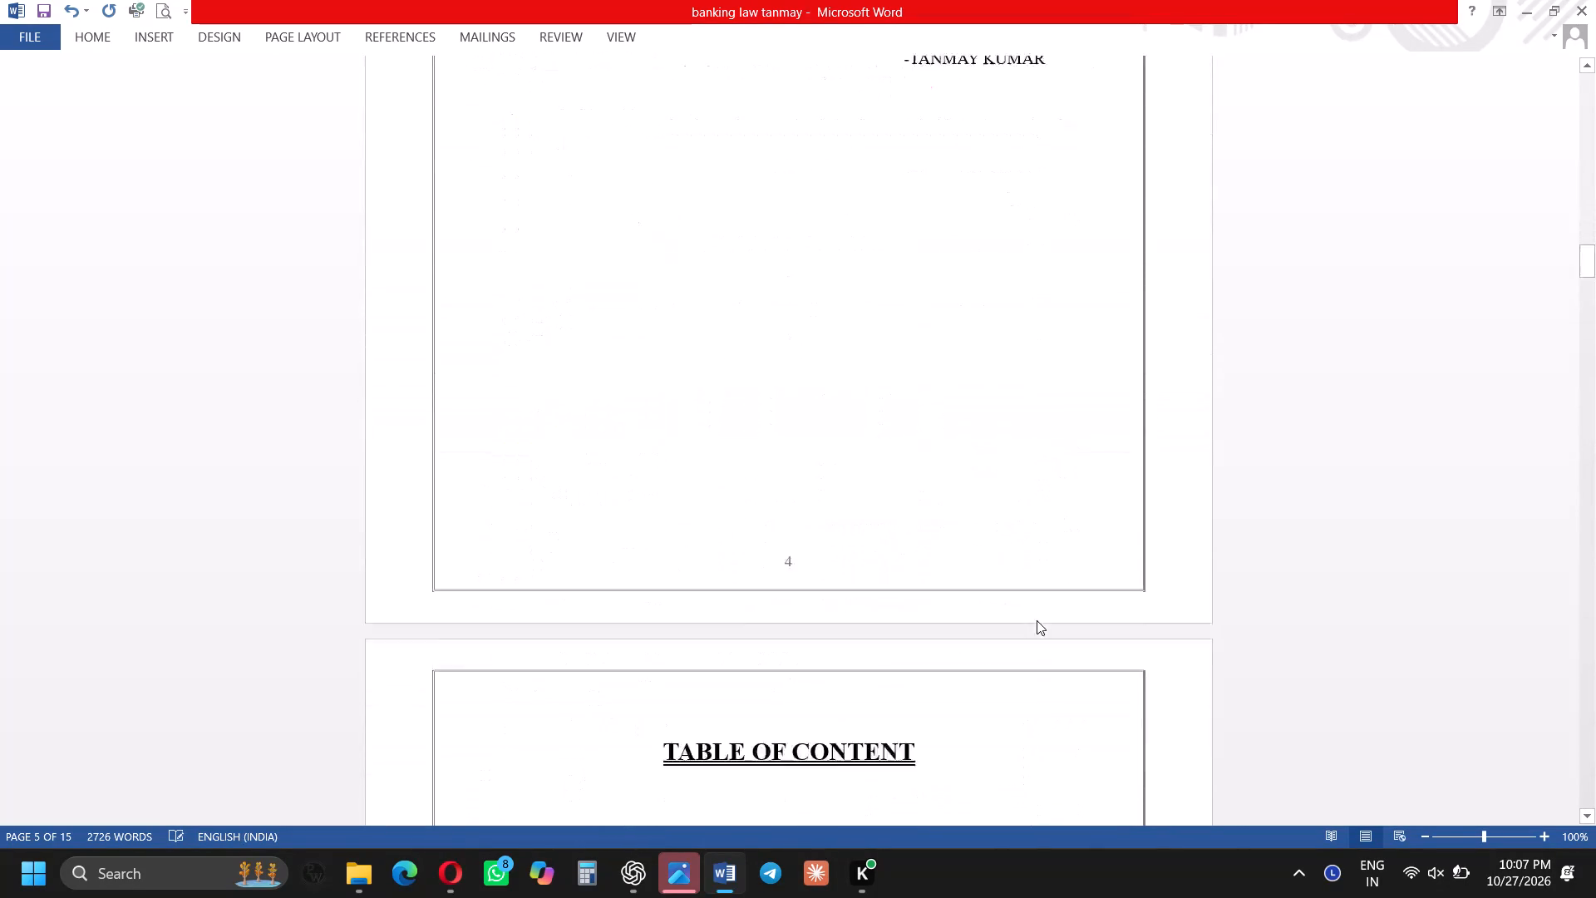
scroll(1037, 620, down, 17)
scroll(1033, 616, up, 18)
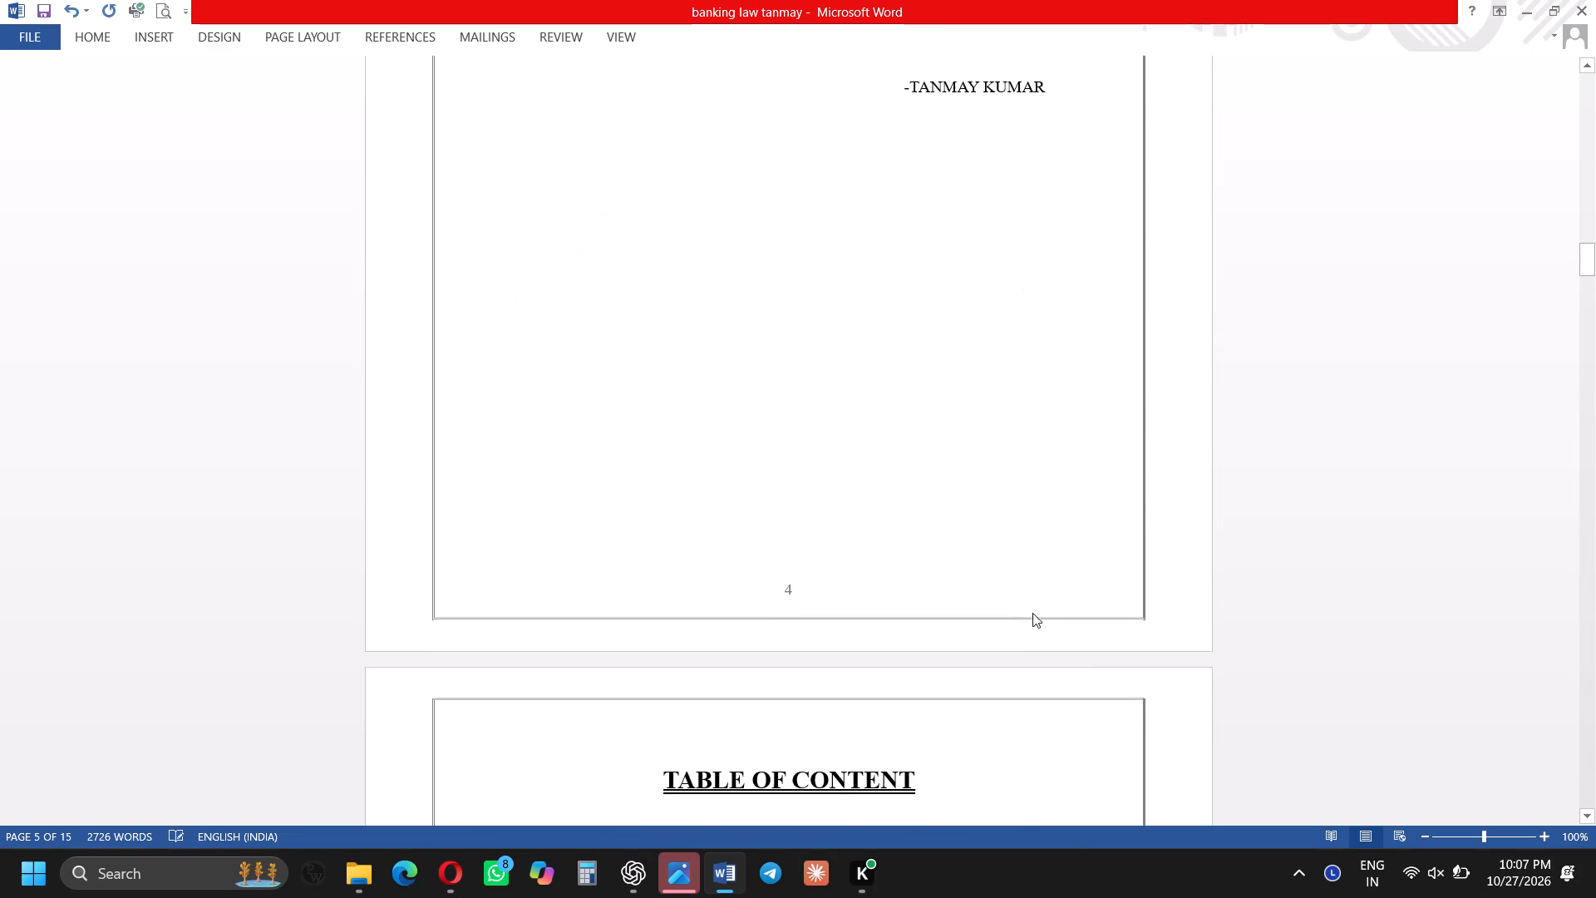
scroll(1030, 607, up, 17)
scroll(1022, 601, up, 17)
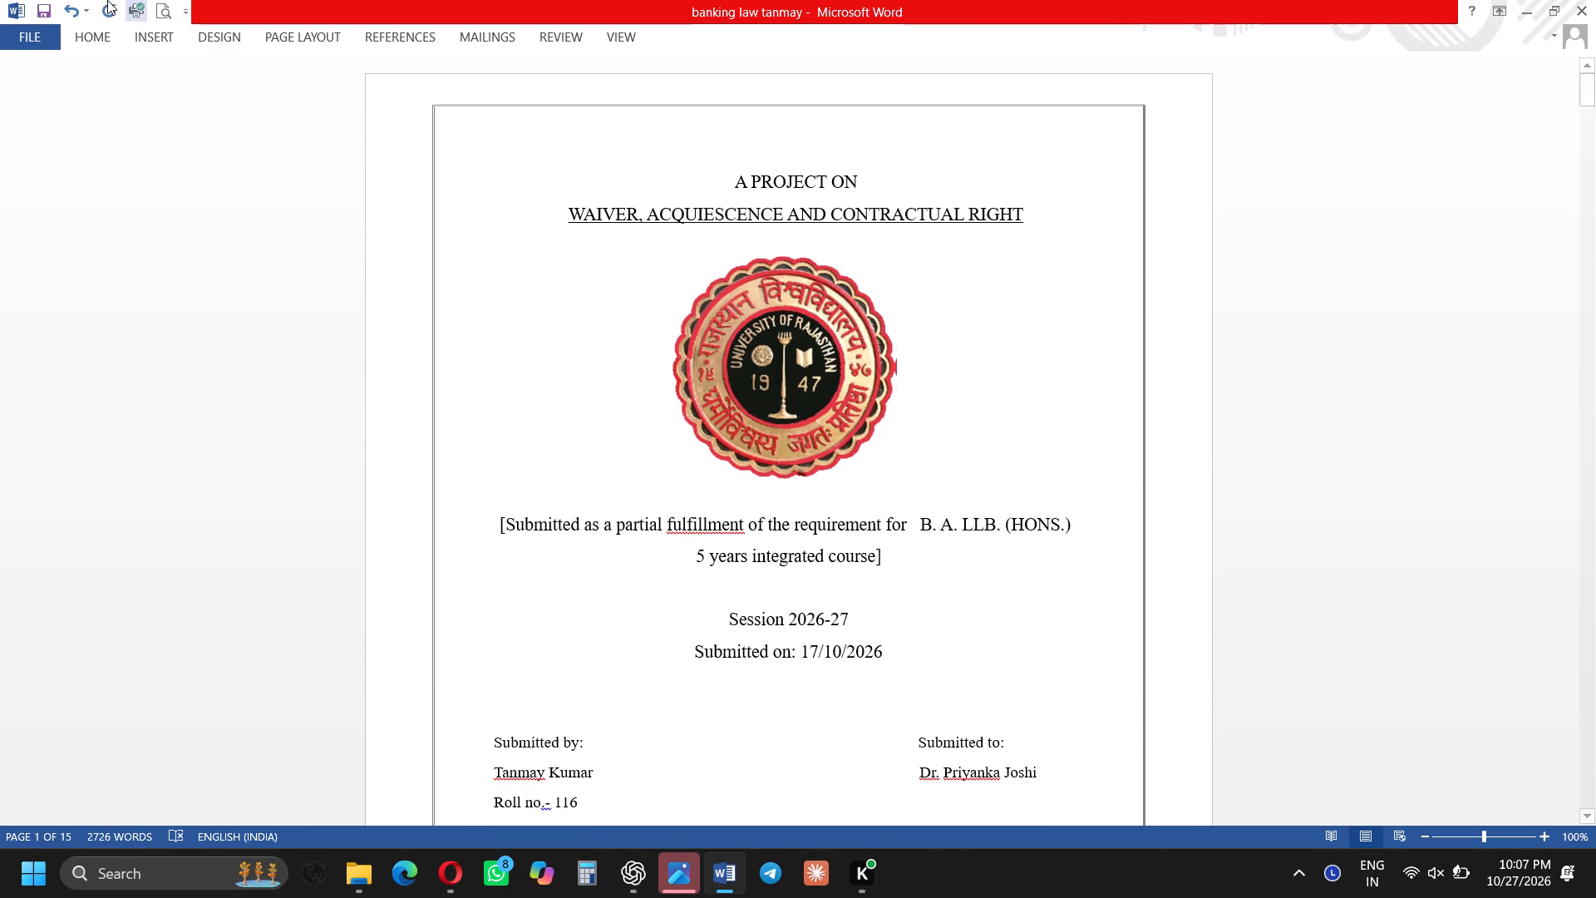
Save a copy of the document as a Word document named "contract tanmay" in the python folder under Documents.
click(22, 31)
click(80, 215)
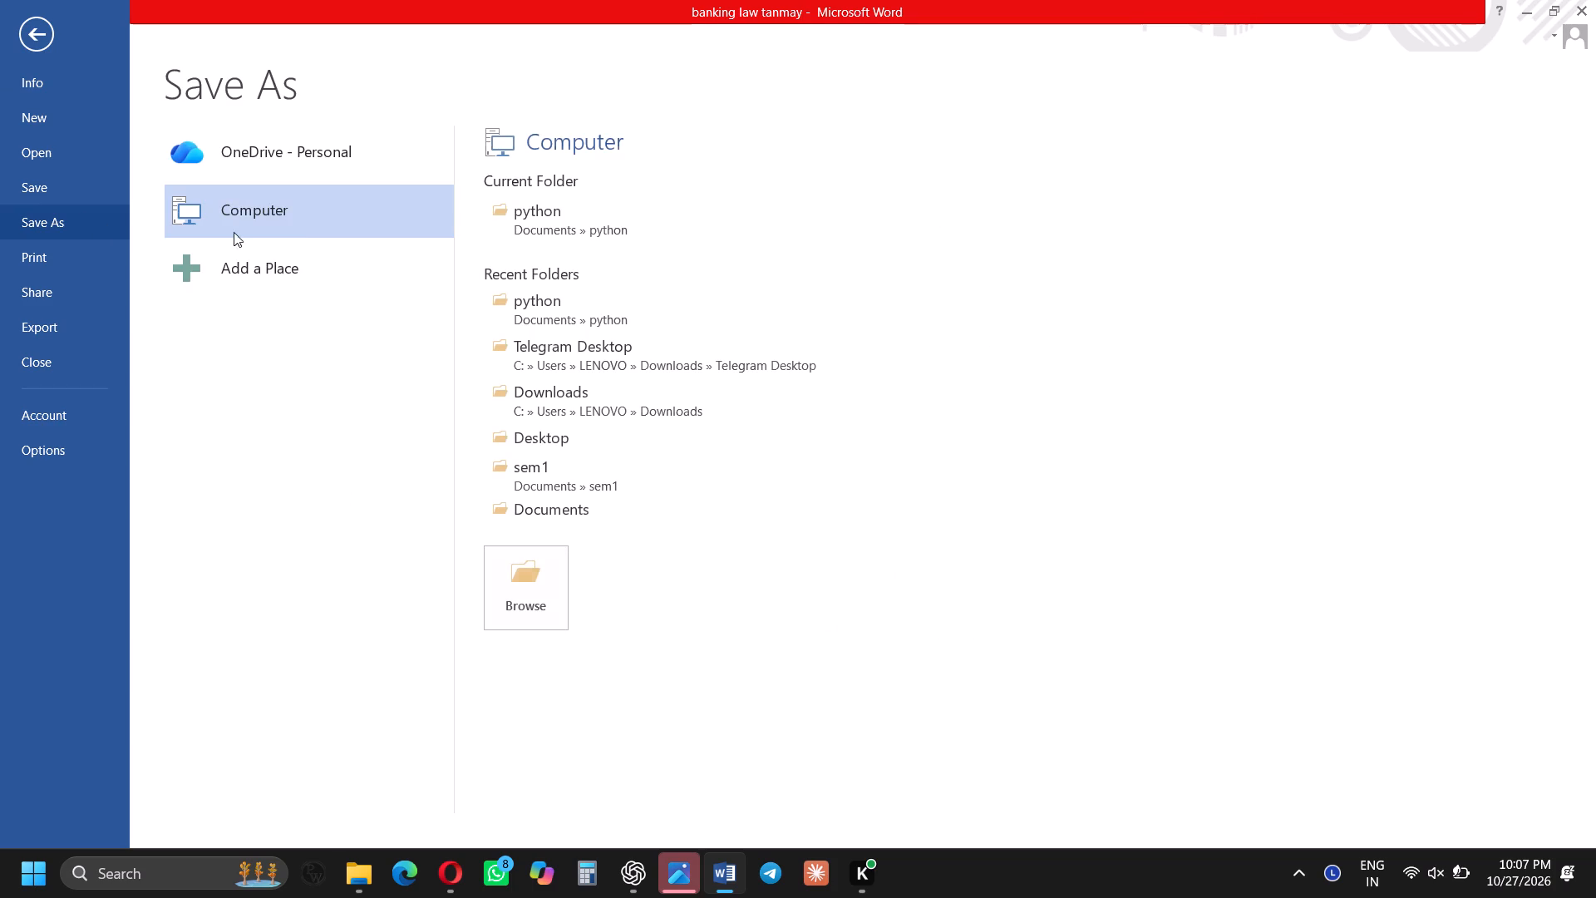
click(546, 574)
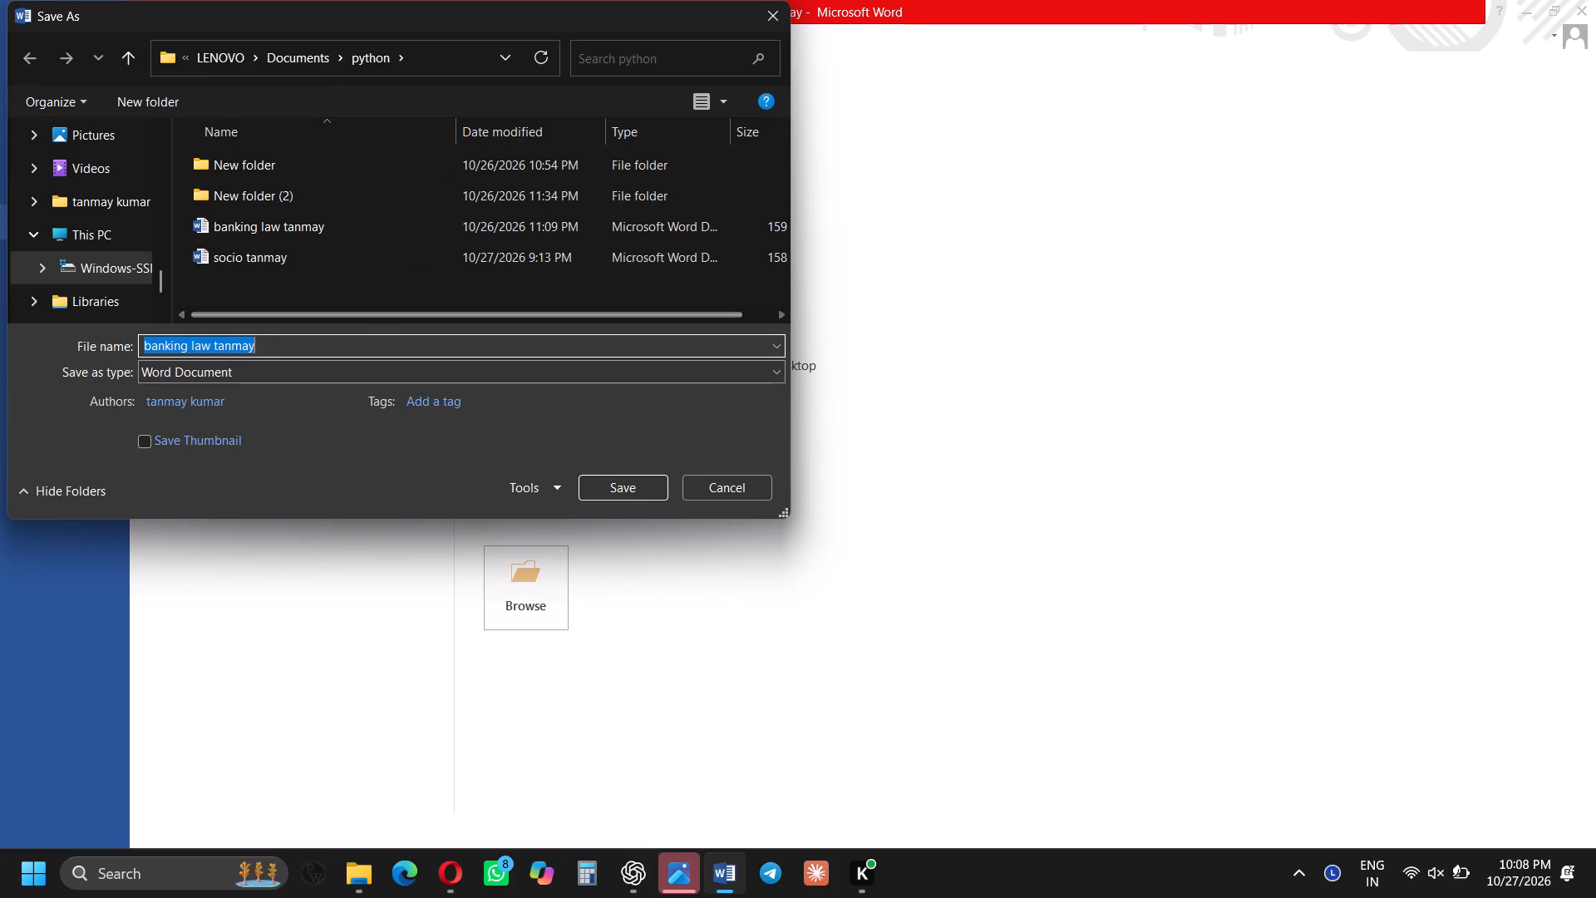
key(BackSpace)
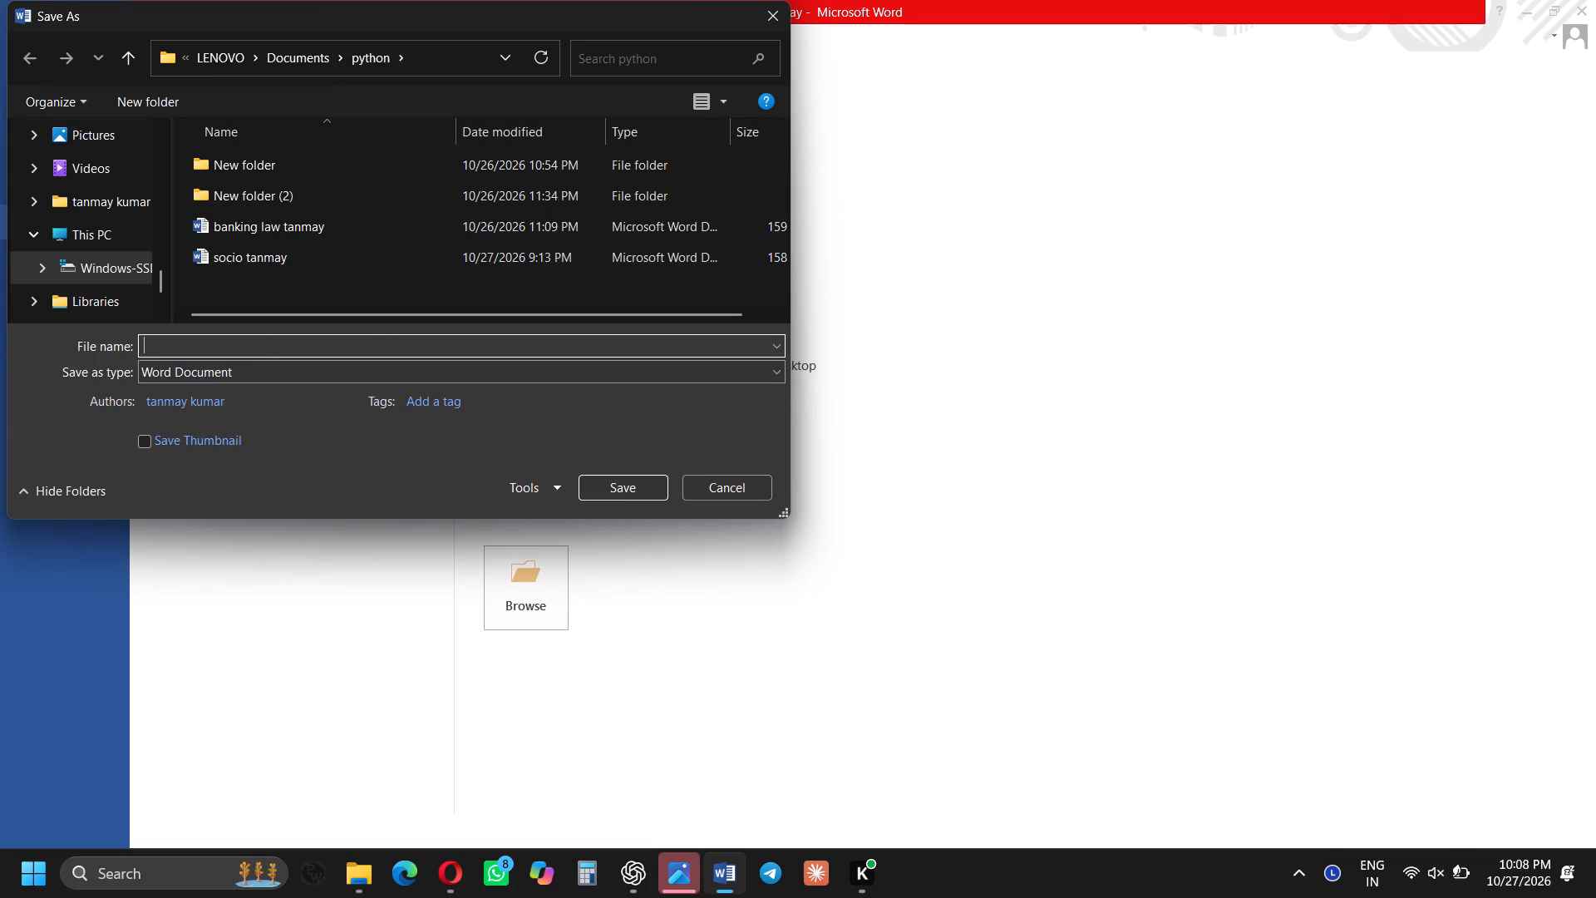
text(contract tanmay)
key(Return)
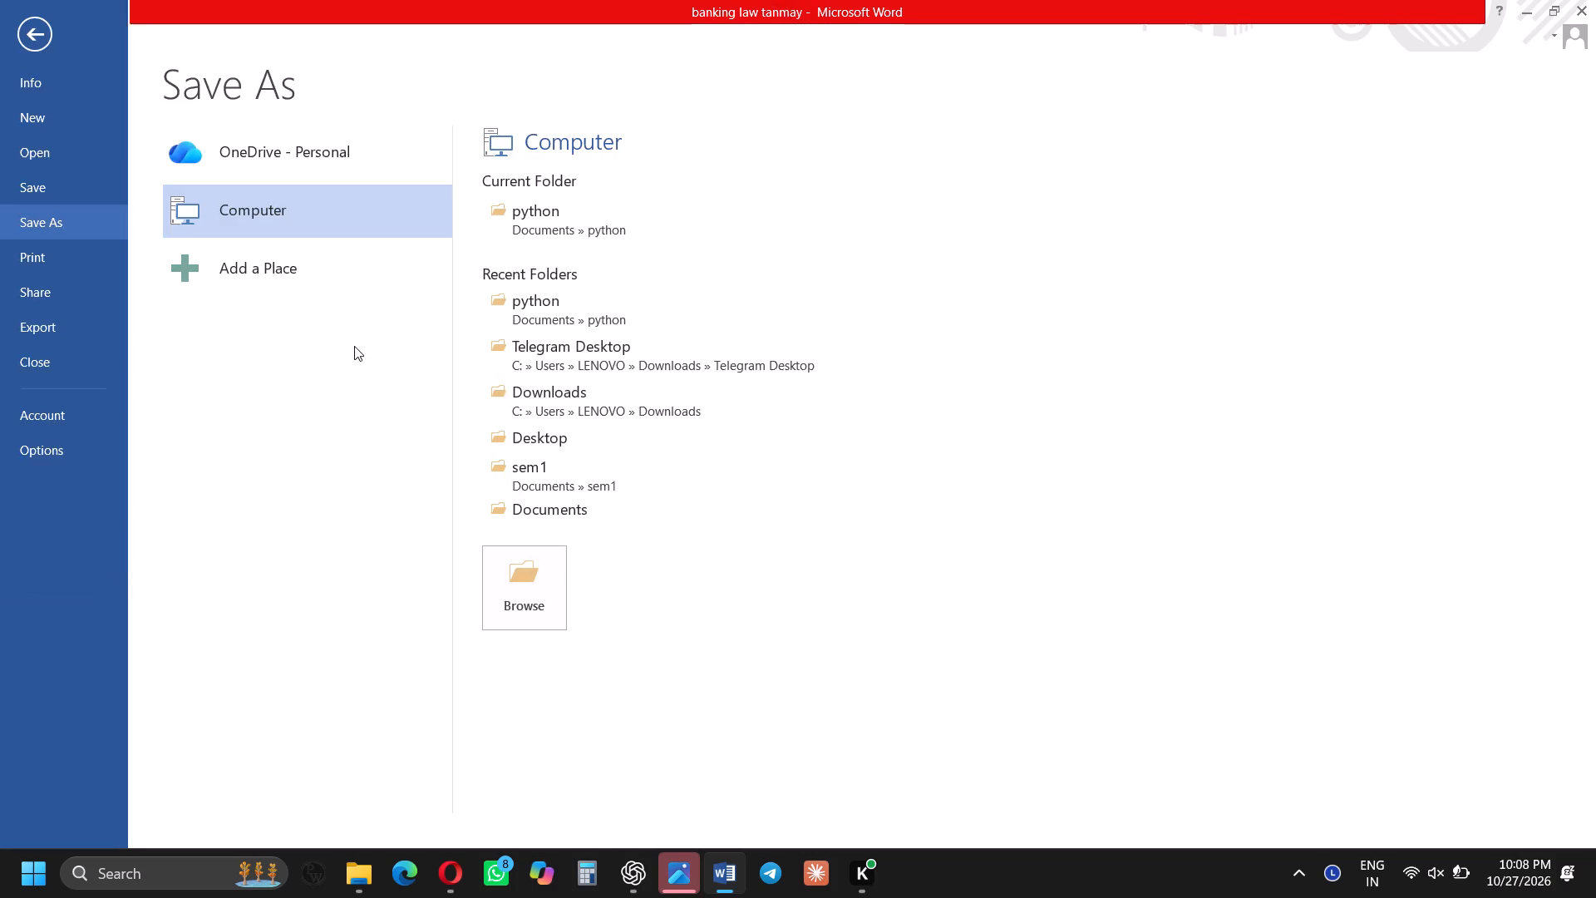
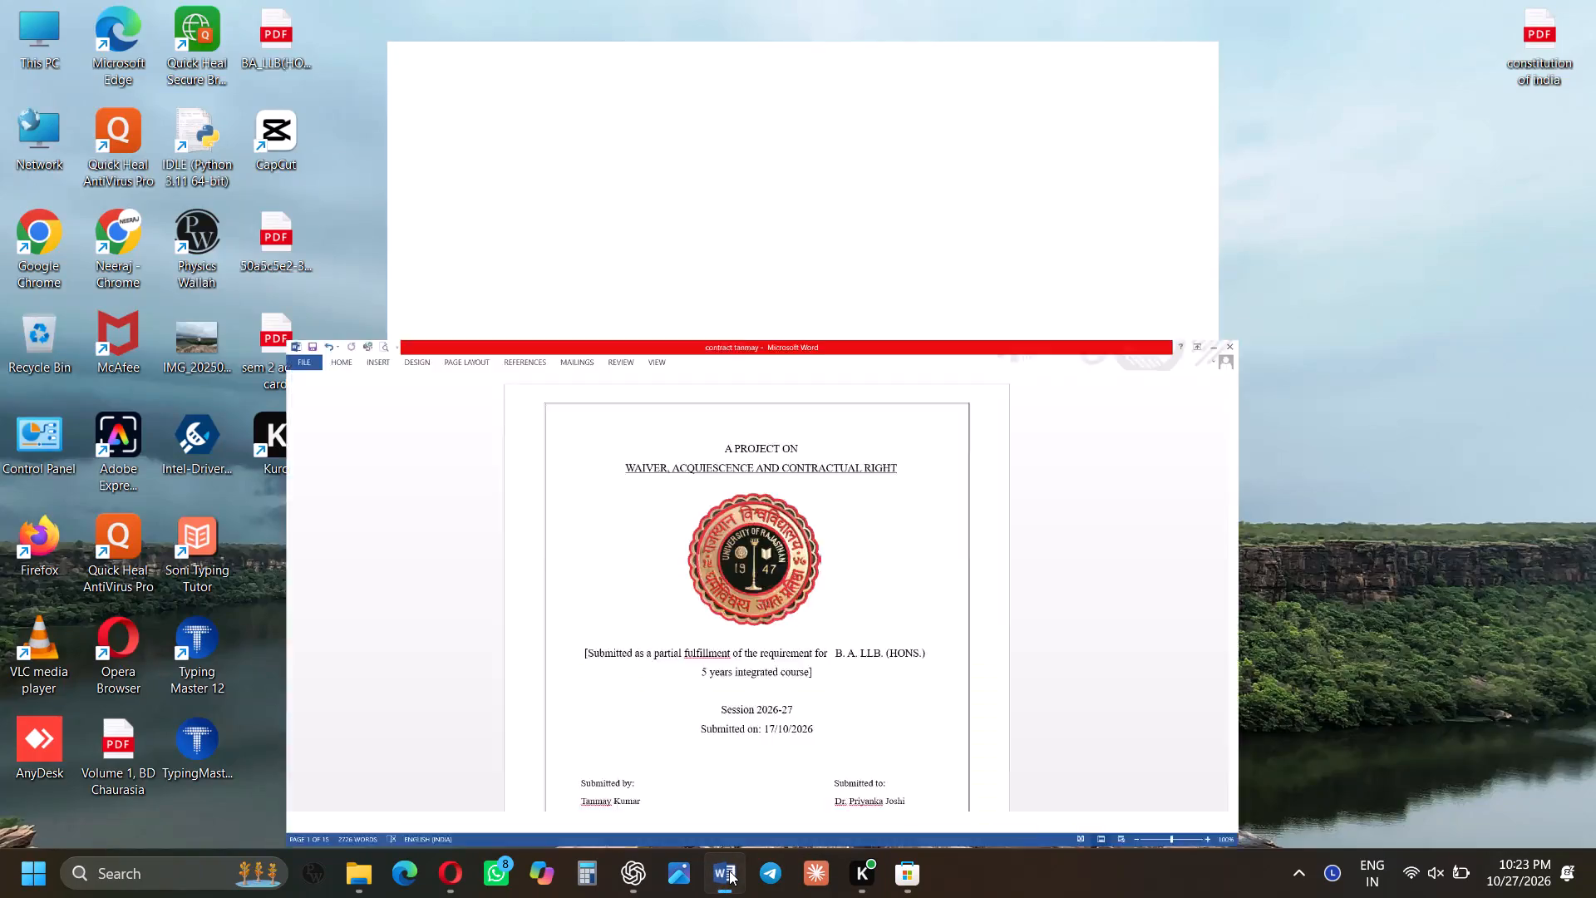
Review the saved contract project from the cover page through the chapters and conclusion to the final page 15.
scroll(1249, 383, down, 7)
scroll(1247, 374, down, 16)
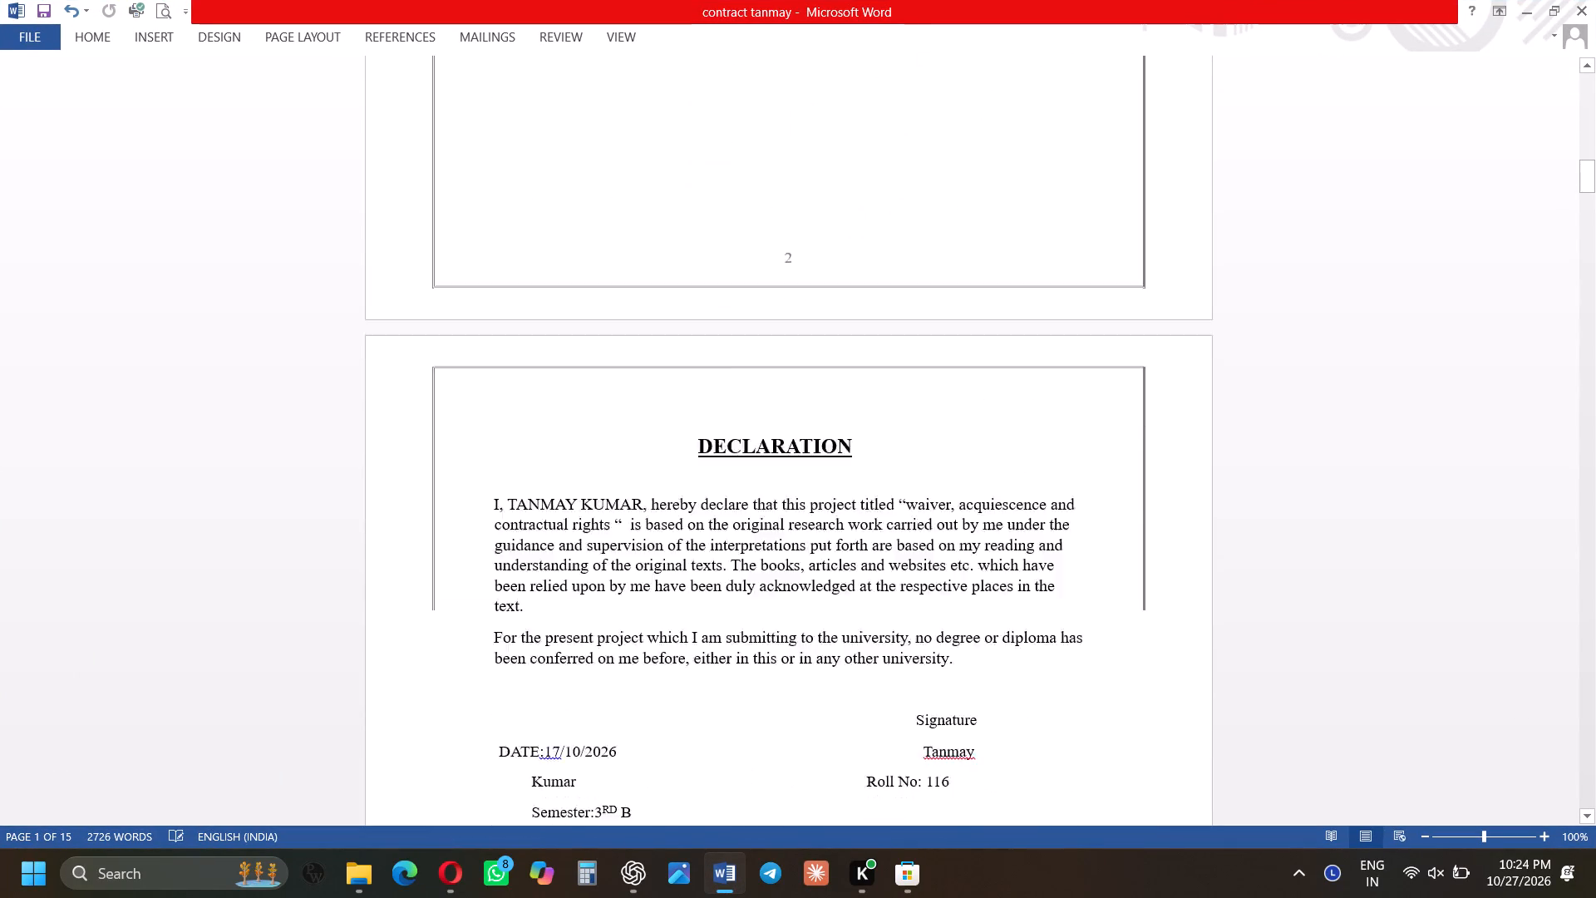
scroll(1214, 368, down, 11)
scroll(1199, 363, down, 20)
scroll(1199, 363, down, 9)
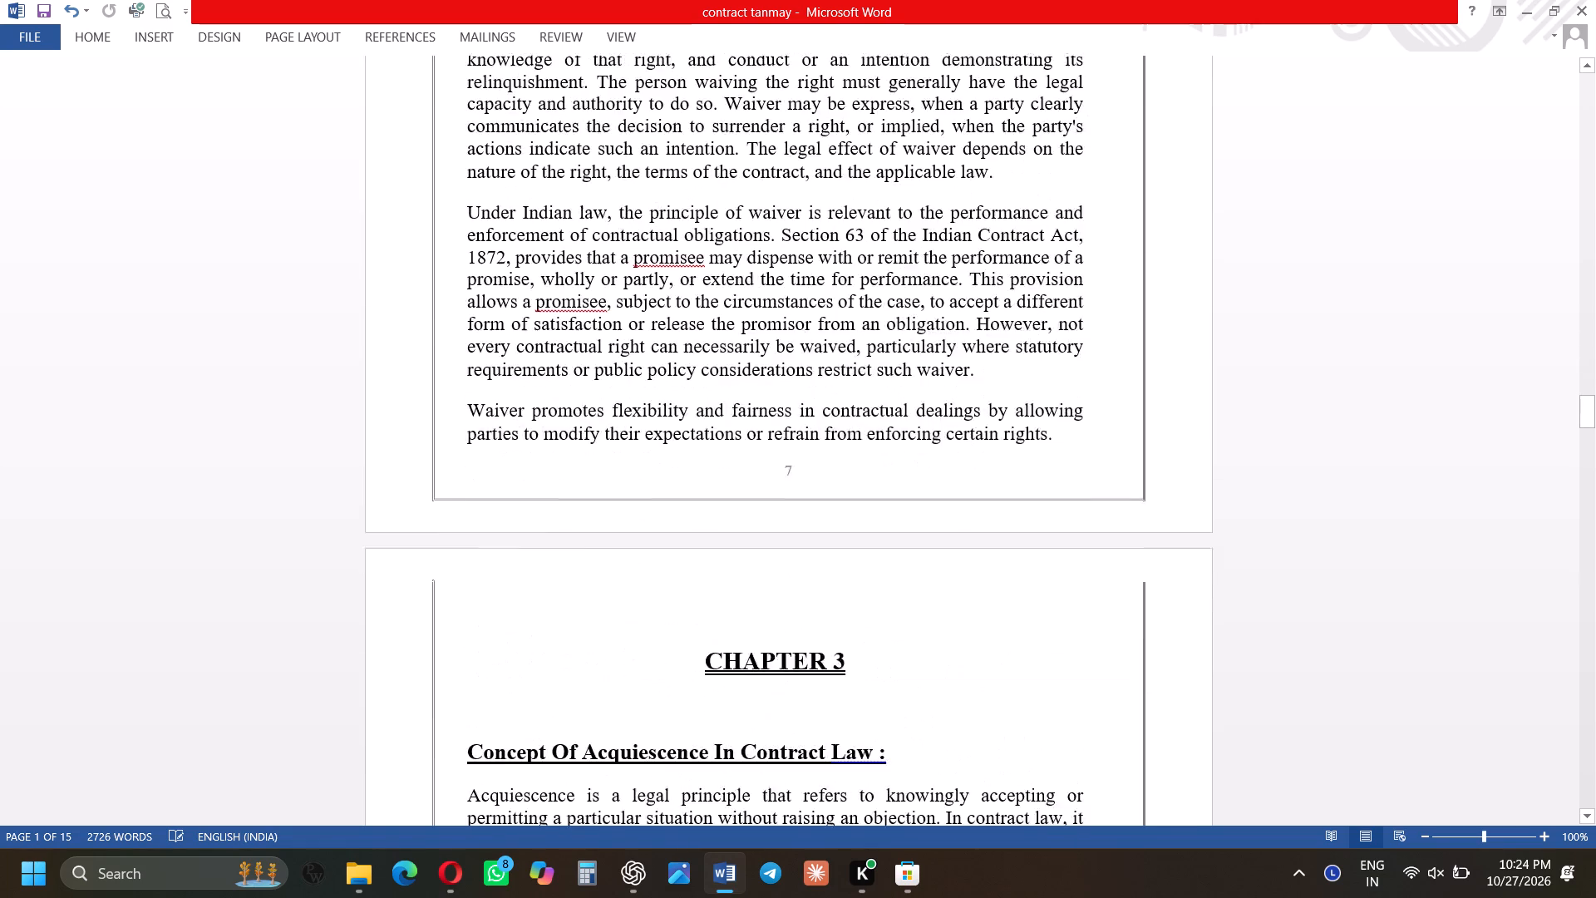
scroll(1194, 368, down, 10)
scroll(1194, 368, down, 11)
scroll(1194, 368, down, 20)
scroll(1194, 368, down, 12)
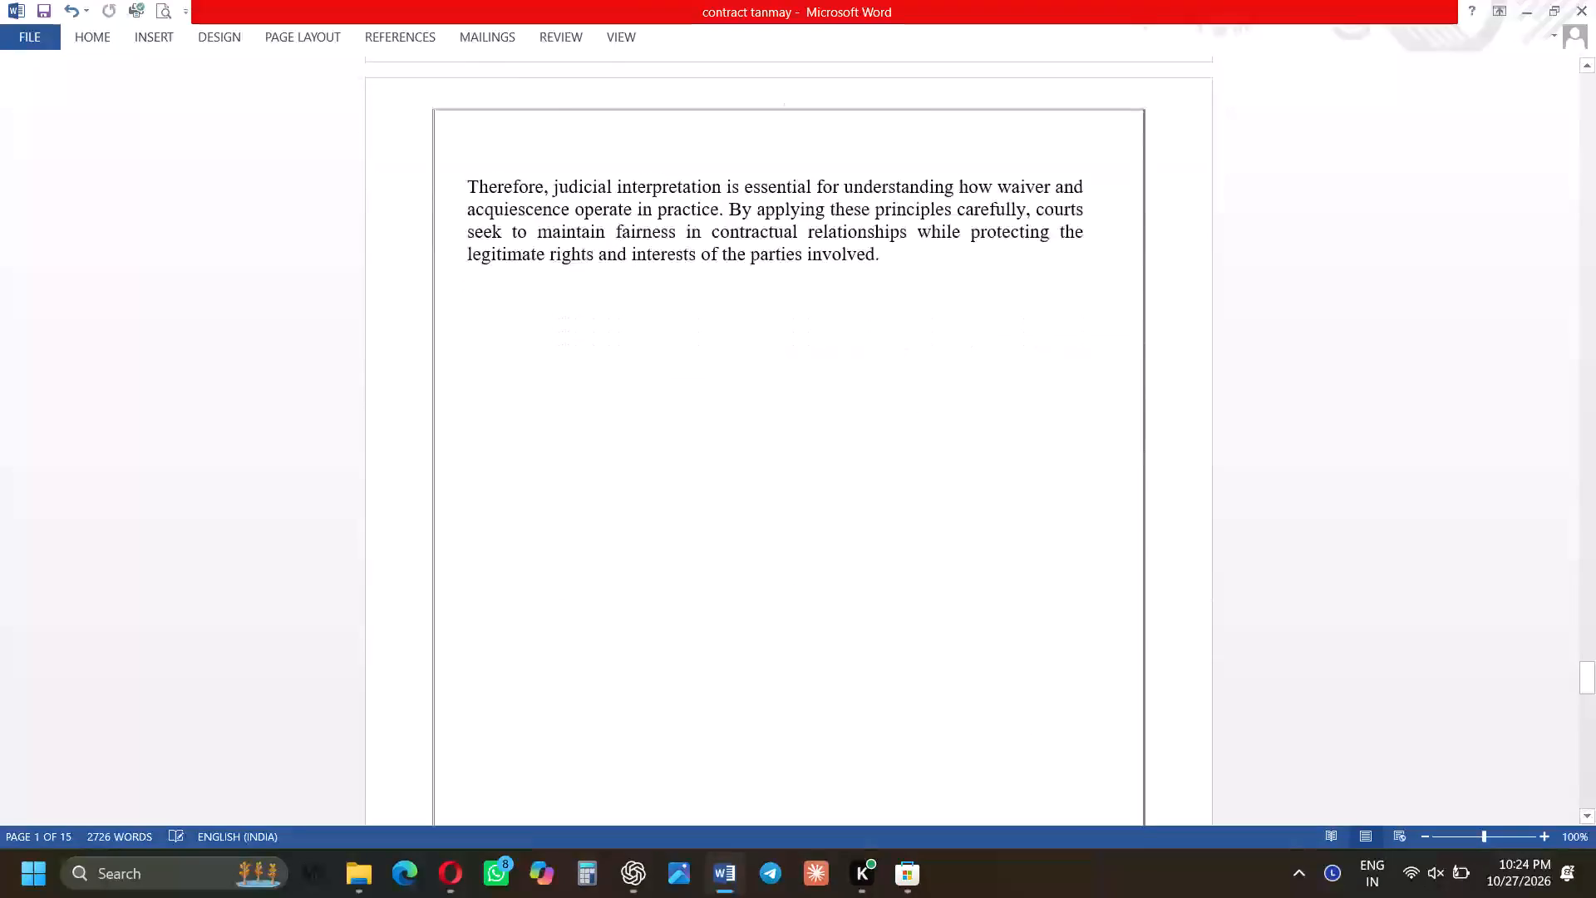
scroll(1190, 374, down, 11)
scroll(1190, 374, down, 20)
scroll(1190, 374, down, 8)
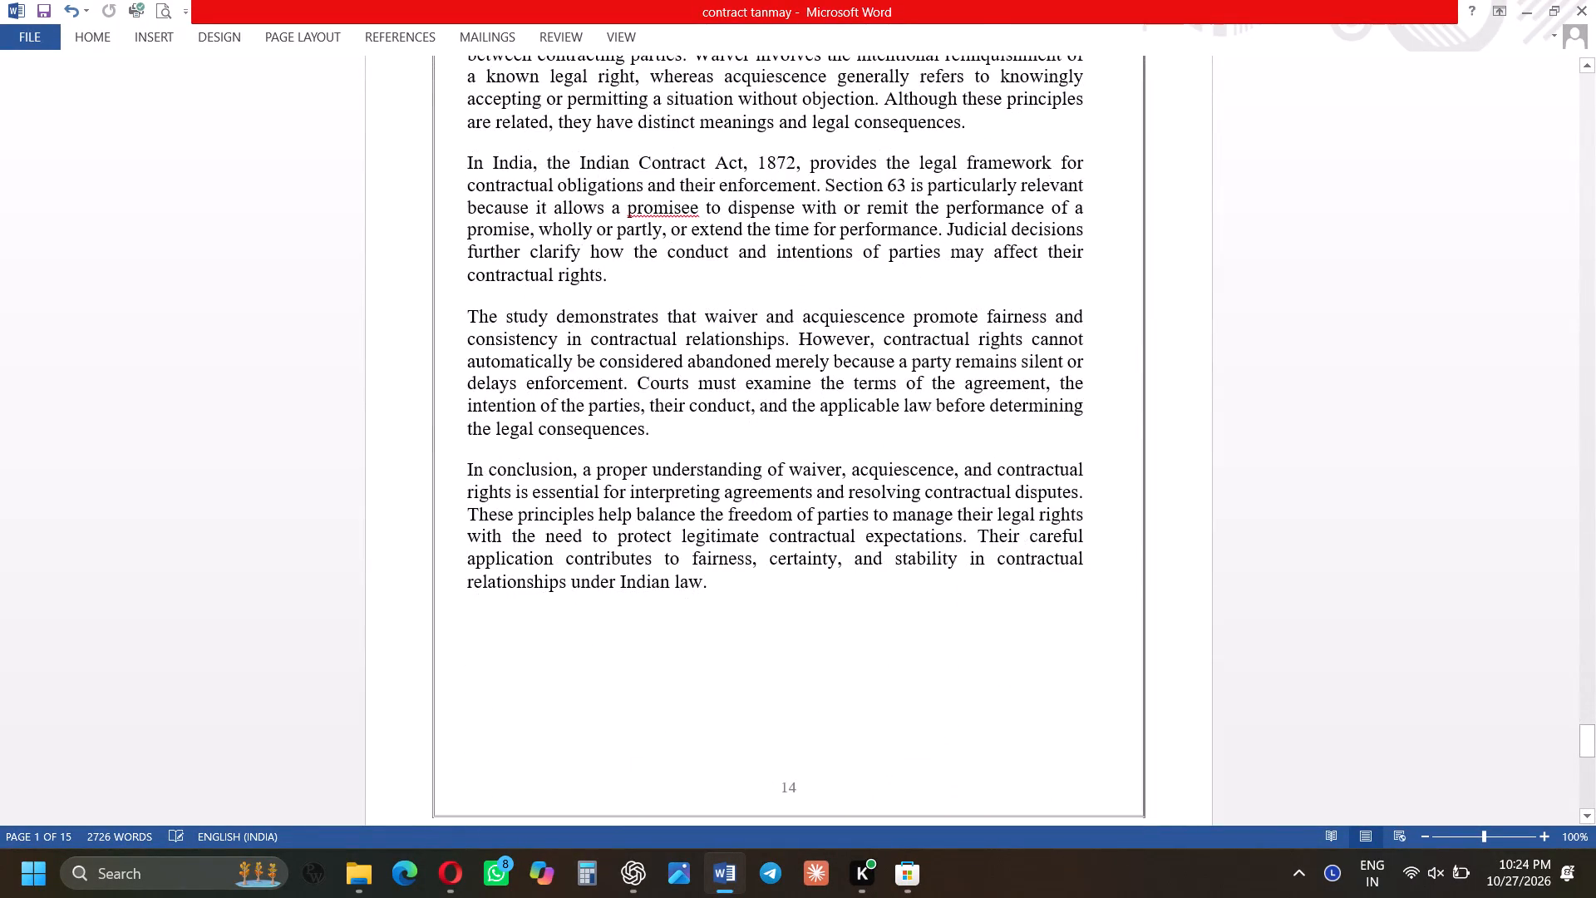
scroll(1187, 376, down, 12)
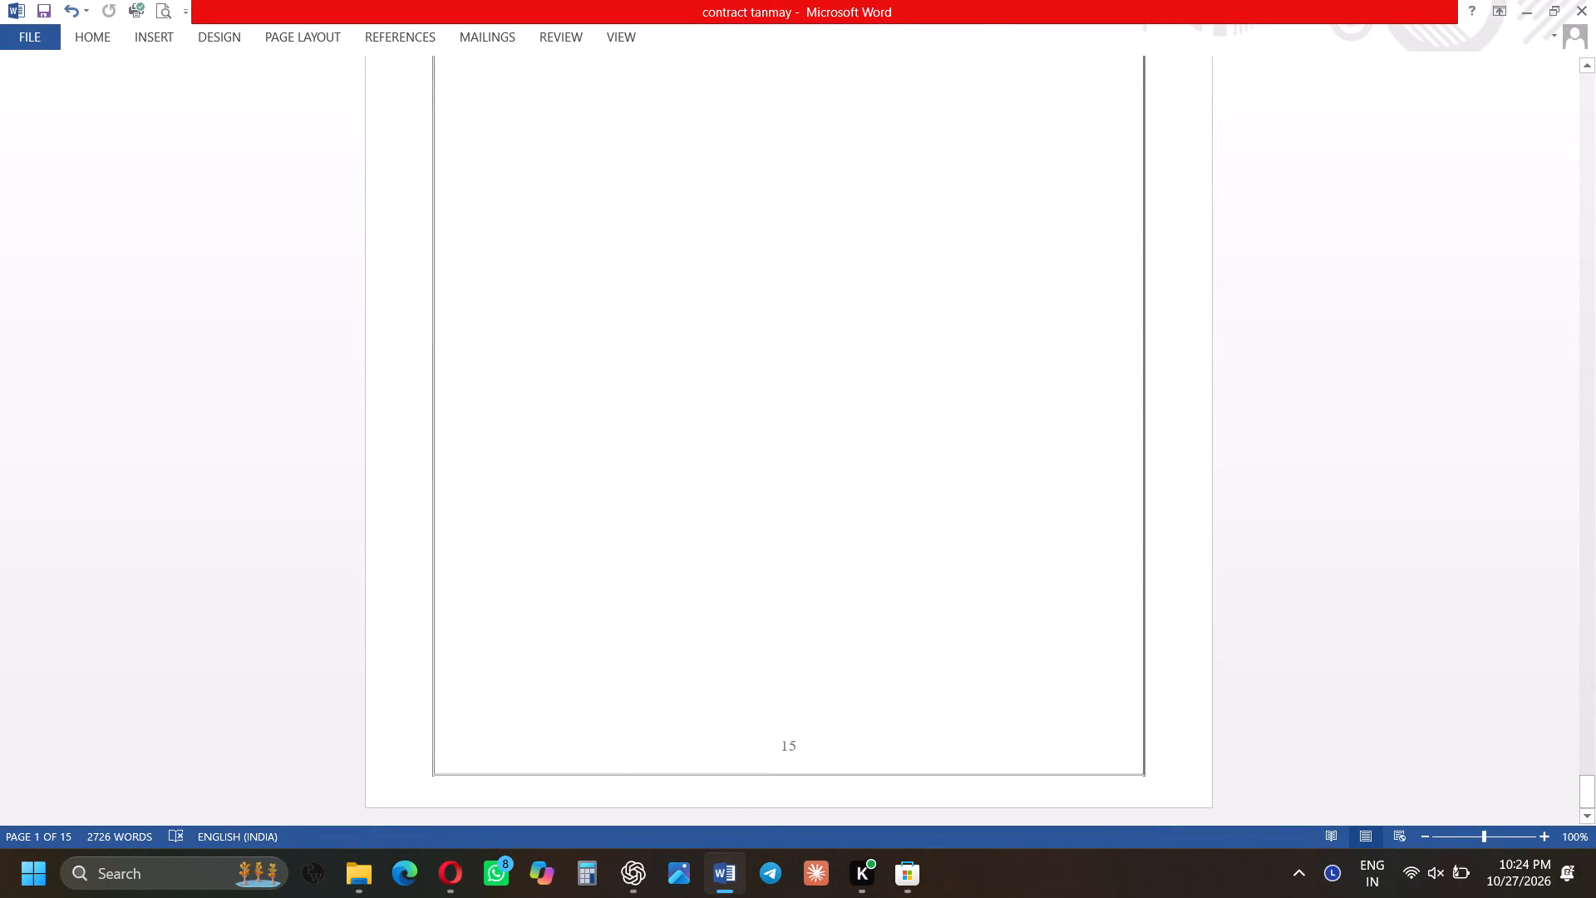
scroll(1154, 420, up, 4)
scroll(1154, 420, down, 4)
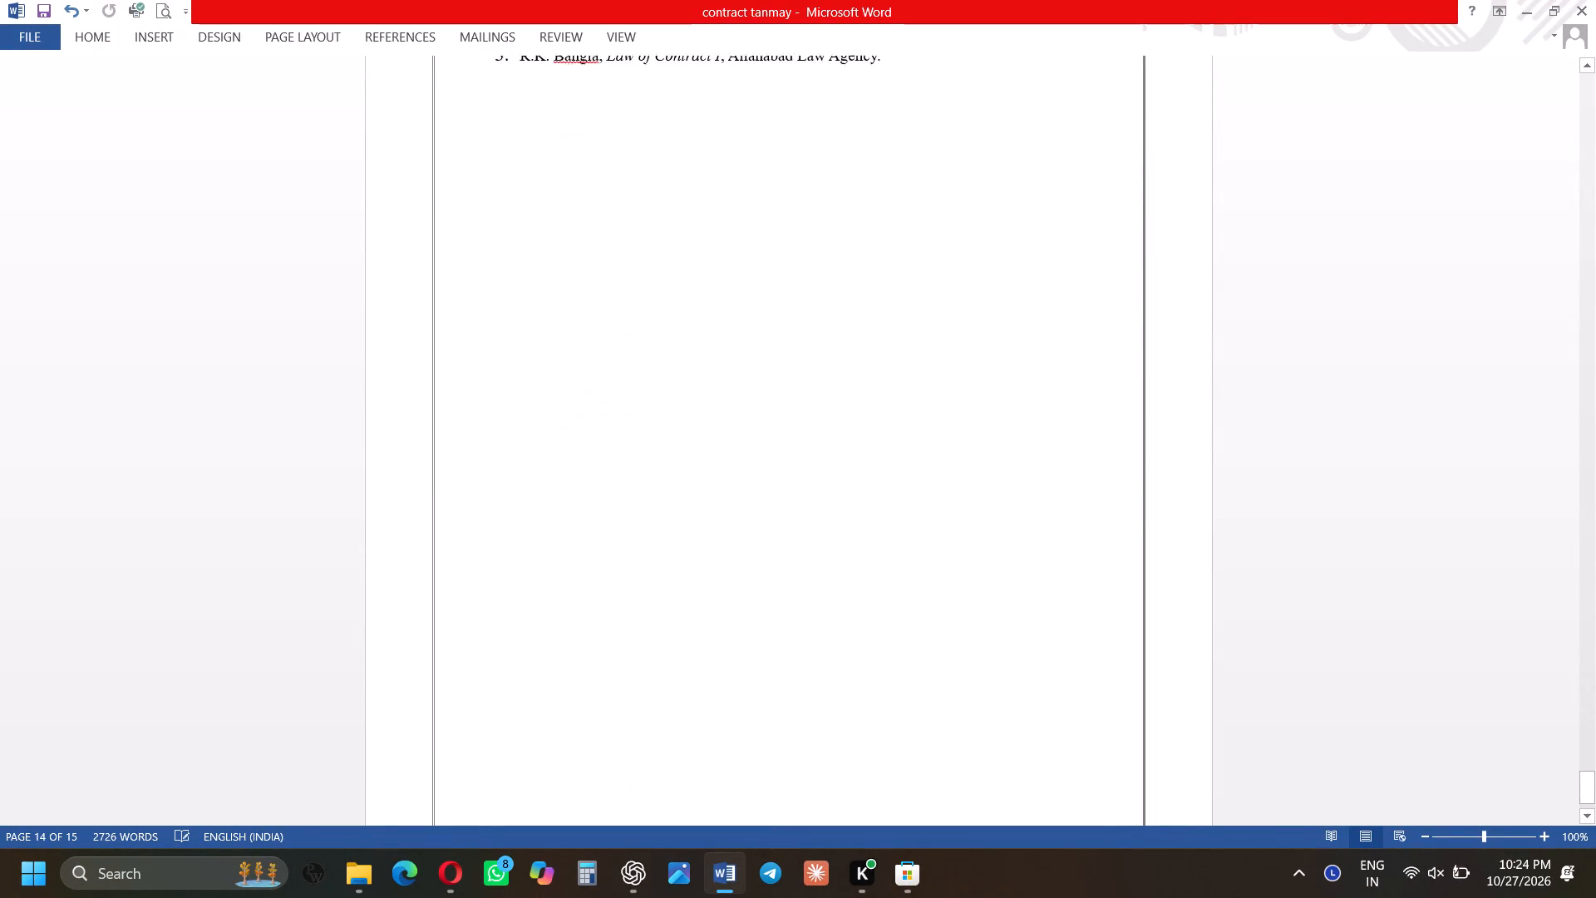